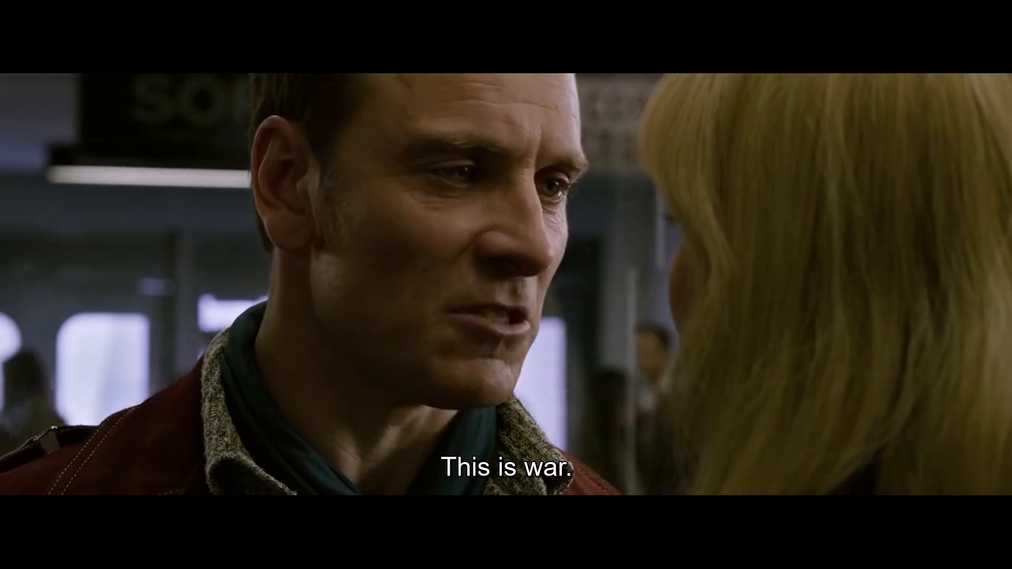
Exit full-screen playback and pause the movie.
key(Escape)
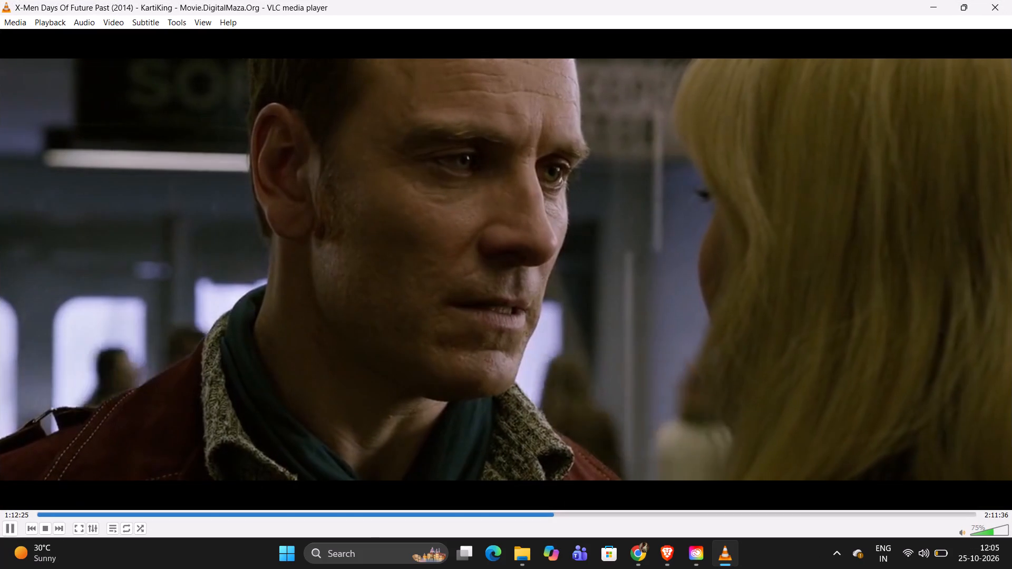
key(space)
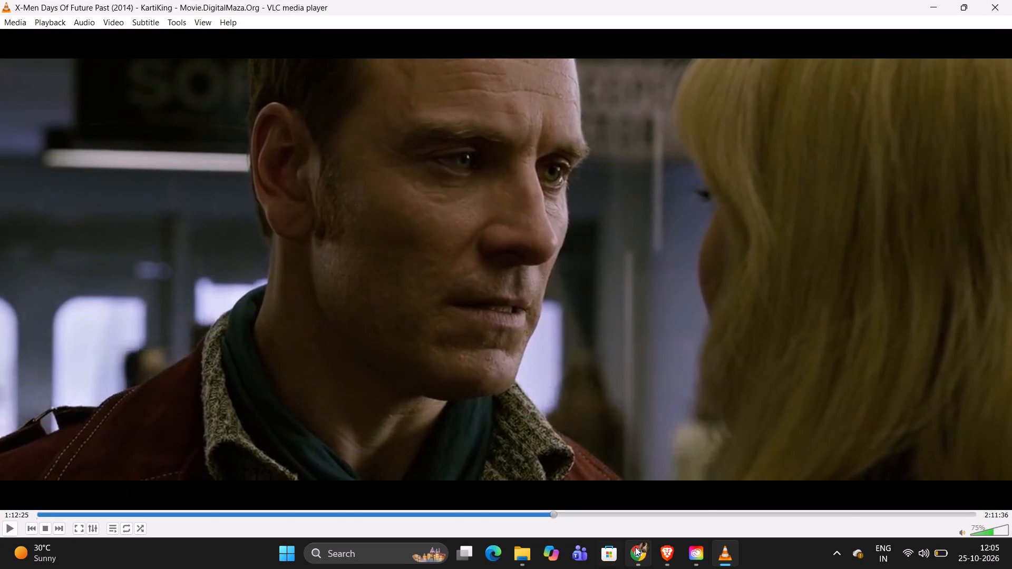
Switch to Chrome and open the Cricket Universe Matches spreadsheet from the address suggestions for "cr".
click(636, 547)
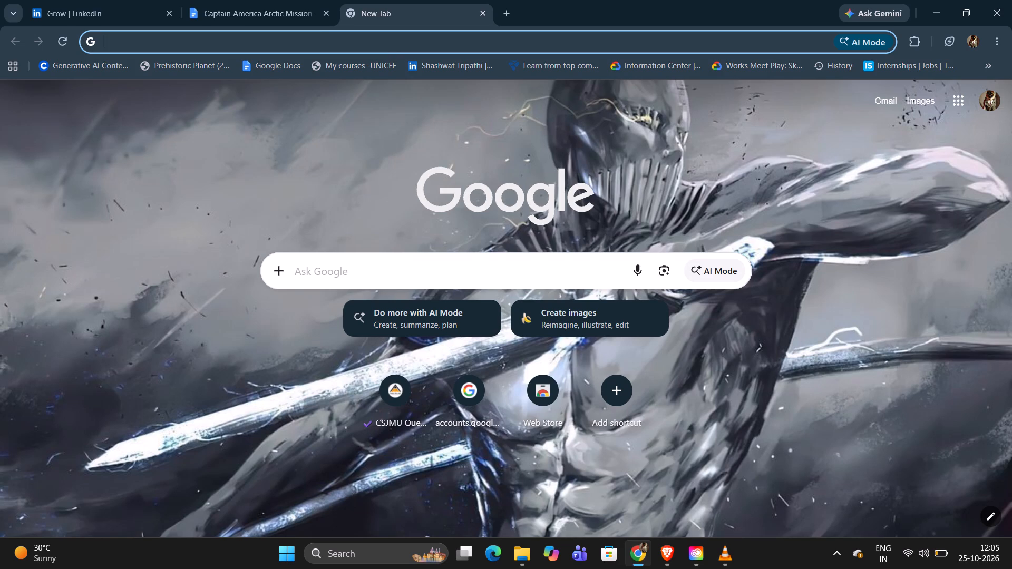
text(cr)
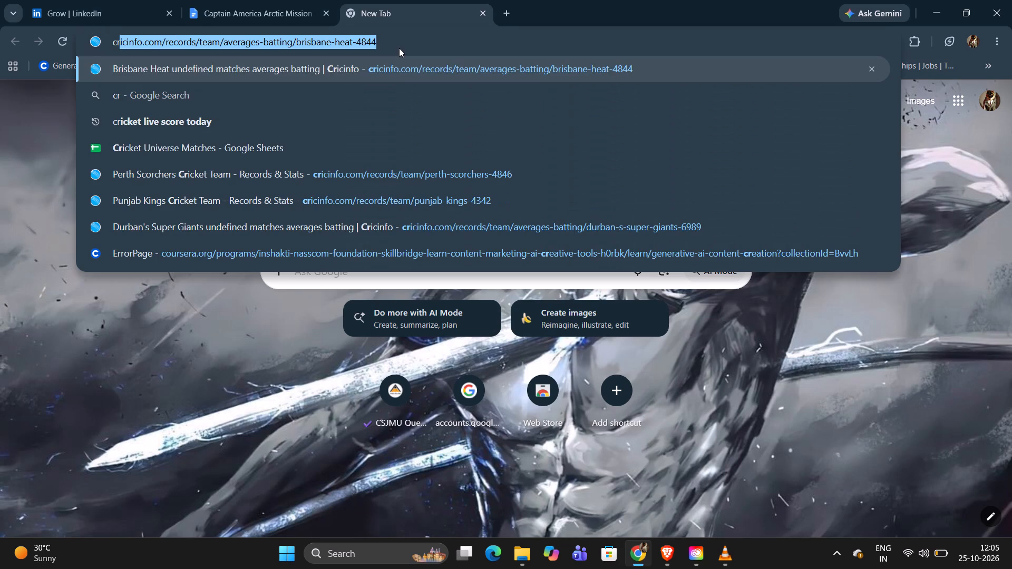
key(Down)
key(Down)
key(Down)
key(Return)
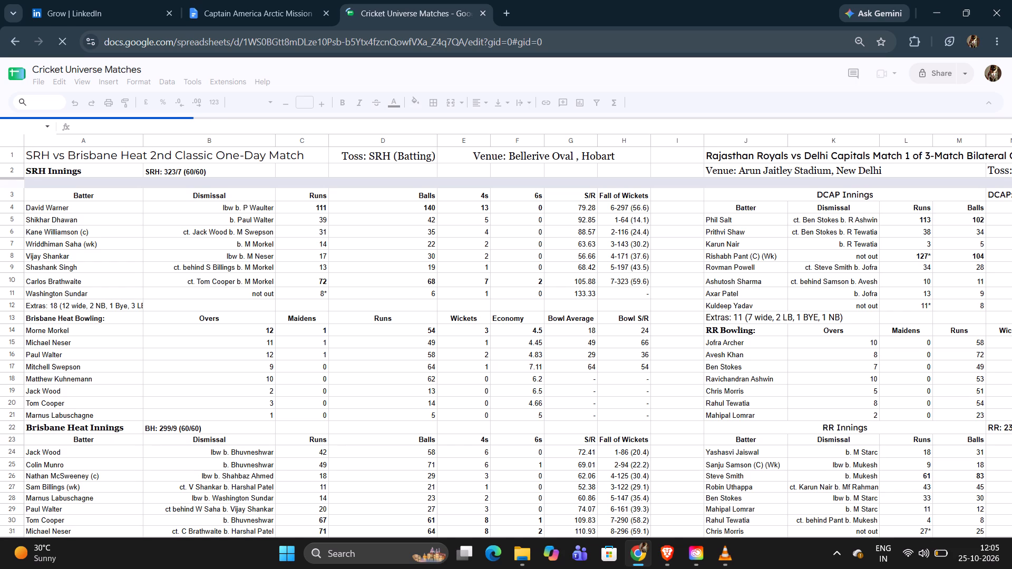
Look through Sheet1 for the CSK vs RCB Tri-Series Final heading and the empty rows beneath it.
scroll(401, 244, down, 1)
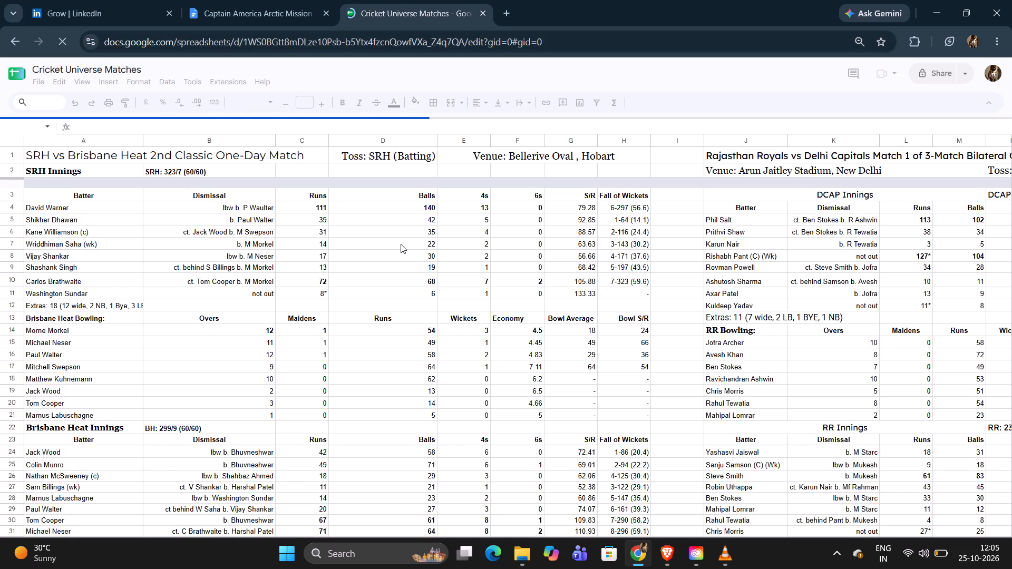
scroll(401, 244, down, 1)
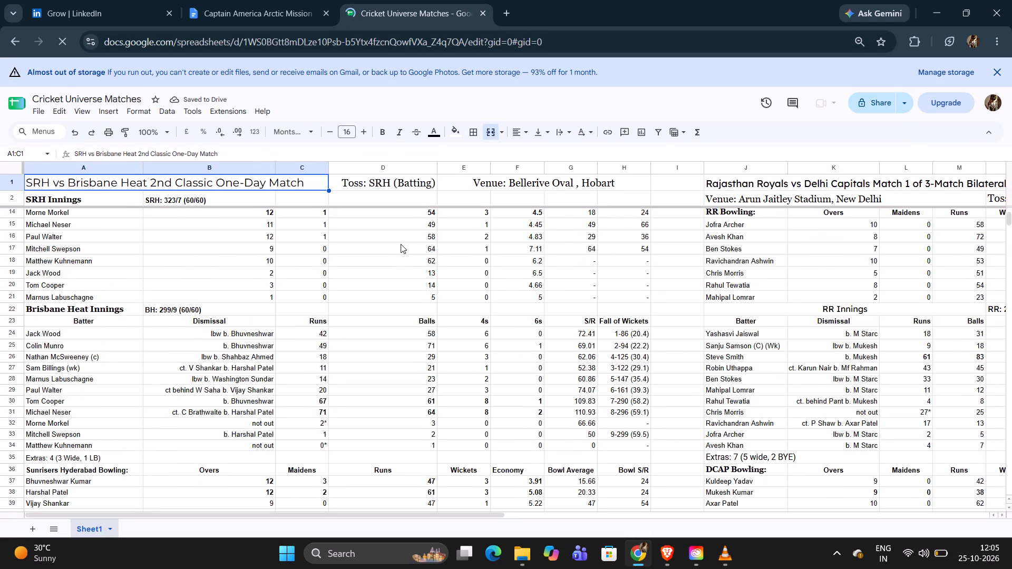
scroll(401, 244, down, 8)
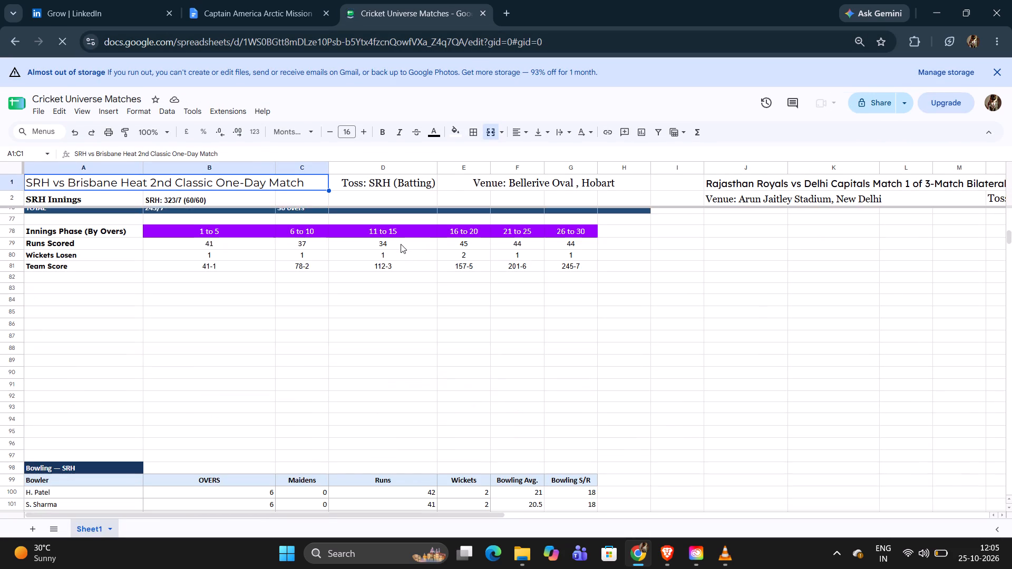
scroll(401, 244, down, 8)
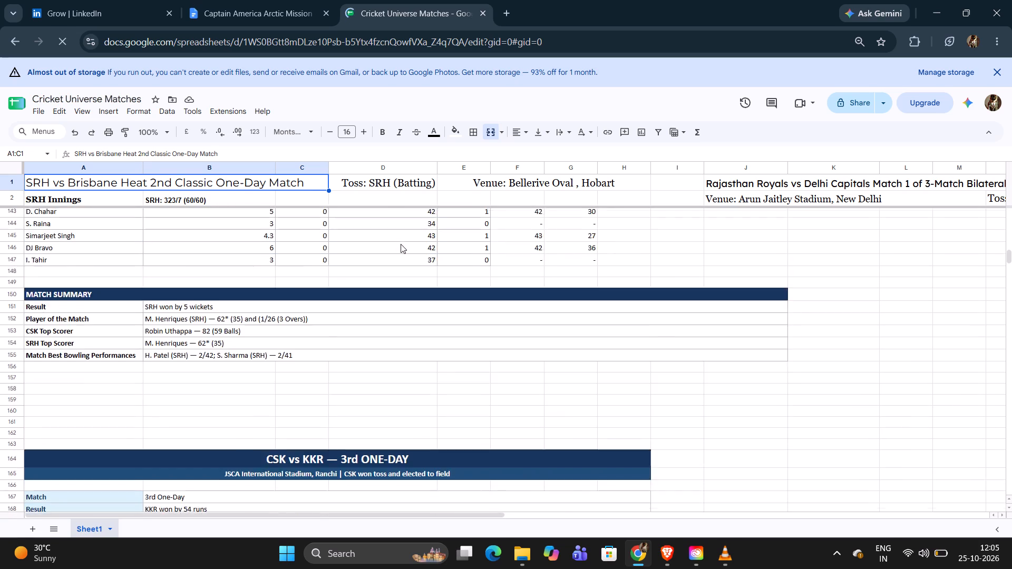
scroll(401, 244, down, 11)
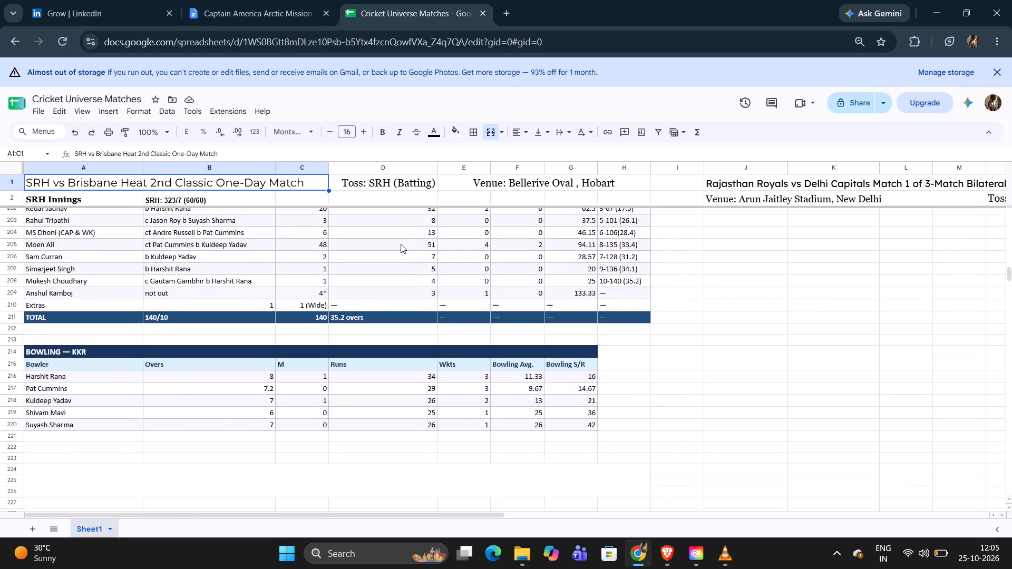
scroll(401, 244, down, 6)
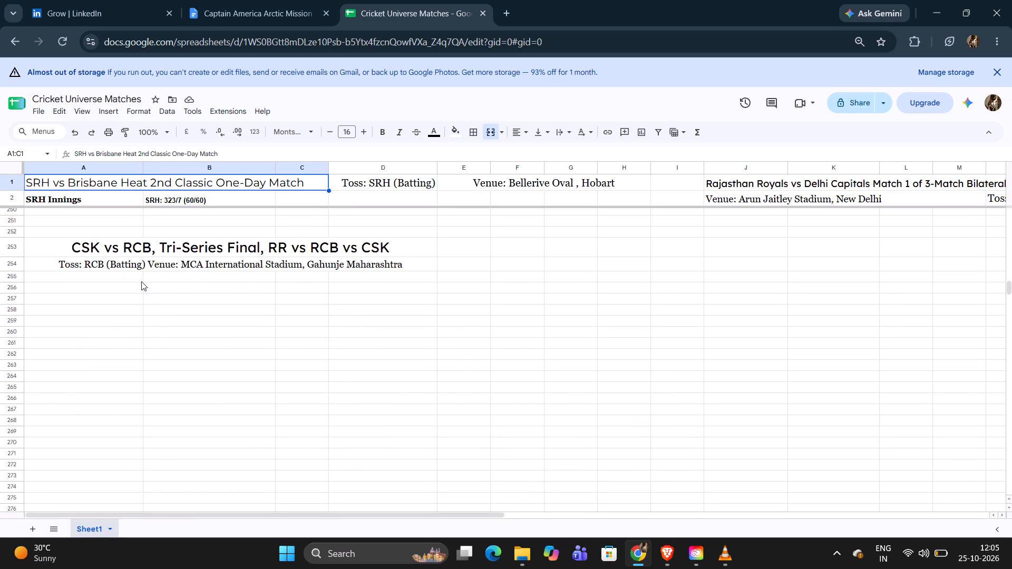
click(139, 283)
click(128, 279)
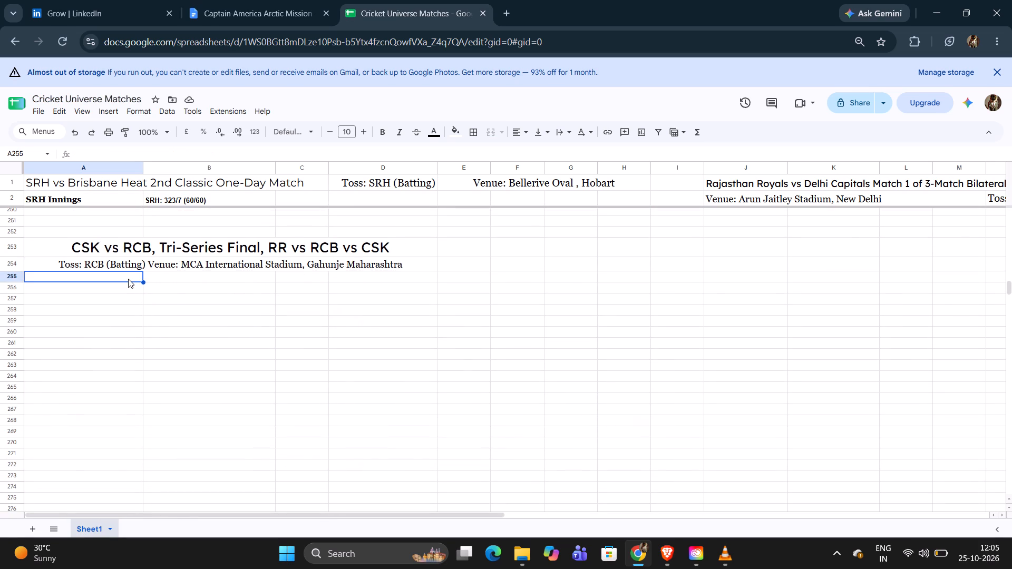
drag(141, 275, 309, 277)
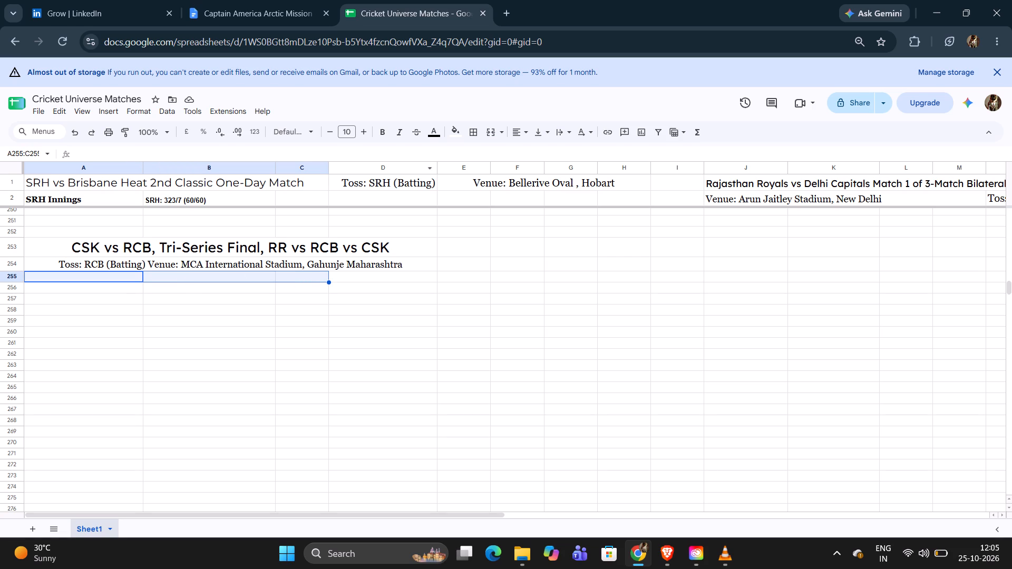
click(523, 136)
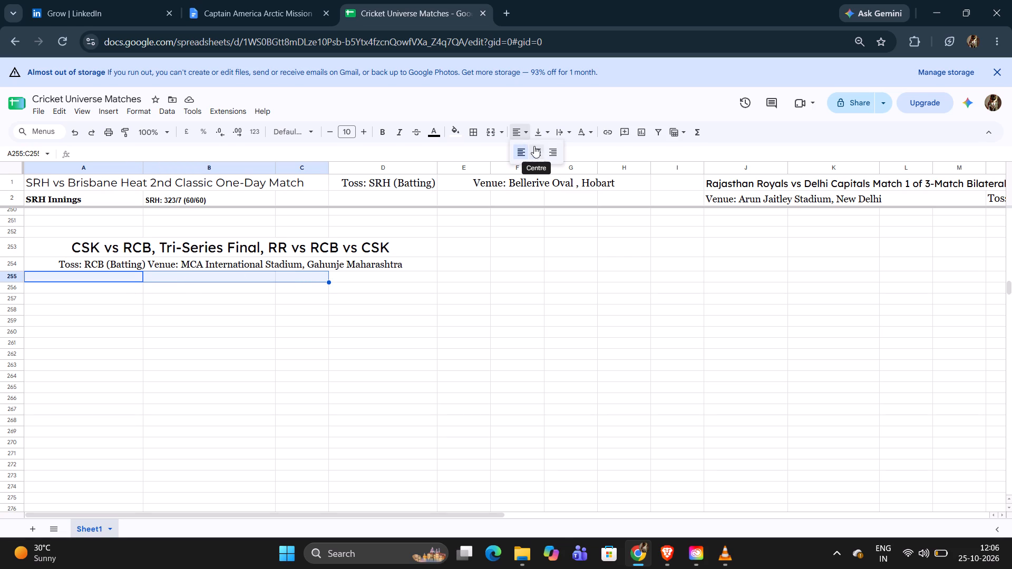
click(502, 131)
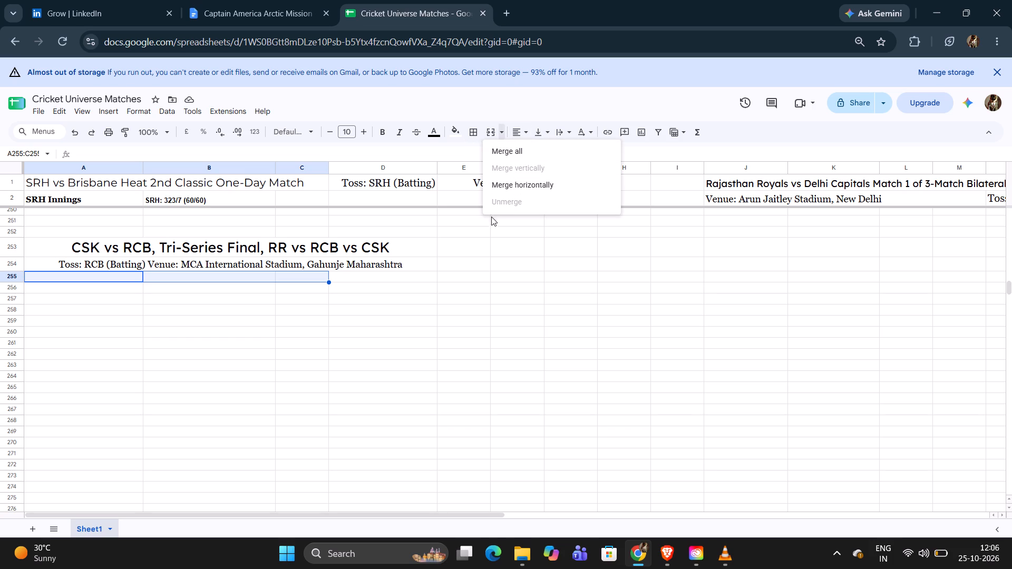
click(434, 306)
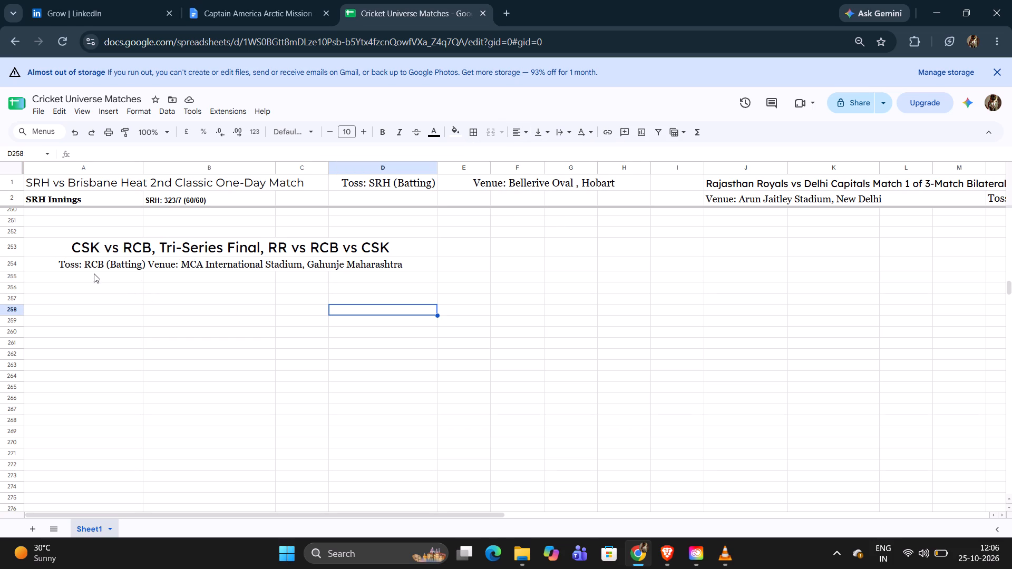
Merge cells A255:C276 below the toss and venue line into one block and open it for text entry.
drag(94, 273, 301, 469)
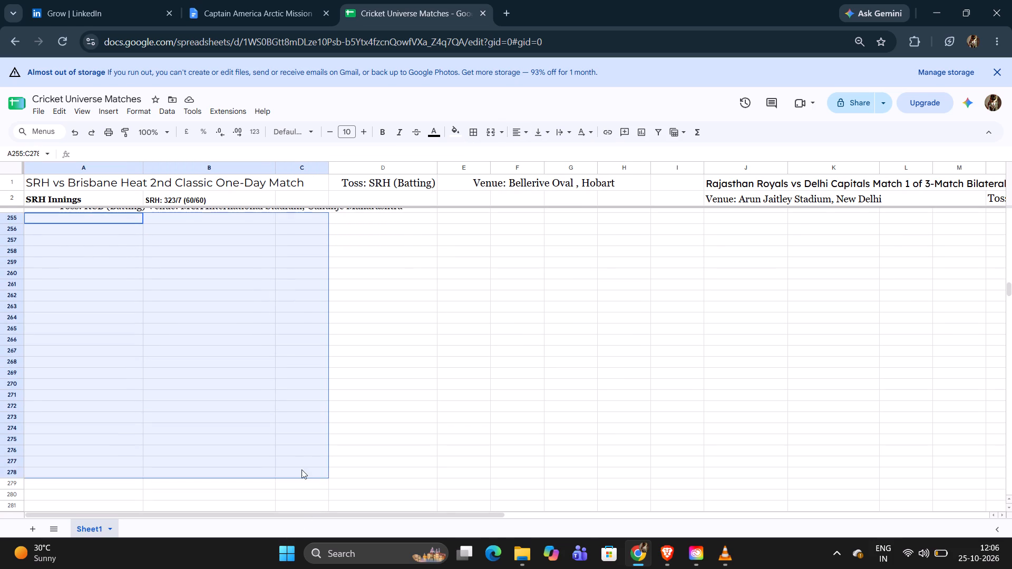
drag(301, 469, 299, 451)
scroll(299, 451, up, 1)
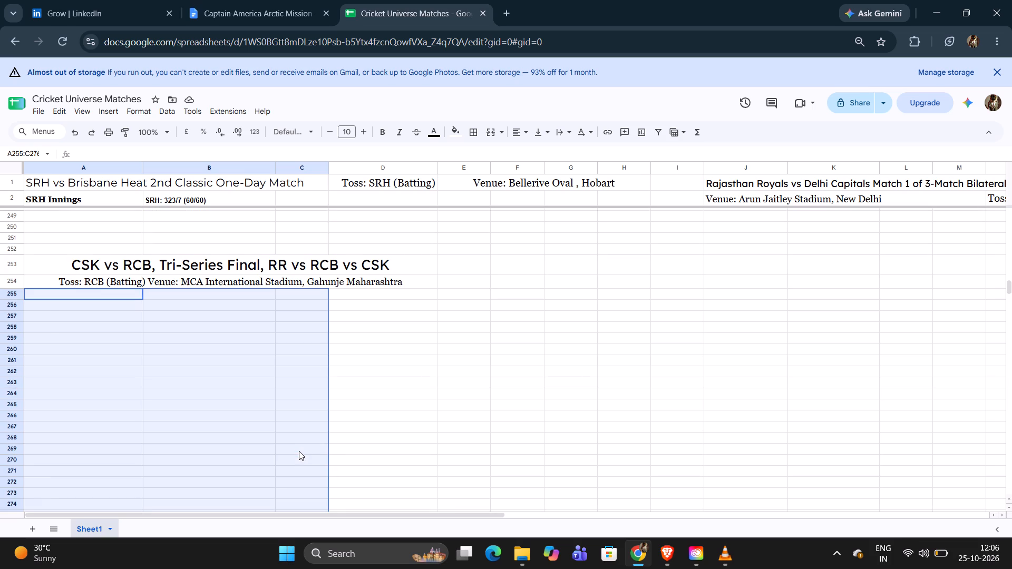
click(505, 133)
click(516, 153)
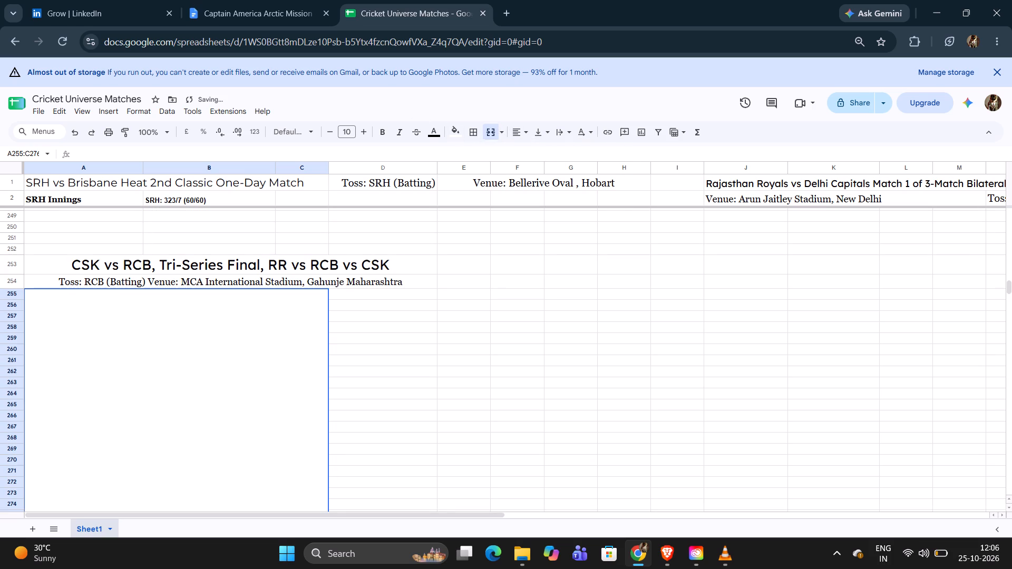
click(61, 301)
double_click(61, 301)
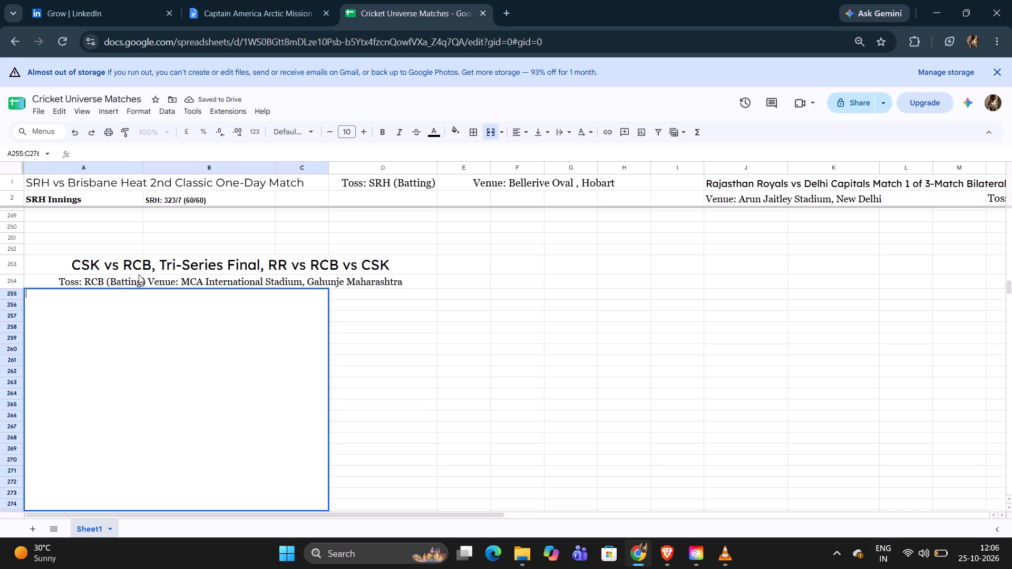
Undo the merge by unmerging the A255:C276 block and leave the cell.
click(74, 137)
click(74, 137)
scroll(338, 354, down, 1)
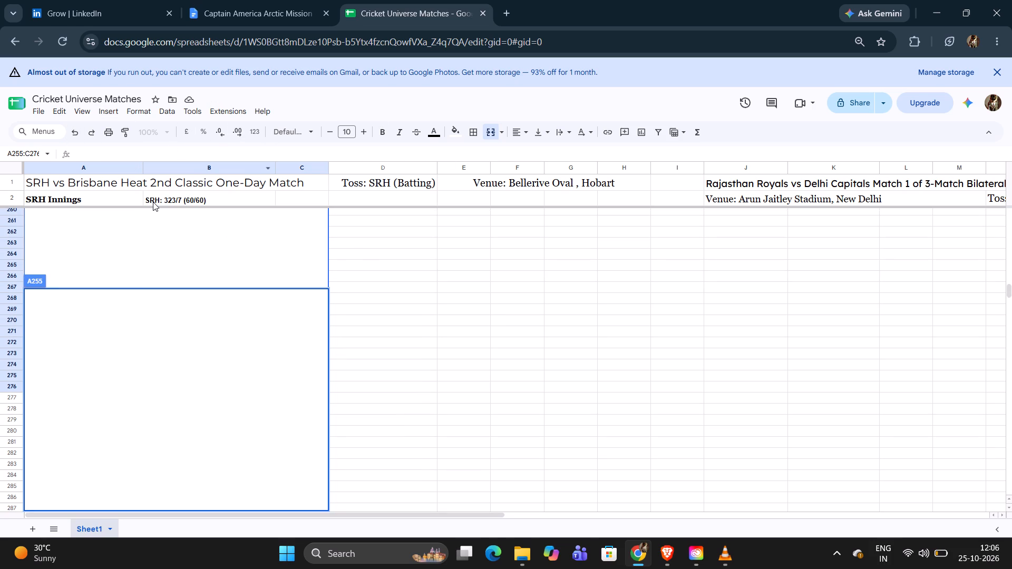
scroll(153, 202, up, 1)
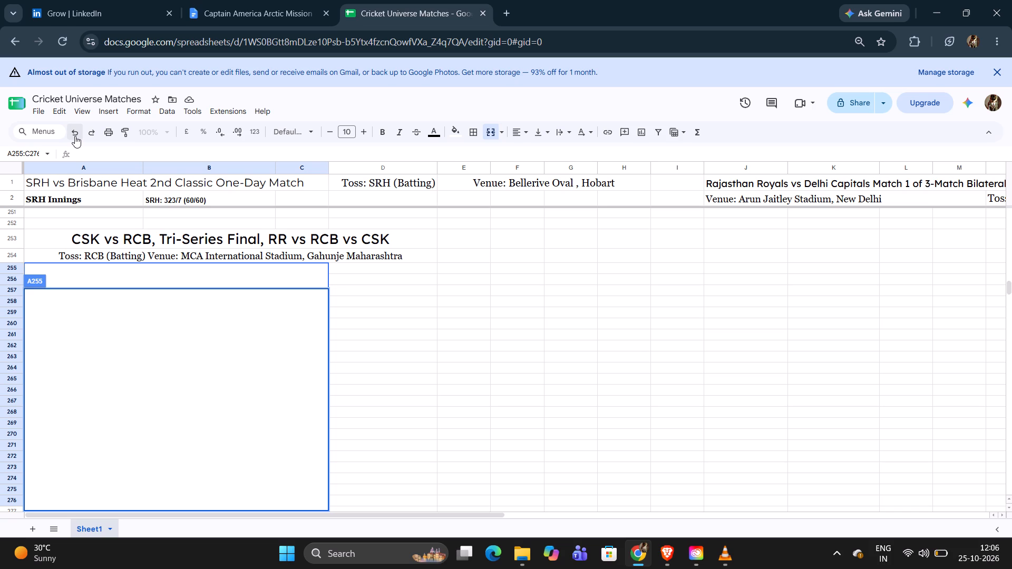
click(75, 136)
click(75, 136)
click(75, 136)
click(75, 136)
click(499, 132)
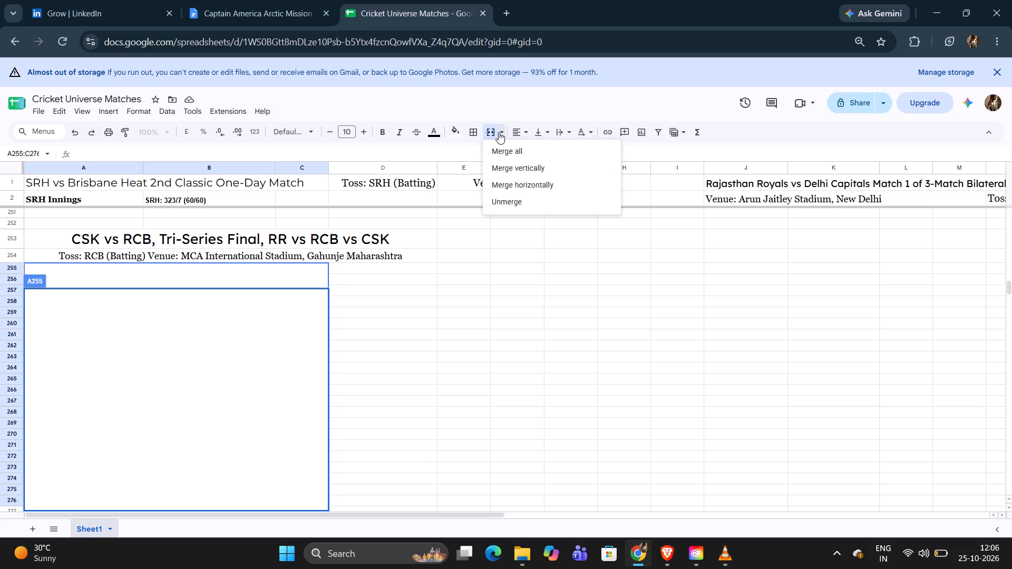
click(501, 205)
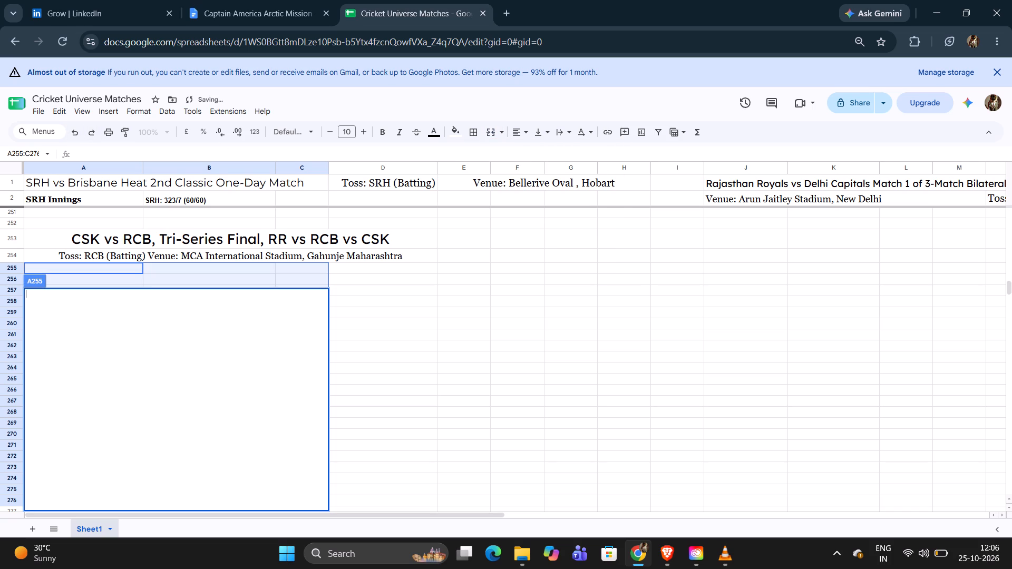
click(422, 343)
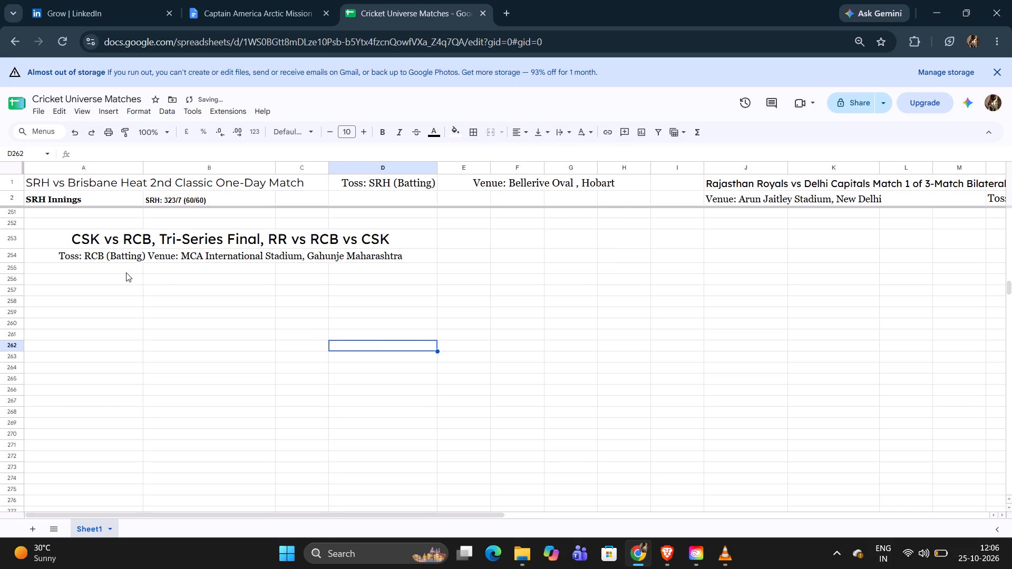
Enter "Squads" in cell A255, directly below the toss and venue line.
click(126, 272)
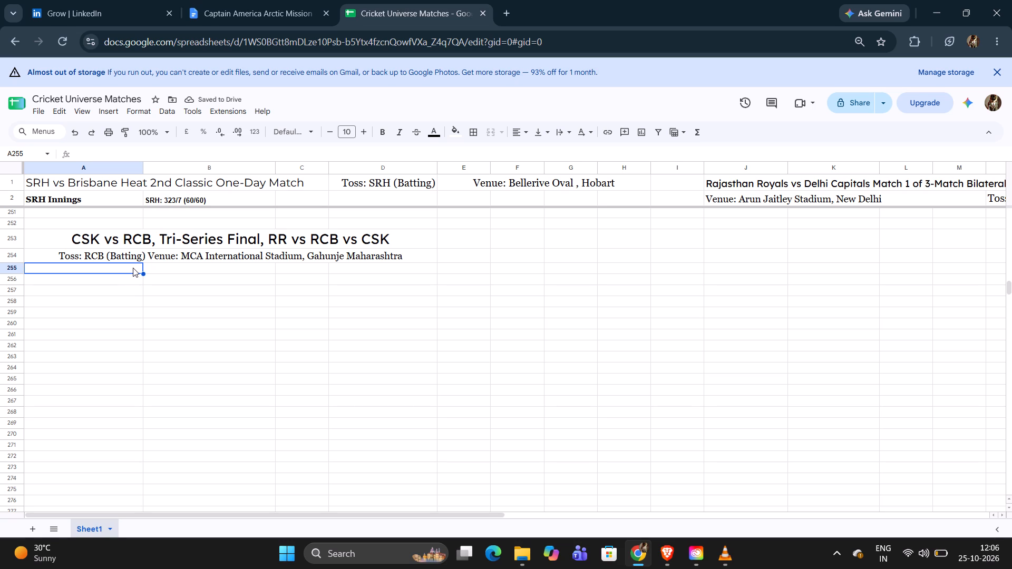
click(125, 265)
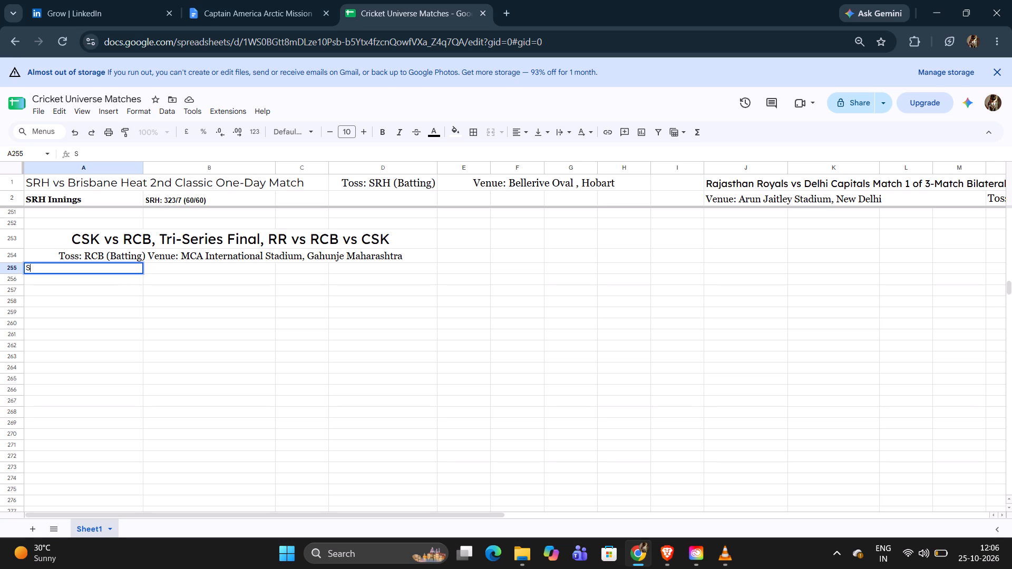
key(q)
text(uads)
Set the font of the "Squads" text in cell A255 to Lexend.
click(301, 131)
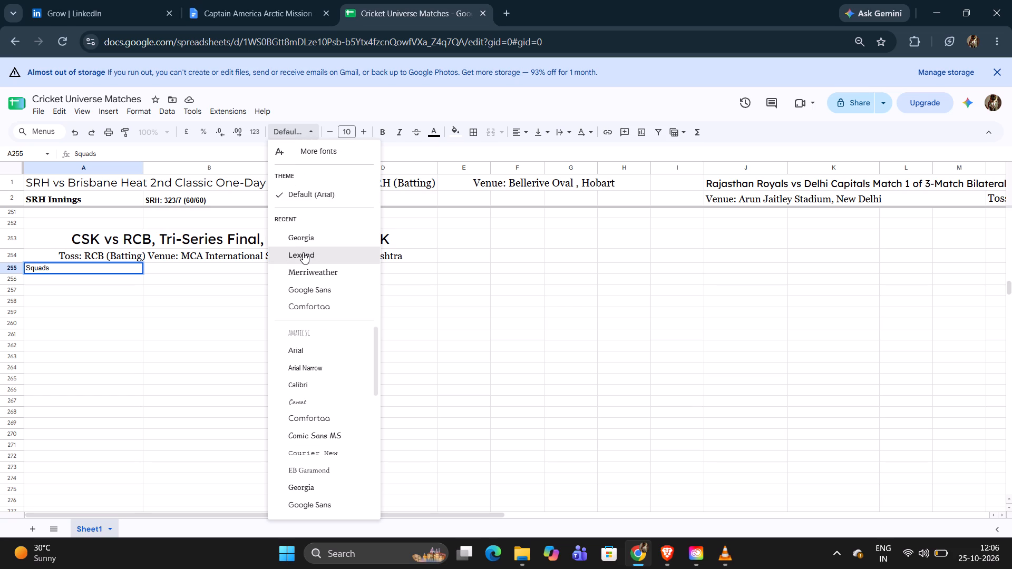
click(303, 252)
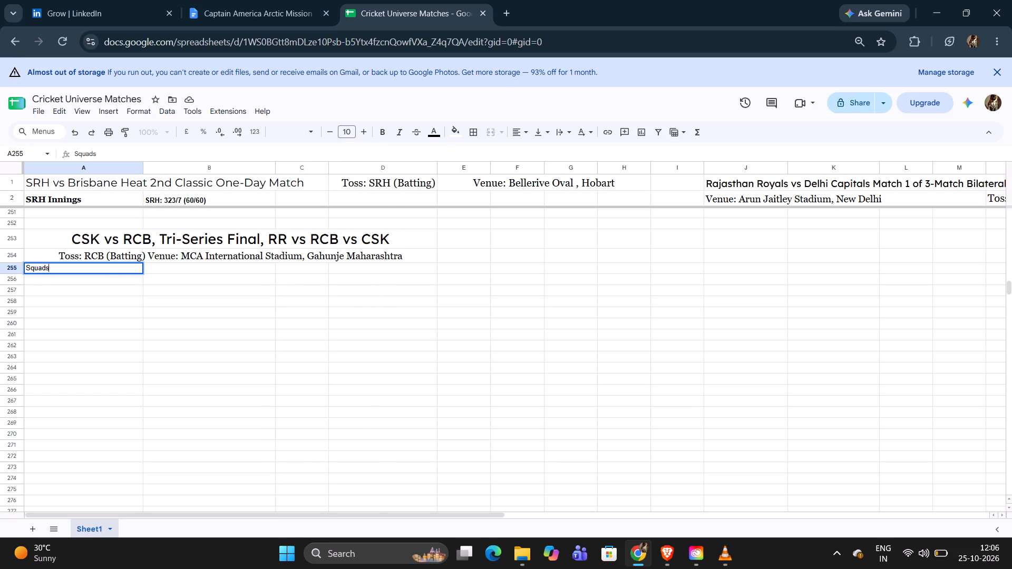
drag(101, 266, 22, 274)
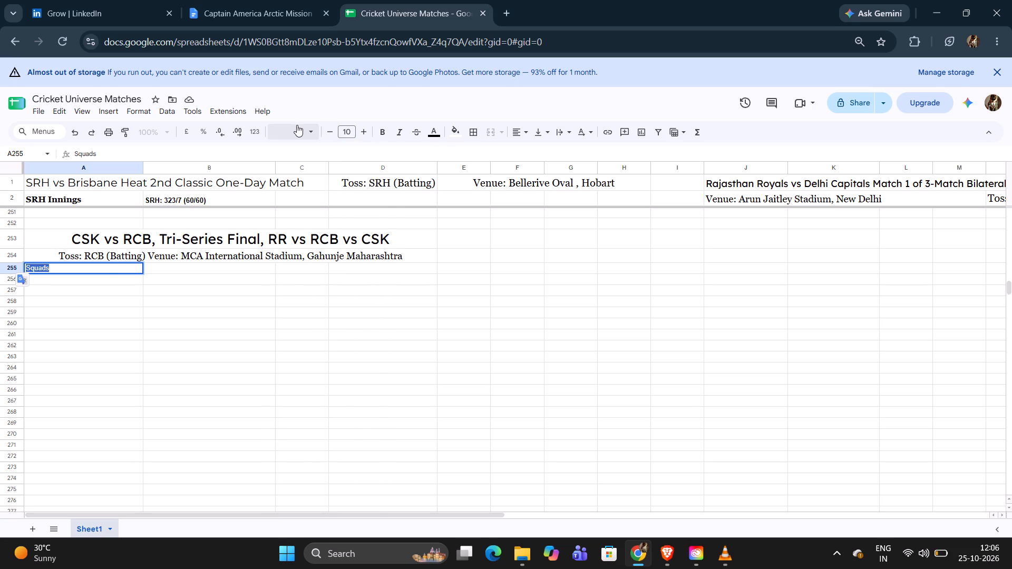
click(299, 131)
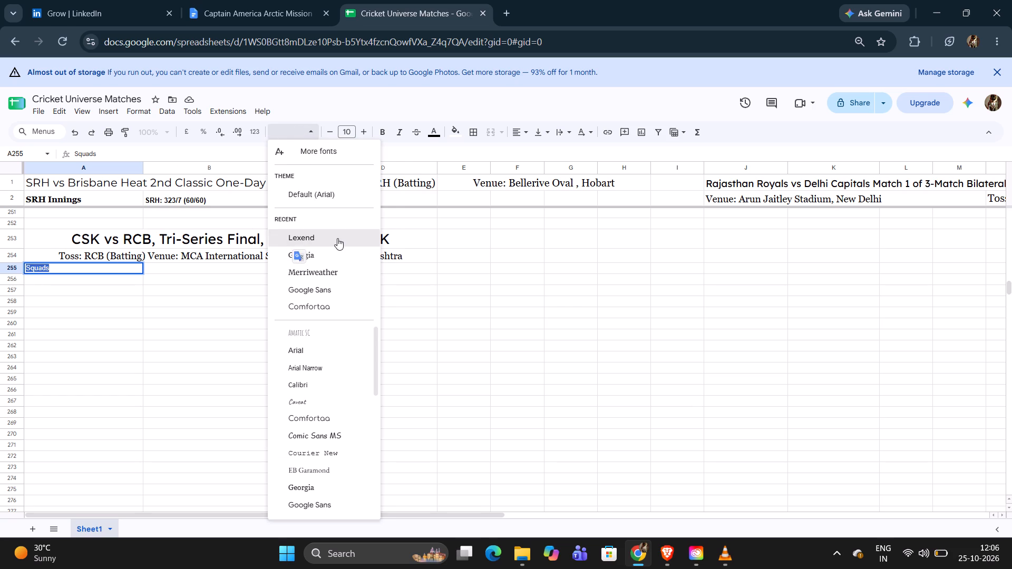
click(337, 238)
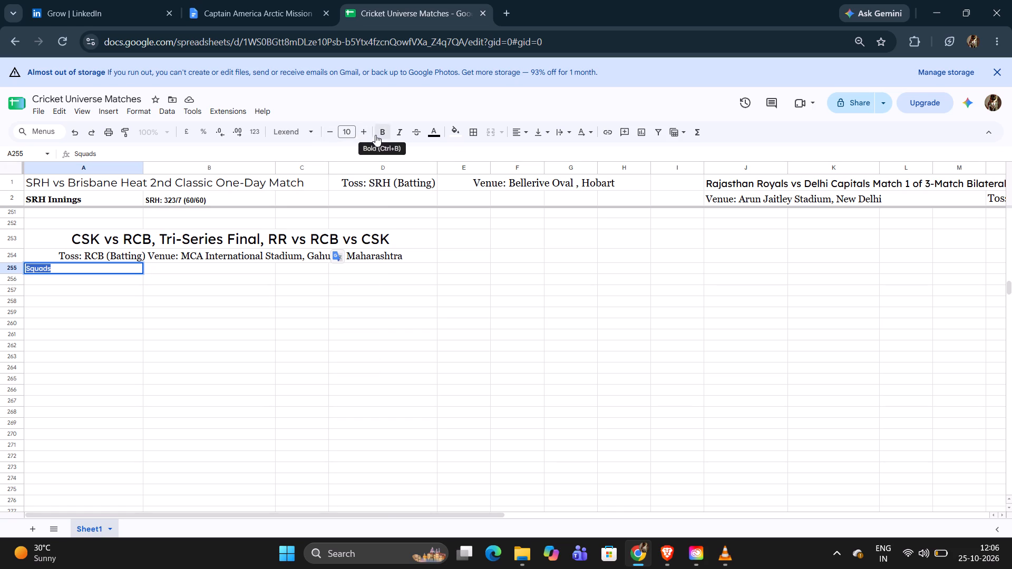
Set the font size of the "Squads" text in cell A255 to 12.
double_click(365, 134)
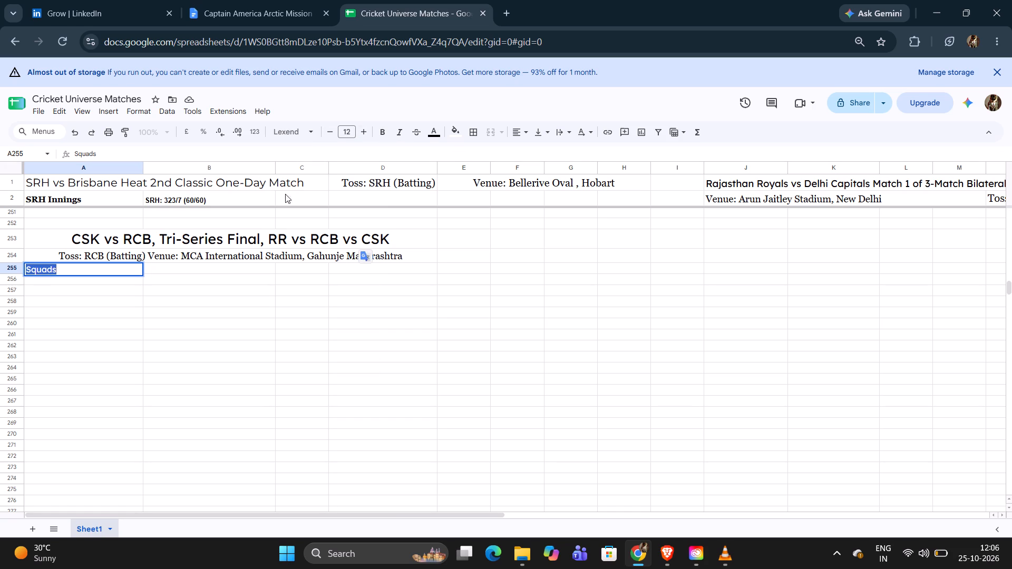
click(104, 280)
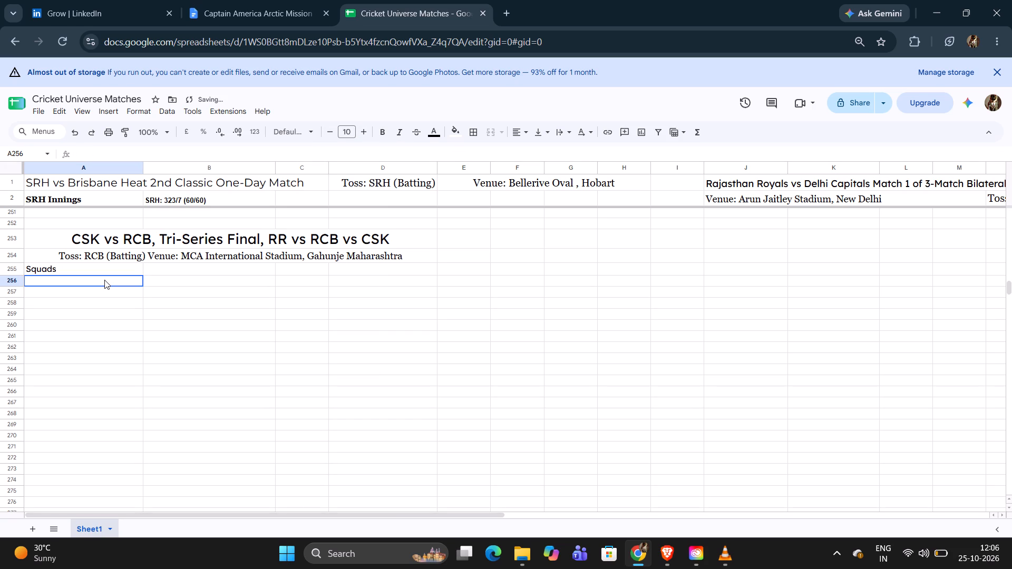
Enter "Chennai Super Kings" in cell A256, directly below the Squads label.
drag(104, 280, 152, 282)
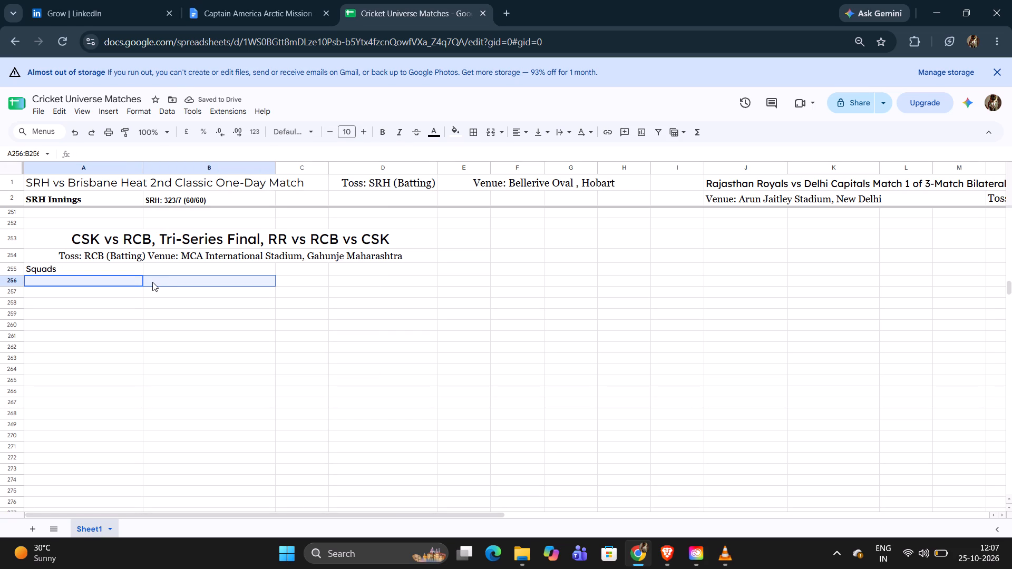
drag(152, 282, 155, 282)
click(120, 283)
click(120, 283)
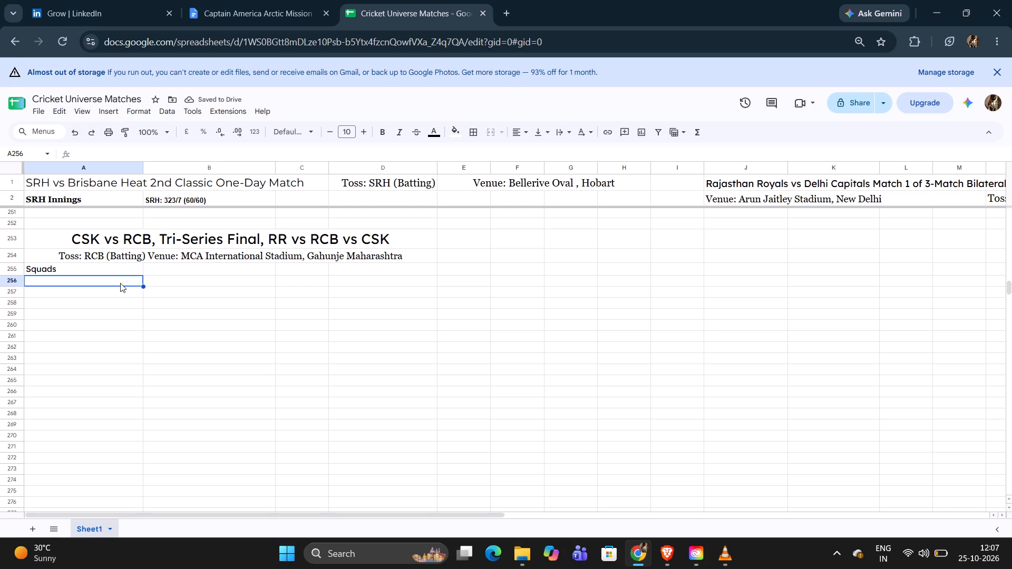
double_click(95, 278)
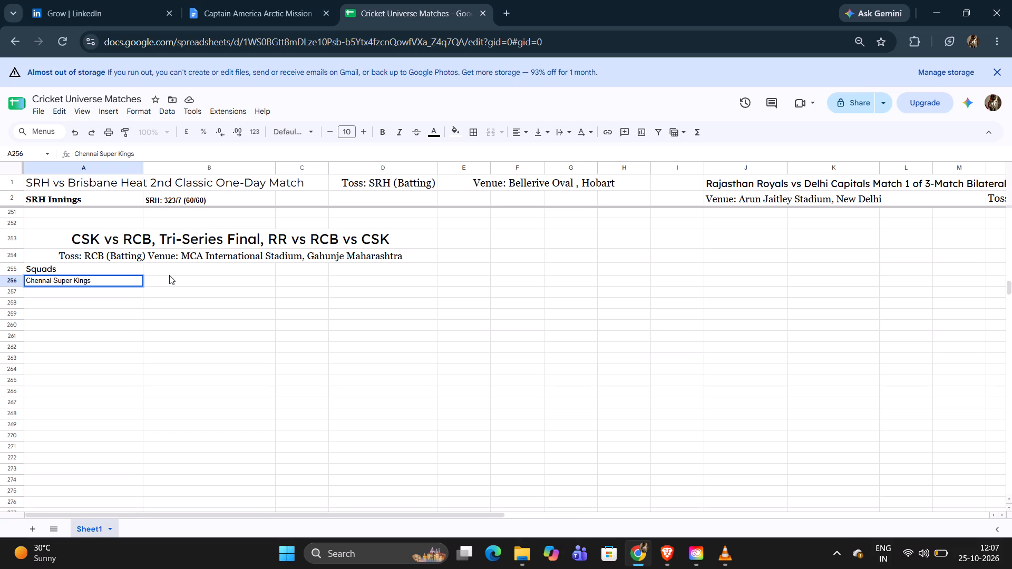
click(172, 275)
Enter "Royal Challengers Bengaluru" in cell B256, beside the Chennai Super Kings heading.
click(168, 287)
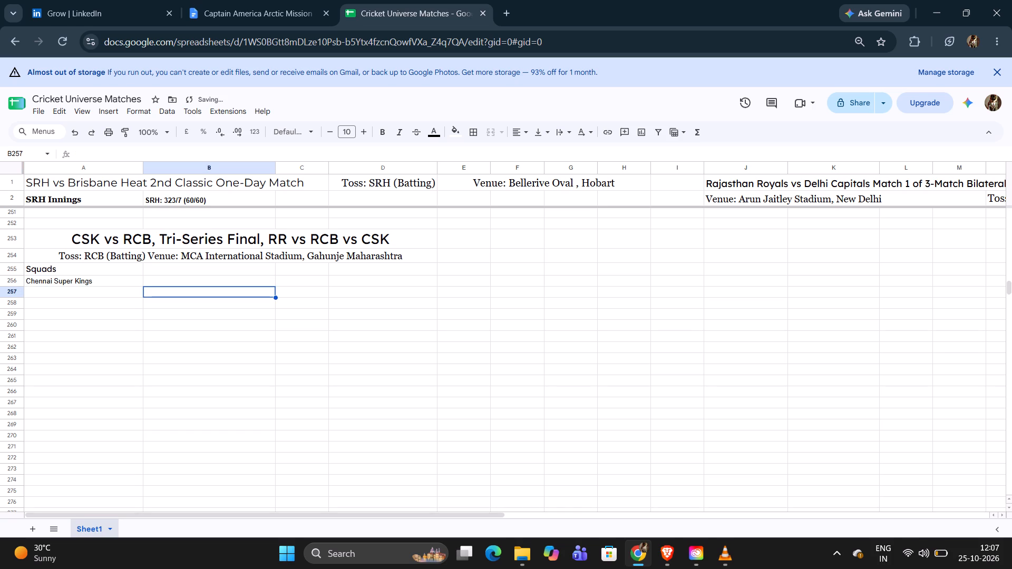
click(171, 286)
click(172, 283)
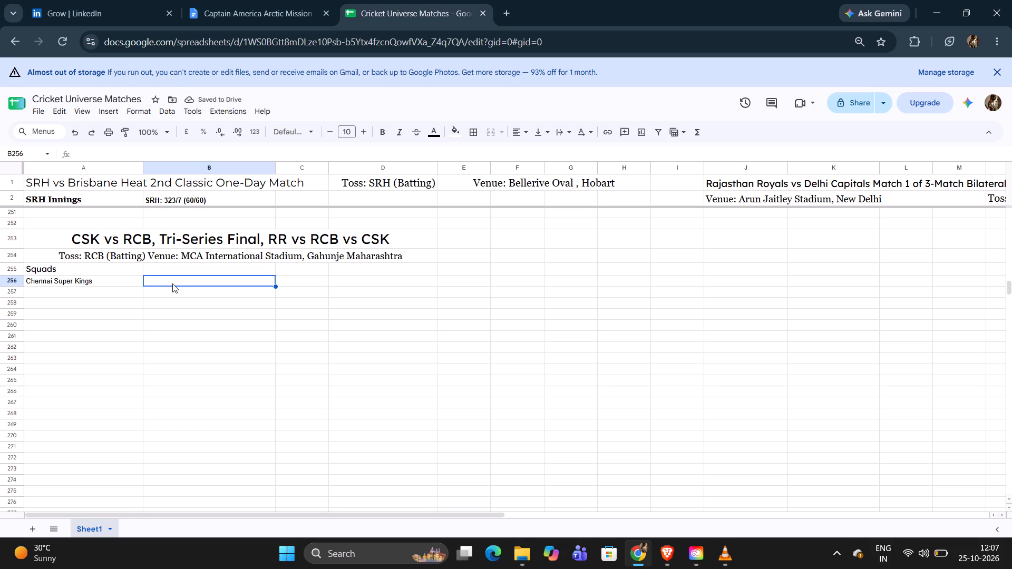
key(i)
key(BackSpace)
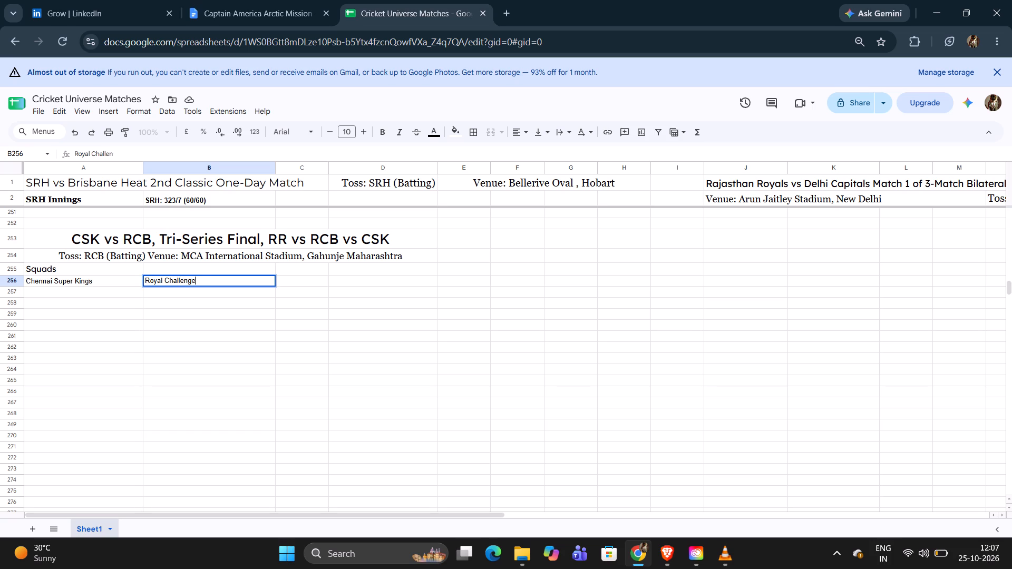
text(enga)
text(luru)
click(132, 330)
Format both team names in A256:B256 in bold Georgia at size 13.
drag(105, 284, 166, 283)
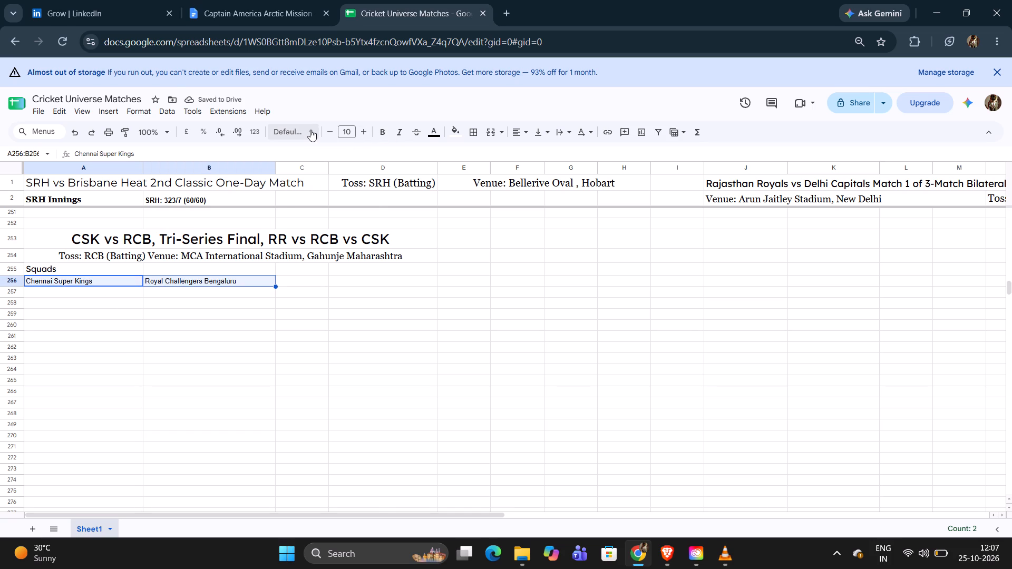
click(310, 130)
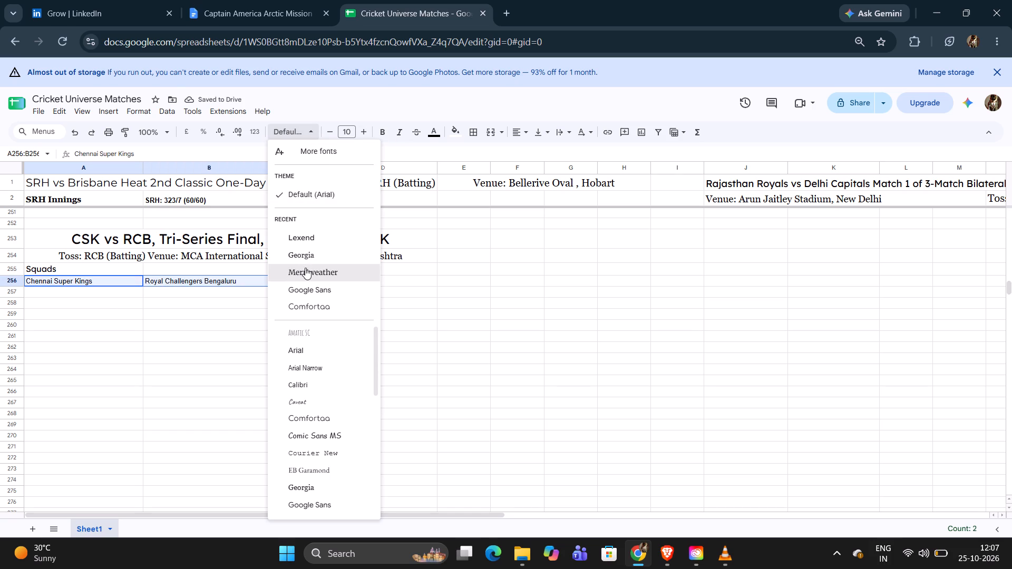
click(320, 258)
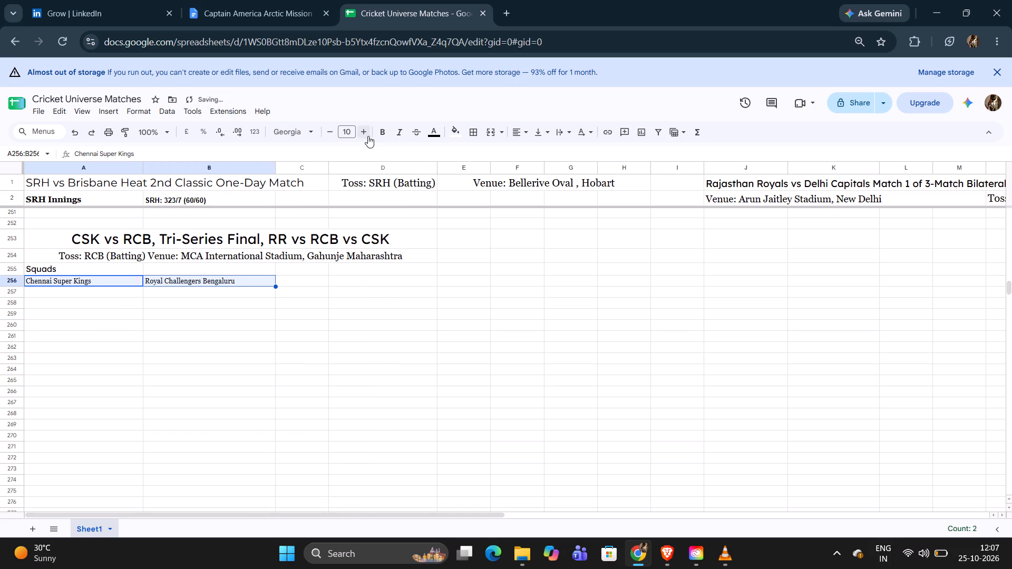
triple_click(367, 135)
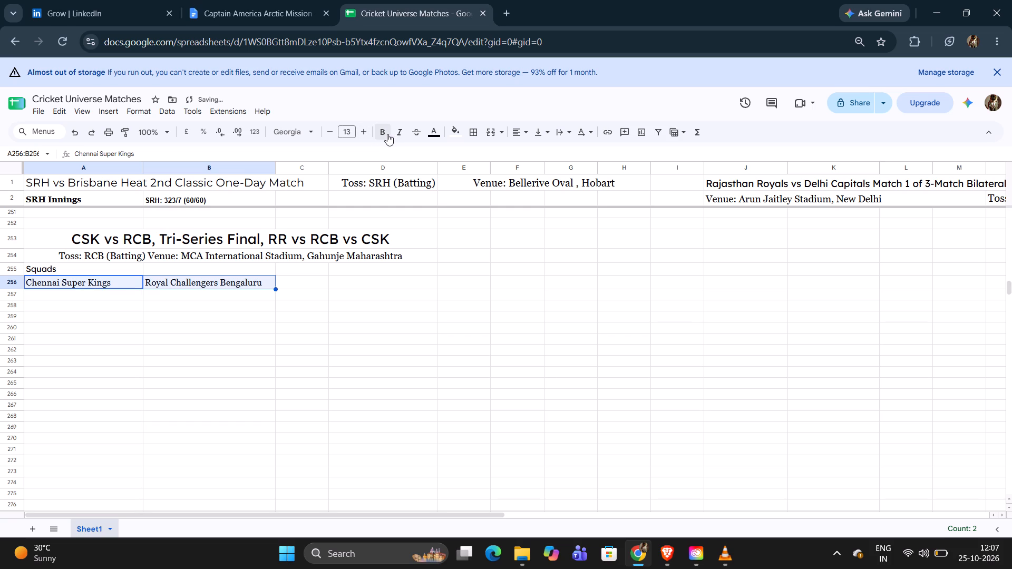
click(387, 134)
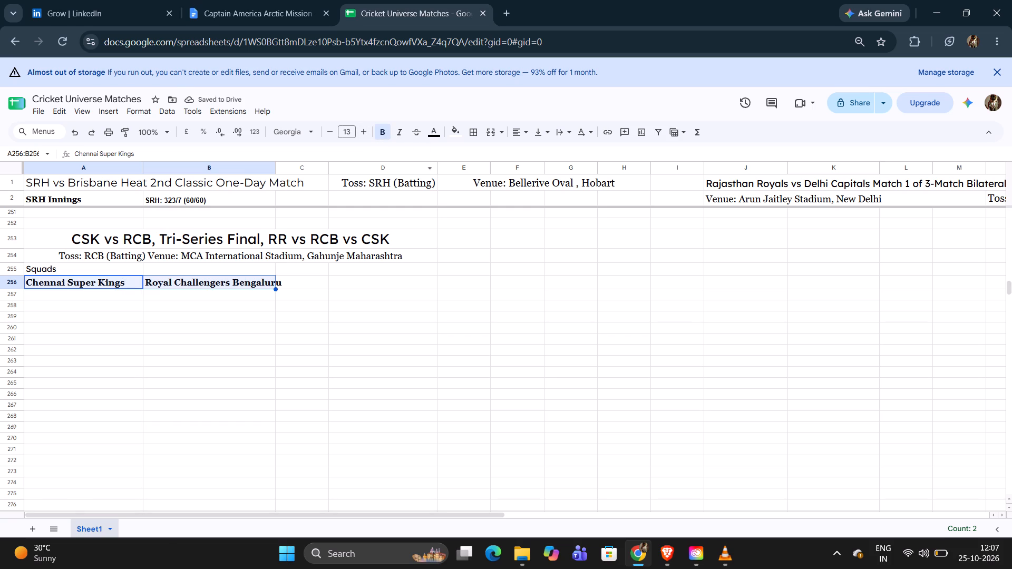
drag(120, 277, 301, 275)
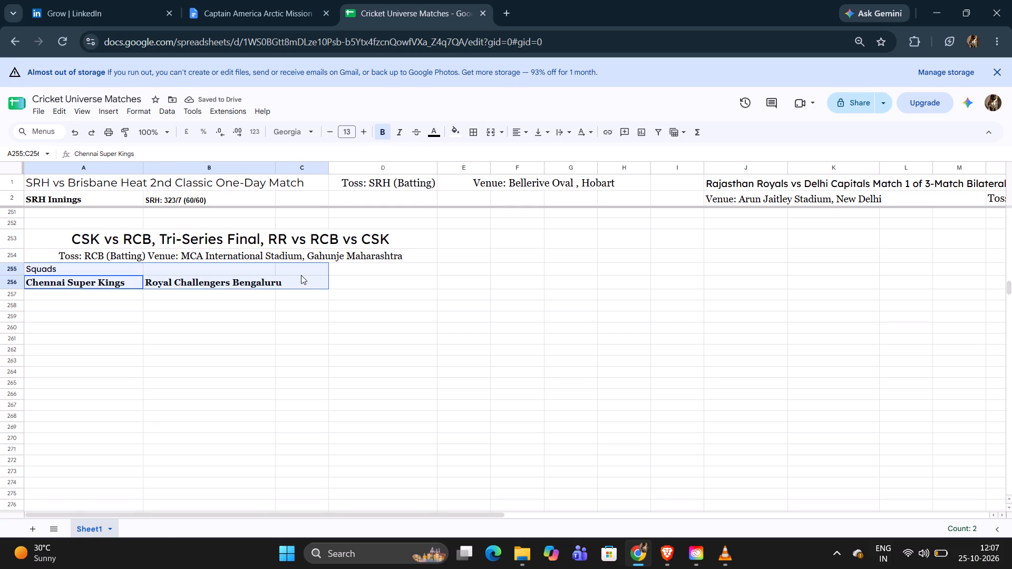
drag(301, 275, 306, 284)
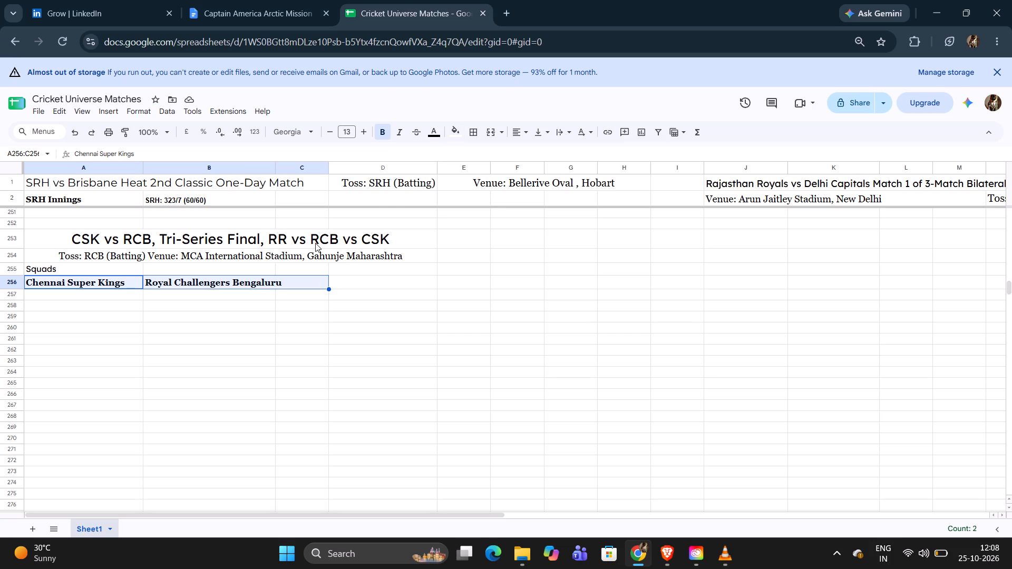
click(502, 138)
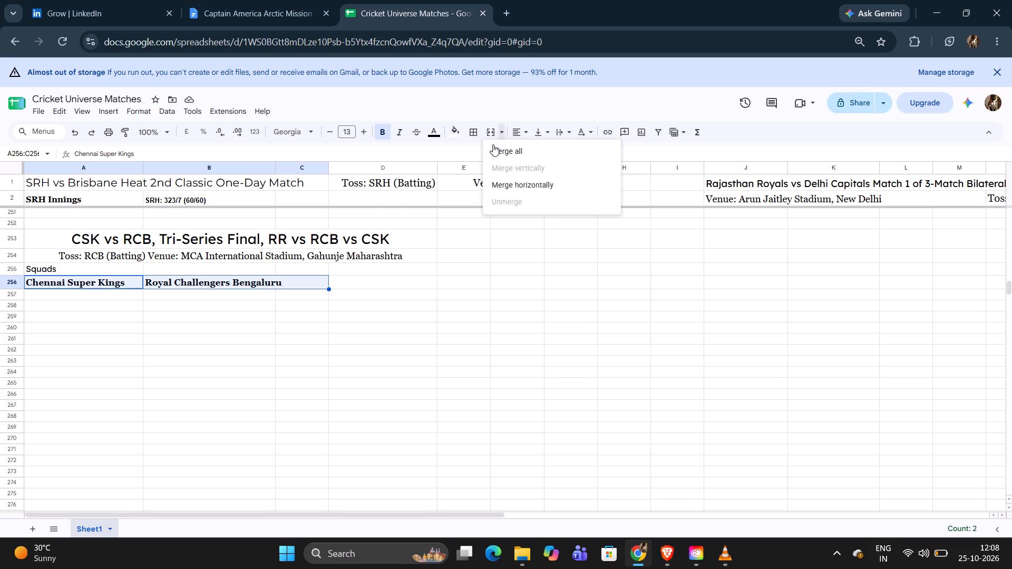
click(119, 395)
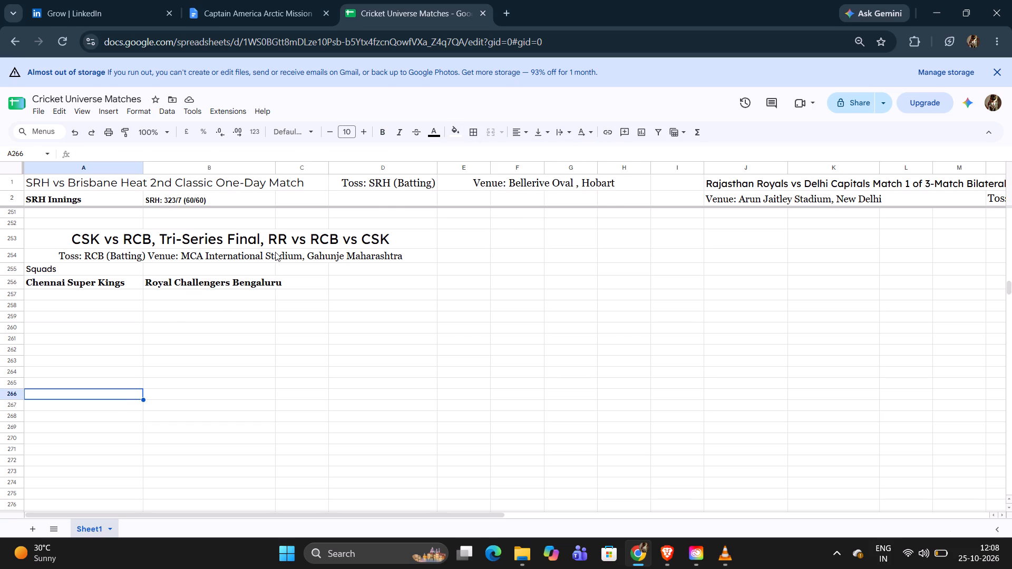
Reduce the font size of both team names, in cells B256 and A256, to 12.
click(261, 282)
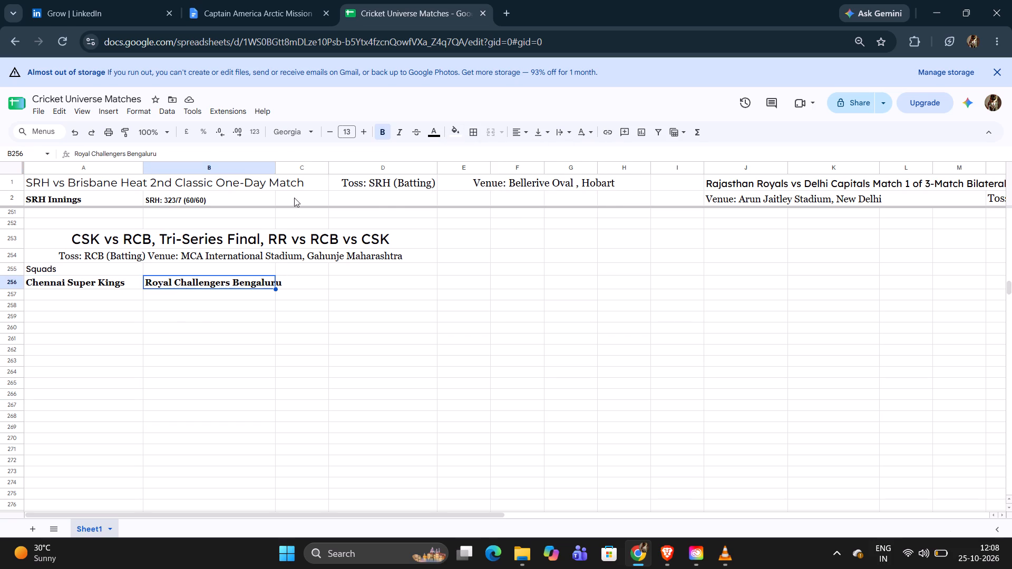
click(330, 131)
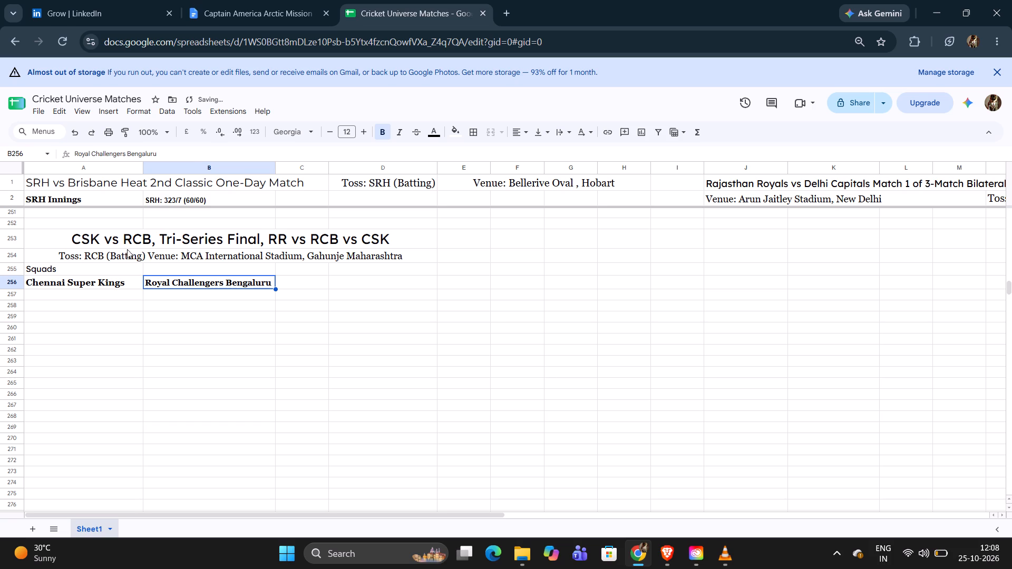
click(90, 280)
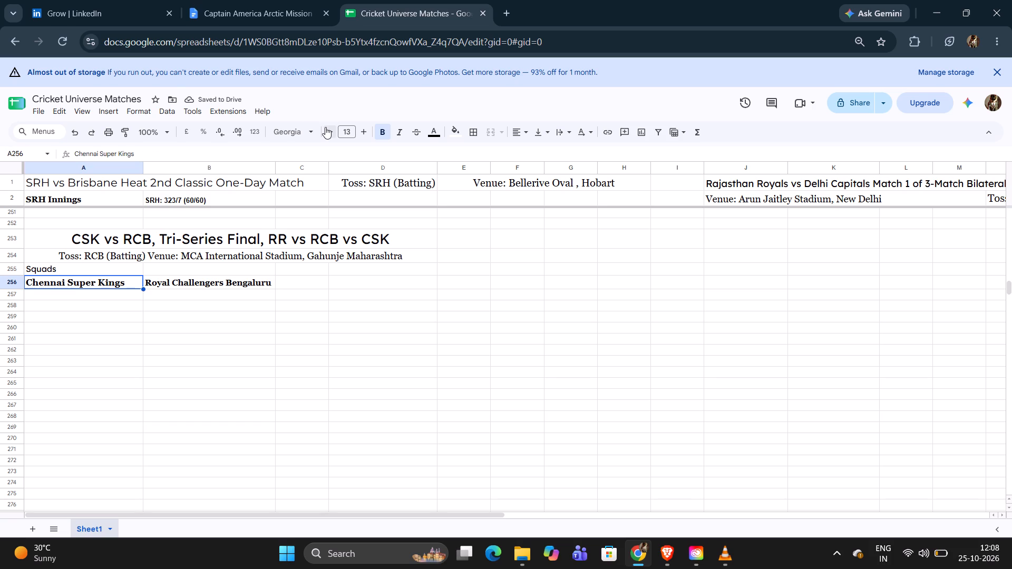
click(325, 127)
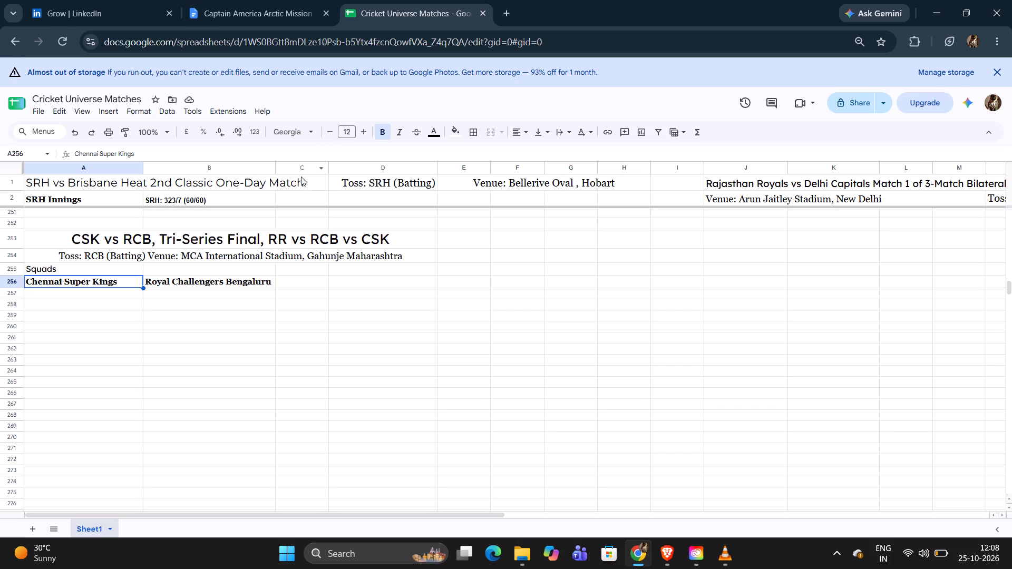
Open cell B257, directly below the Royal Challengers Bengaluru heading, for text entry.
click(70, 300)
click(82, 288)
click(105, 297)
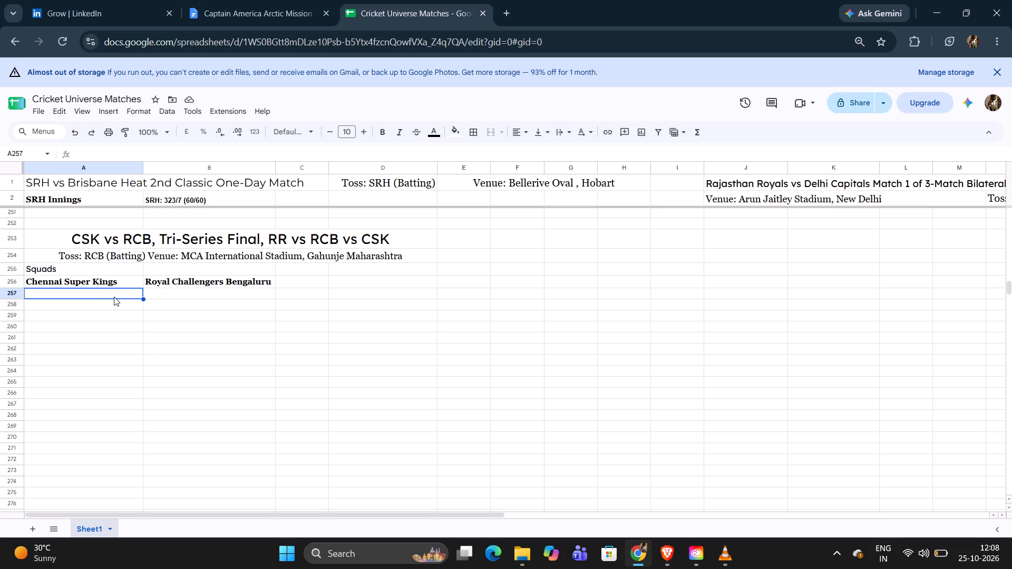
click(181, 292)
click(181, 292)
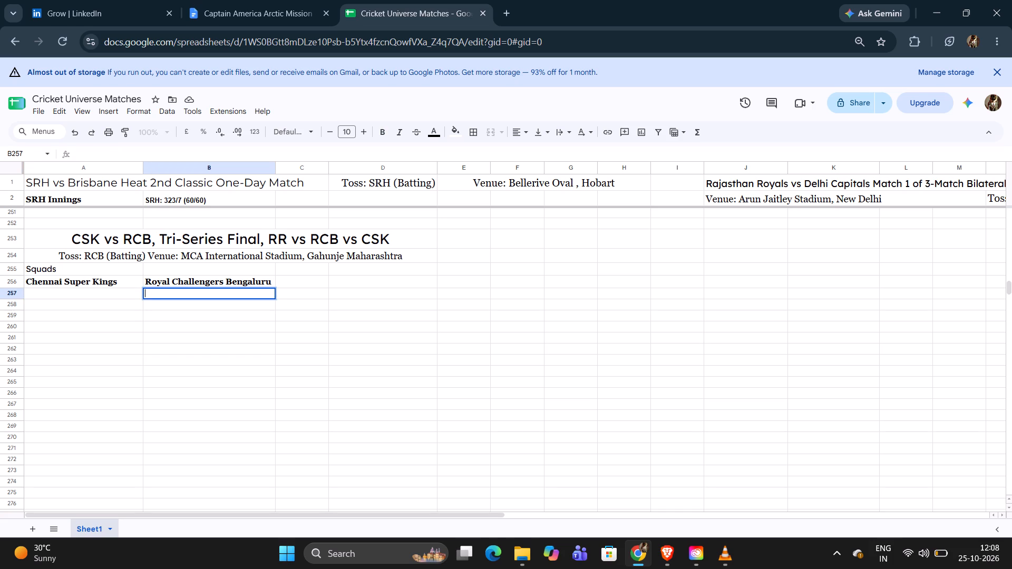
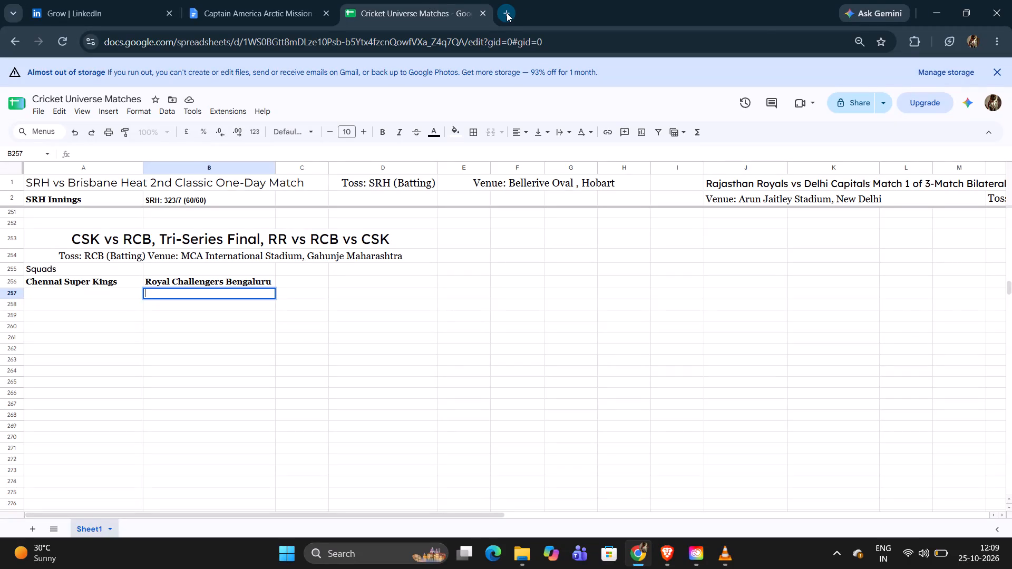
Search the web in a new tab for "rcb all time ipl stats and records" and open Cricinfo's Royal Challengers Bengaluru Records & Stats page.
click(507, 13)
text(rcb)
key(space)
key(Down)
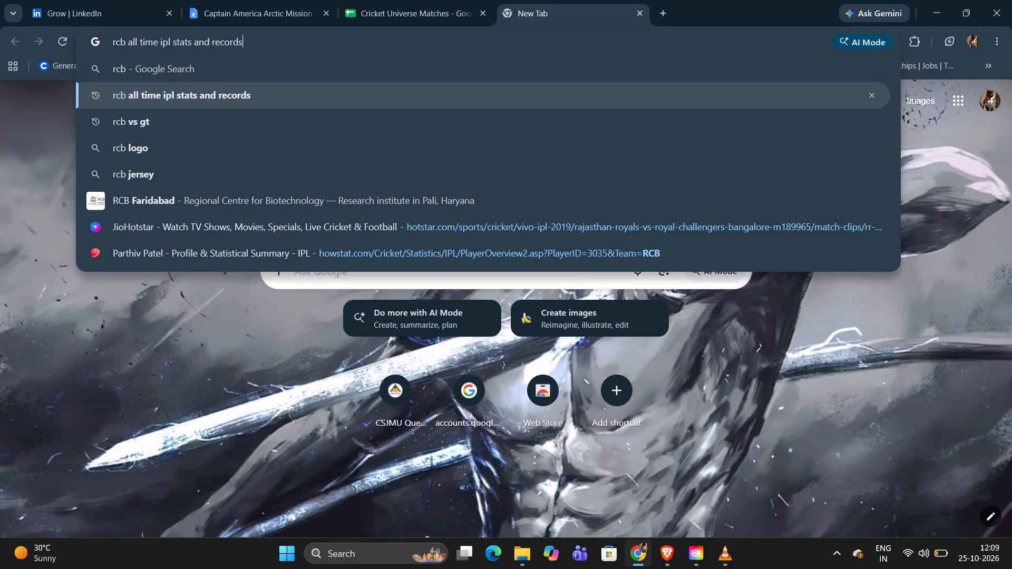
key(Return)
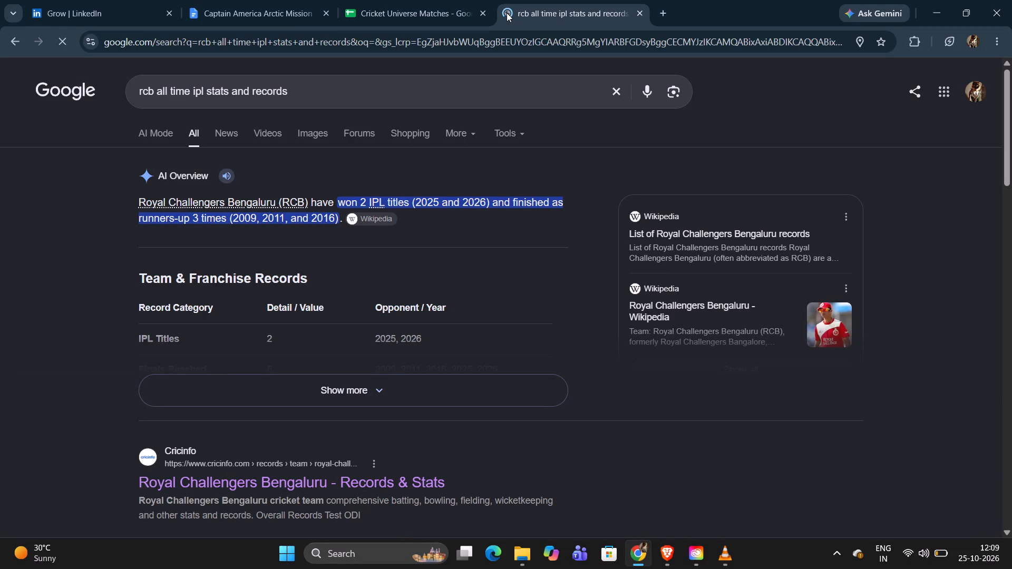
click(507, 13)
scroll(347, 372, down, 1)
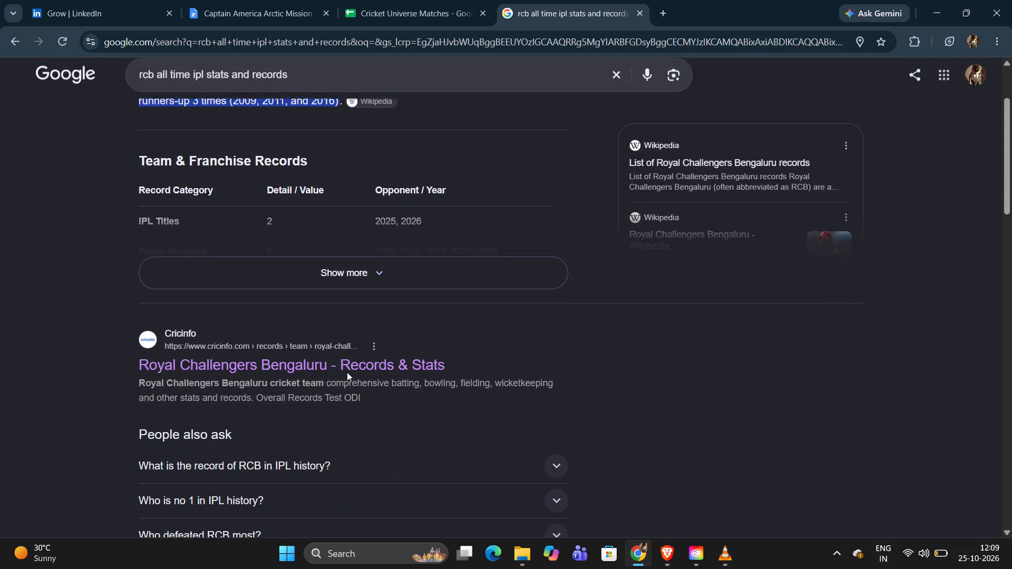
click(363, 363)
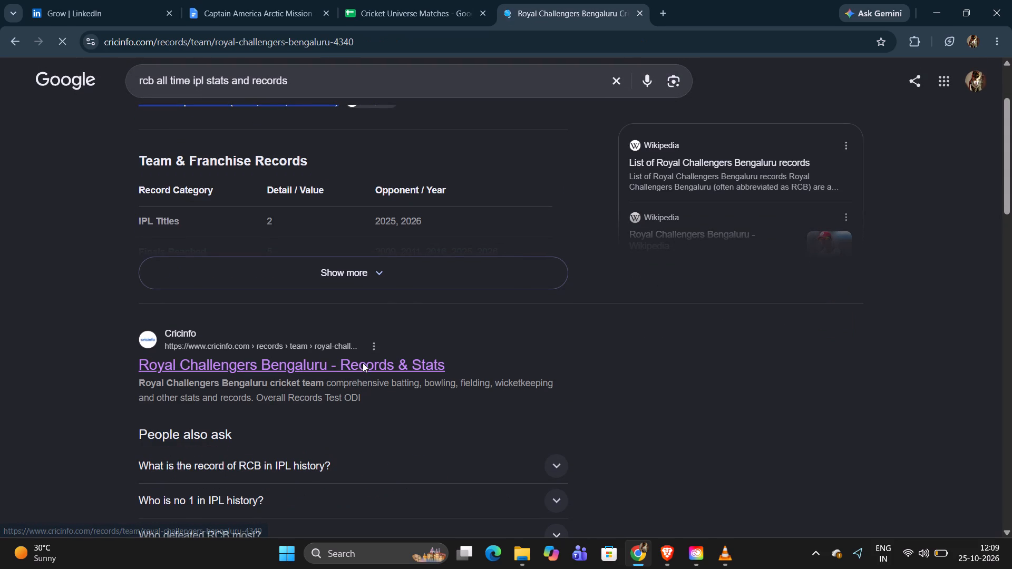
right_click(363, 363)
Open the Career batting (all players) averages for Royal Challengers Bengaluru.
drag(767, 277, 613, 288)
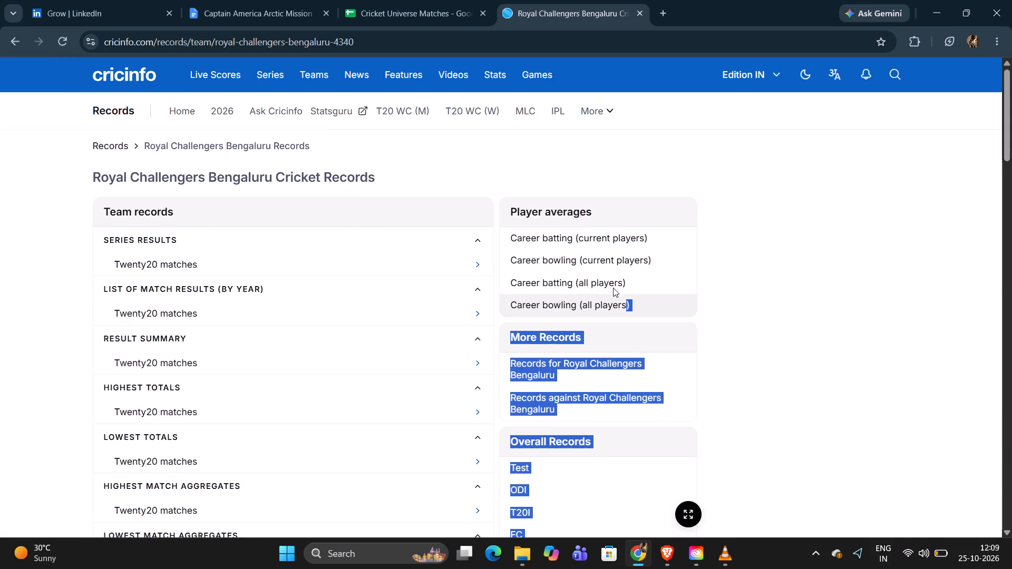
drag(613, 288, 611, 287)
click(611, 287)
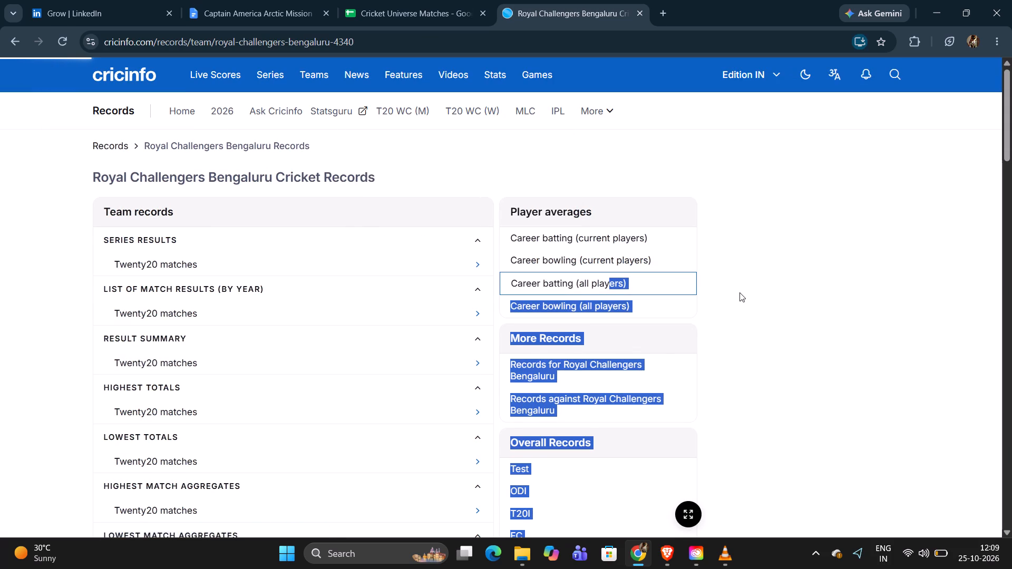
click(739, 292)
Examine the first part of the Royal Challengers Bengaluru batting averages list for players to include in the squad.
scroll(739, 292, down, 1)
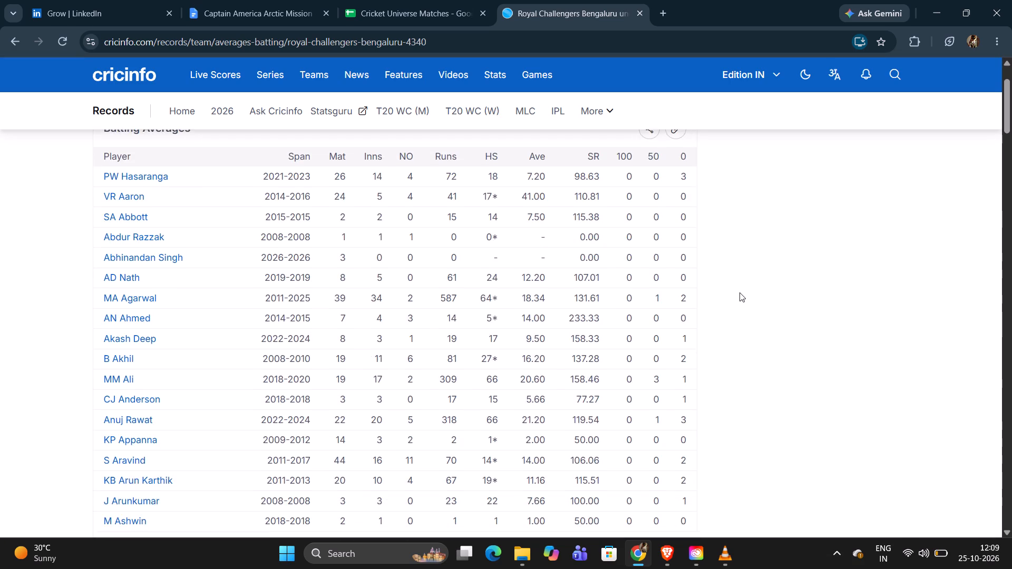
scroll(739, 292, down, 1)
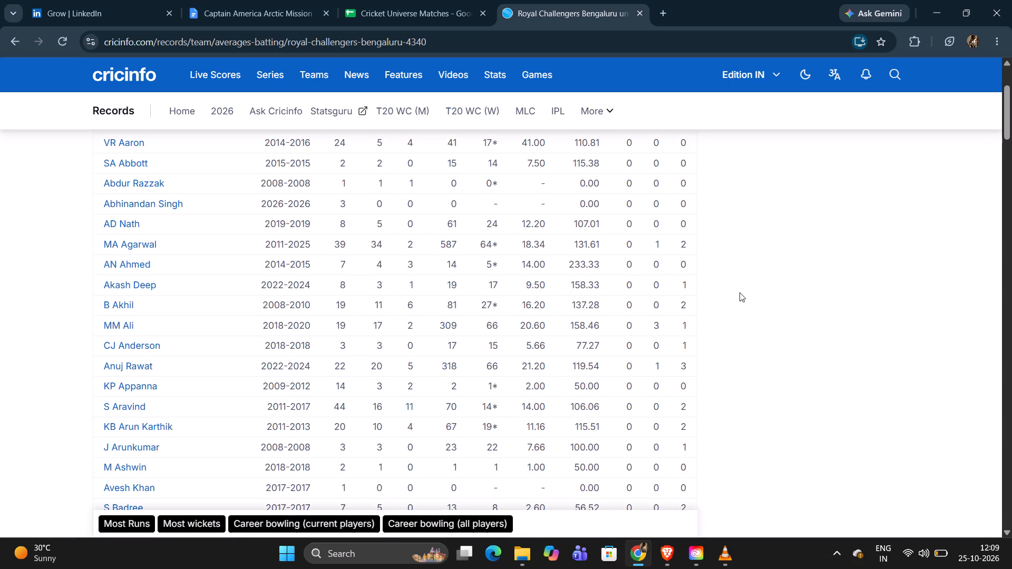
scroll(739, 292, down, 1)
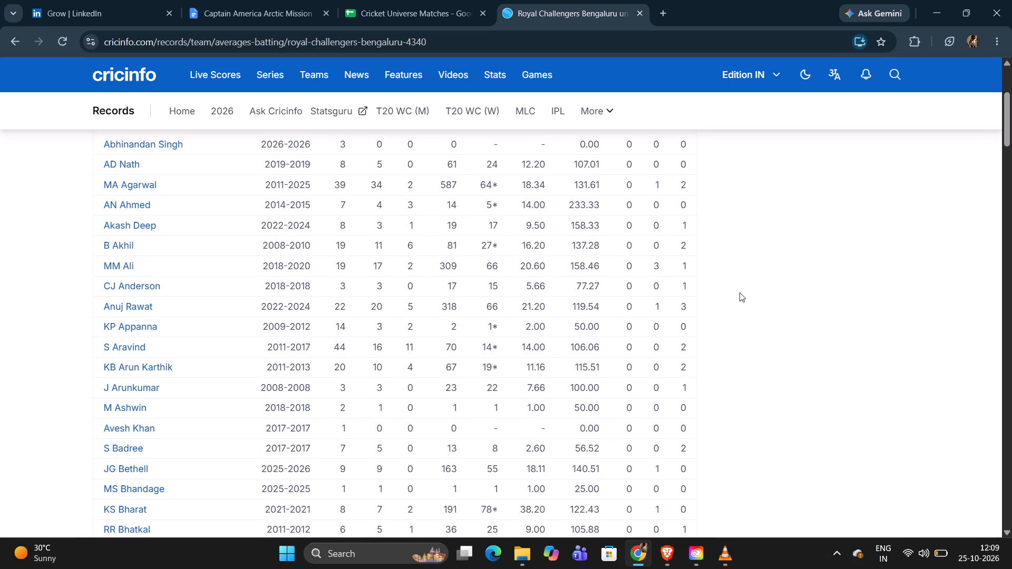
scroll(739, 292, down, 2)
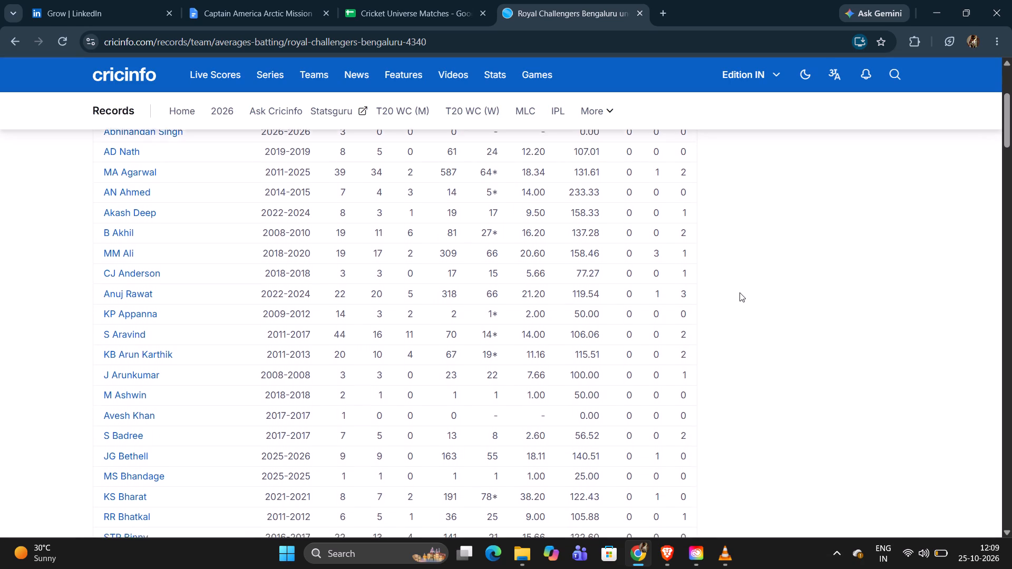
scroll(739, 292, down, 2)
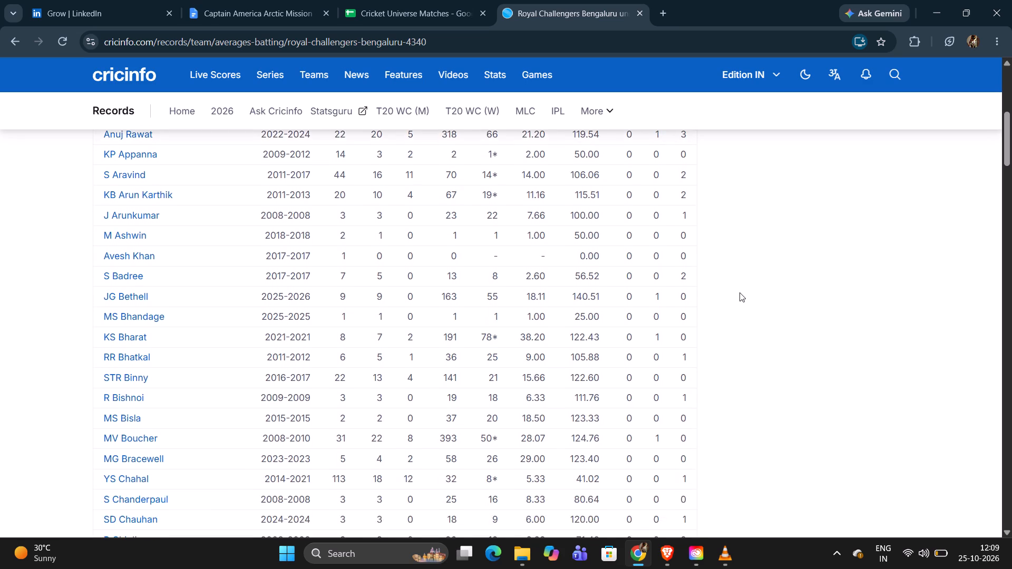
scroll(739, 292, down, 4)
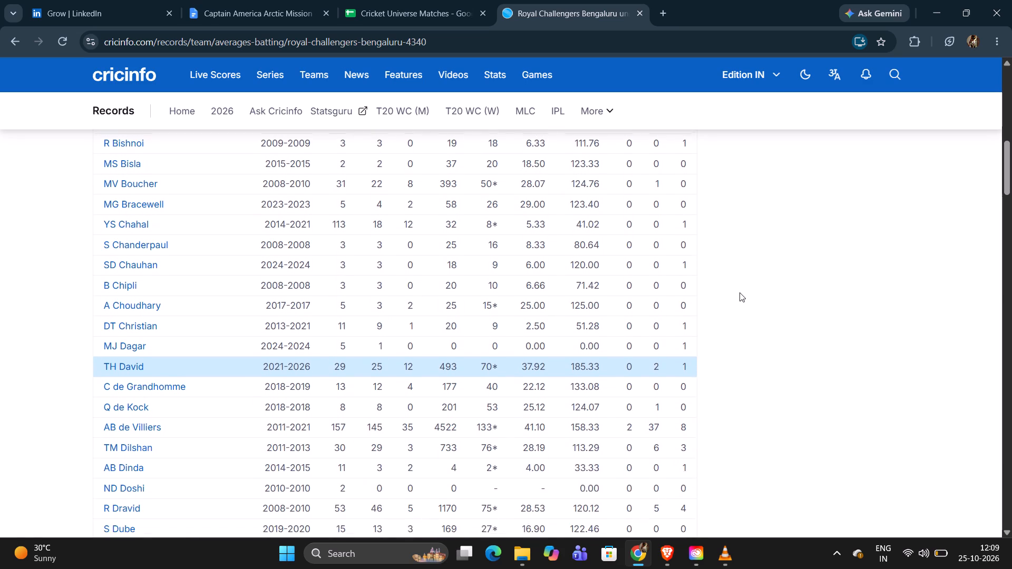
scroll(739, 292, down, 2)
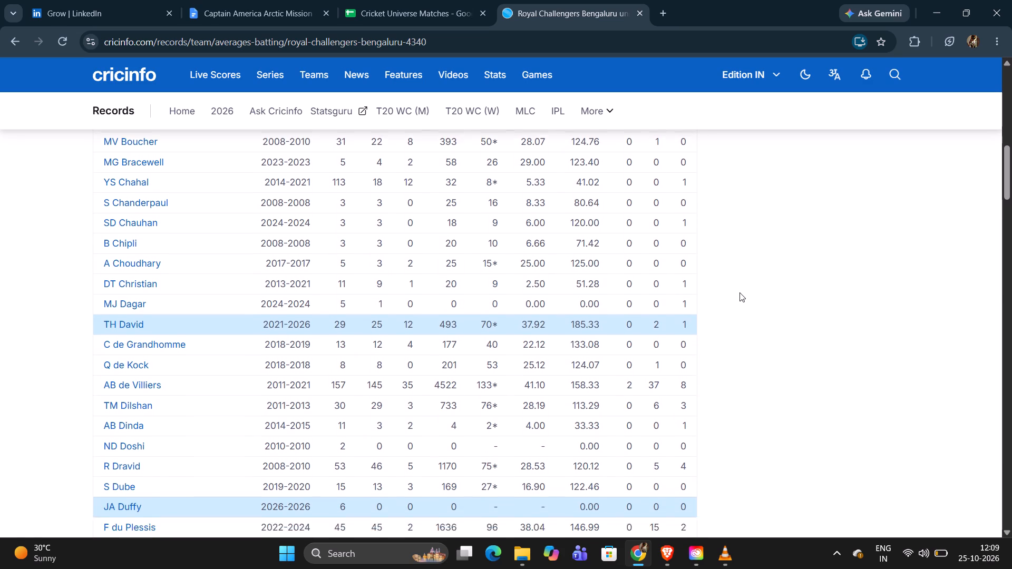
scroll(739, 292, down, 2)
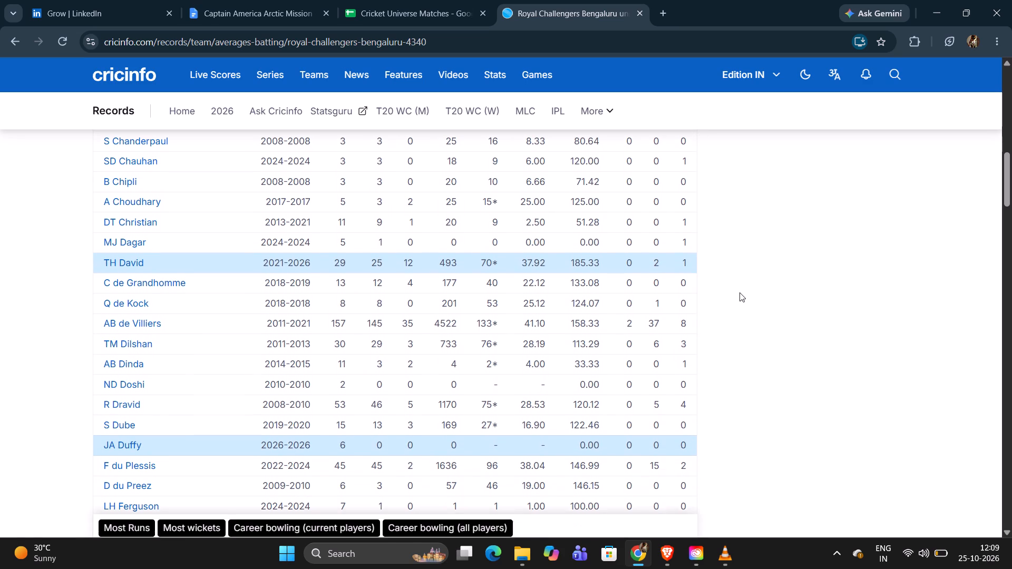
scroll(739, 292, down, 1)
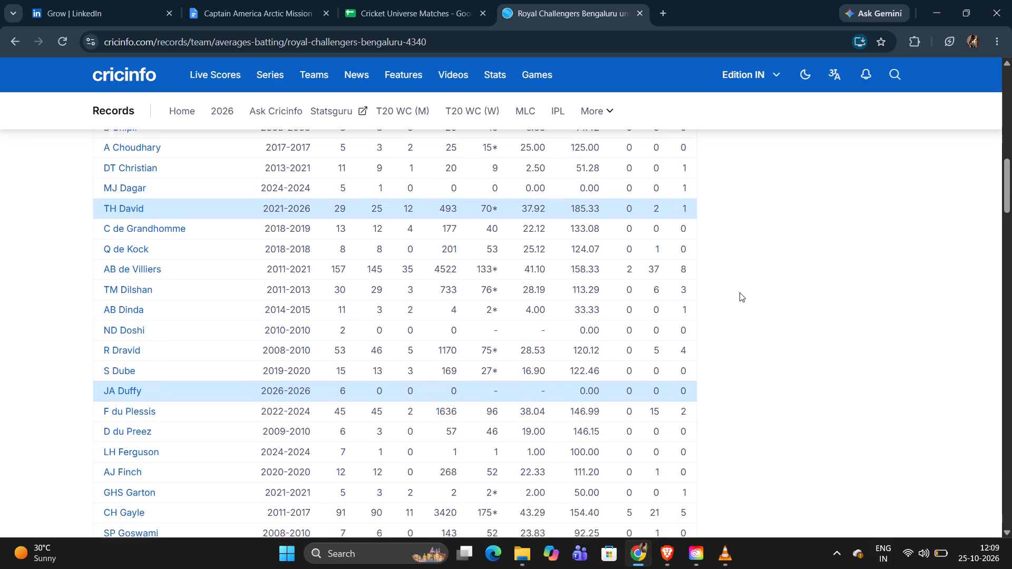
scroll(739, 292, down, 1)
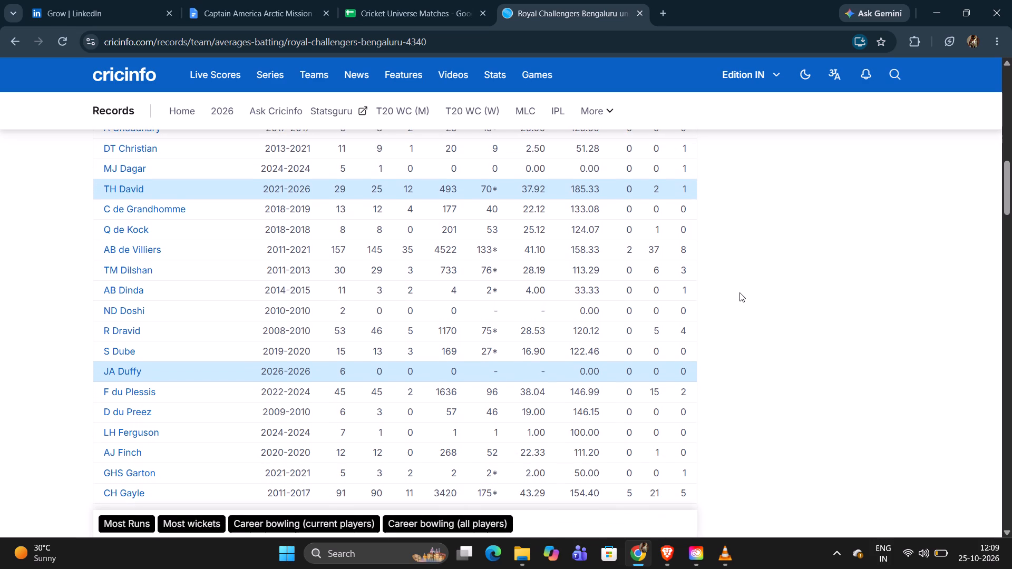
scroll(739, 292, down, 1)
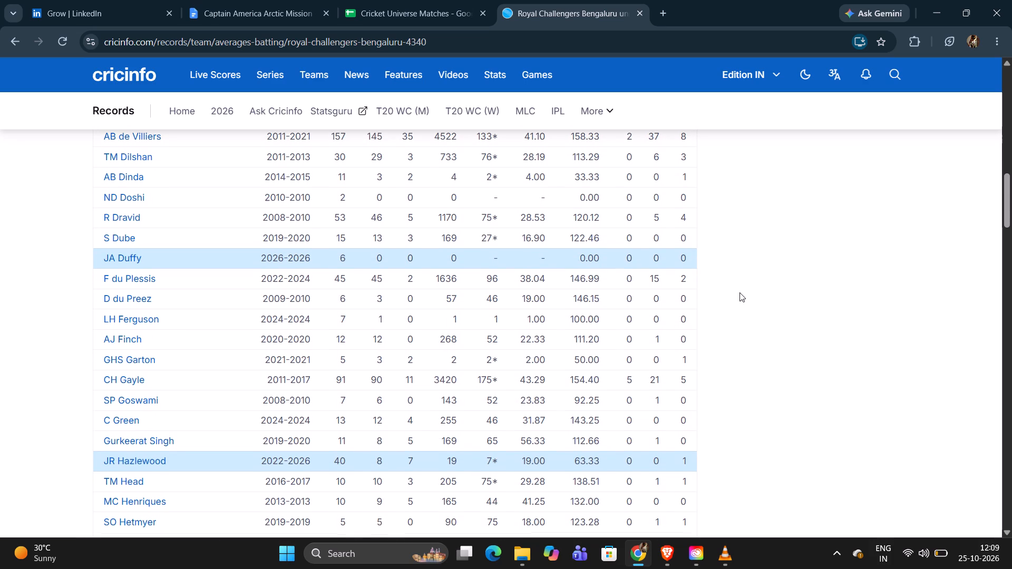
scroll(739, 292, down, 1)
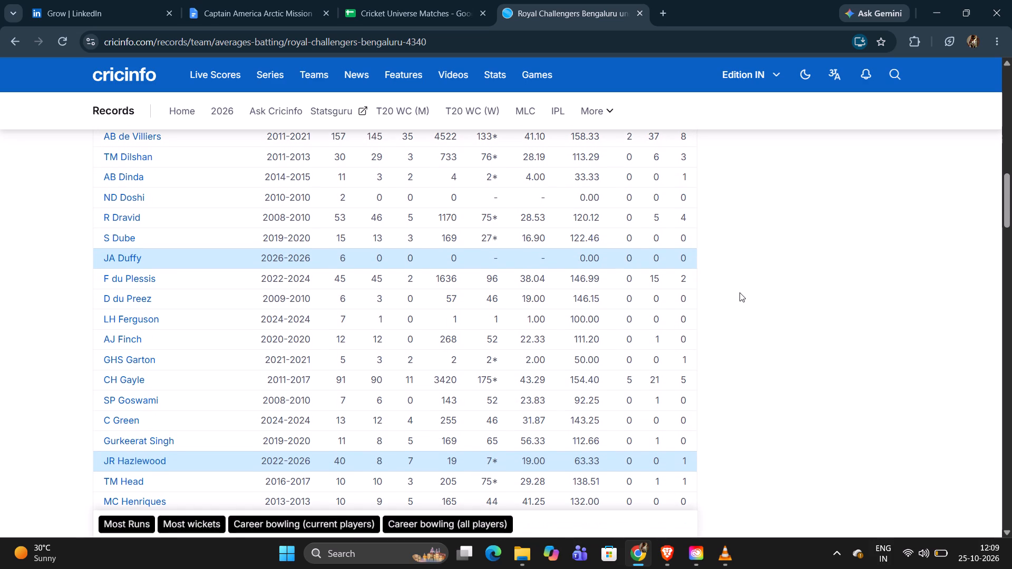
scroll(739, 292, down, 1)
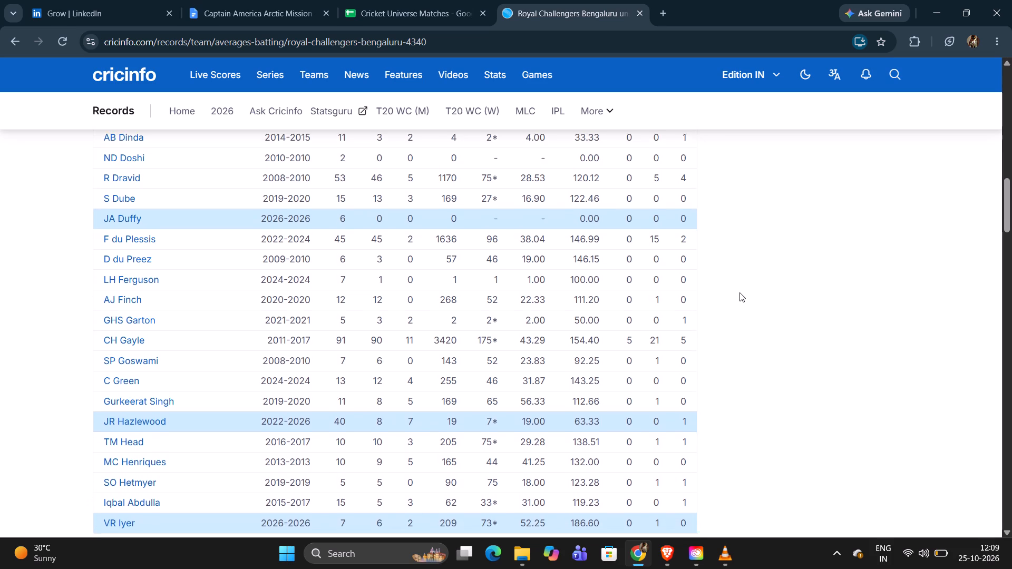
scroll(739, 292, down, 1)
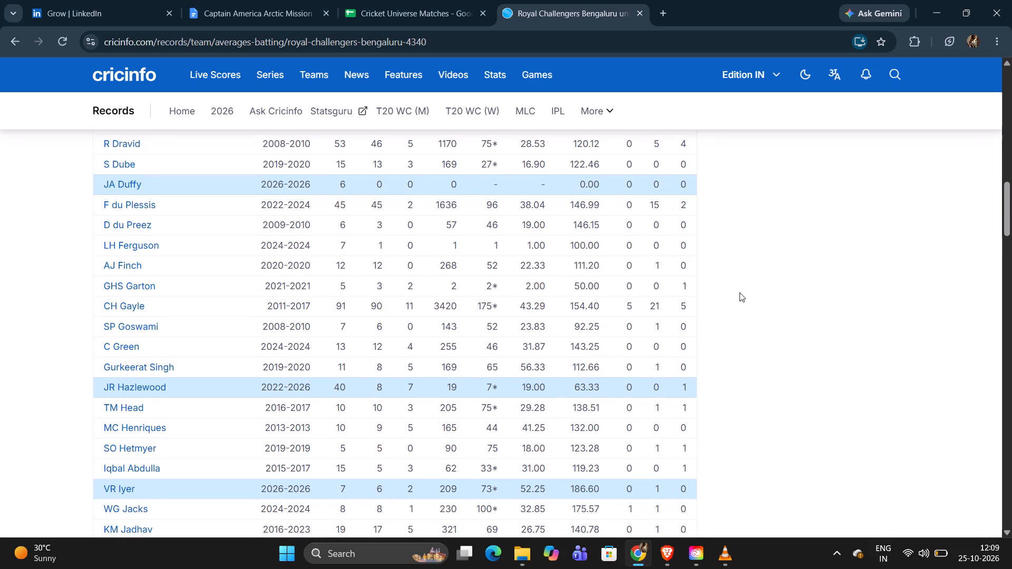
scroll(739, 292, down, 1)
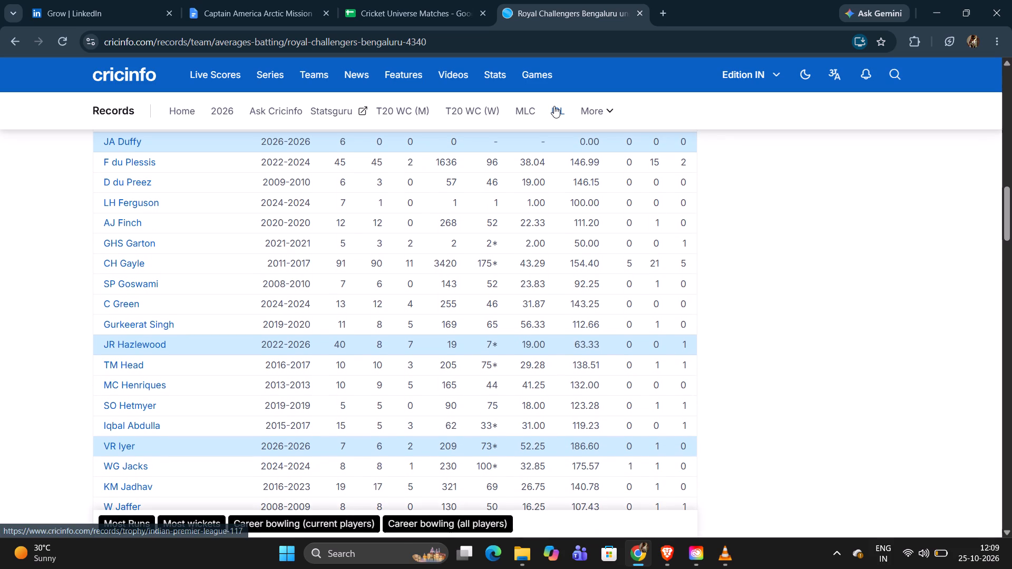
Return to the Cricket Universe Matches spreadsheet and enter "Venkatesh Iyer" in cell B257 under Royal Challengers Bengaluru.
click(447, 1)
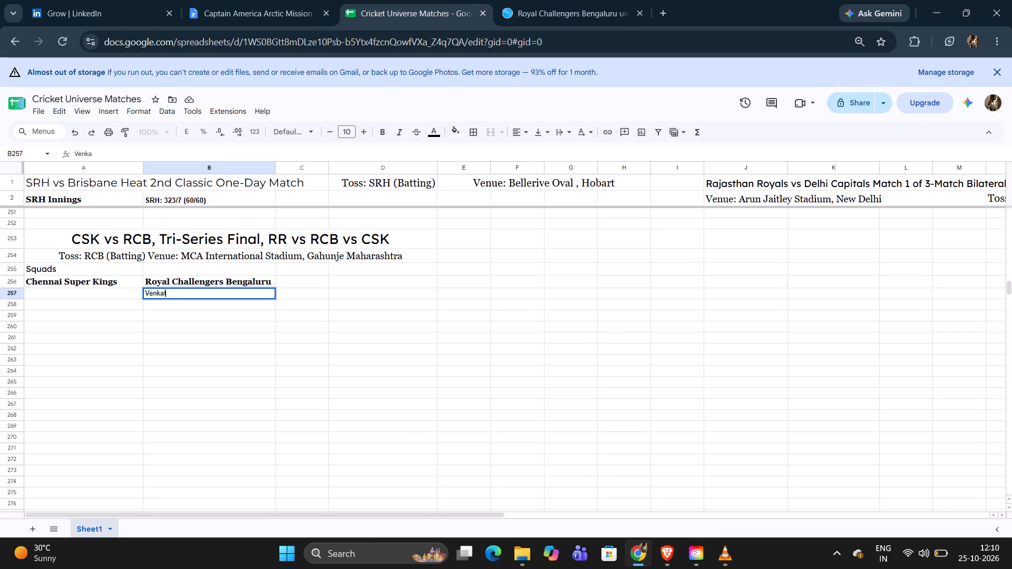
text(yer)
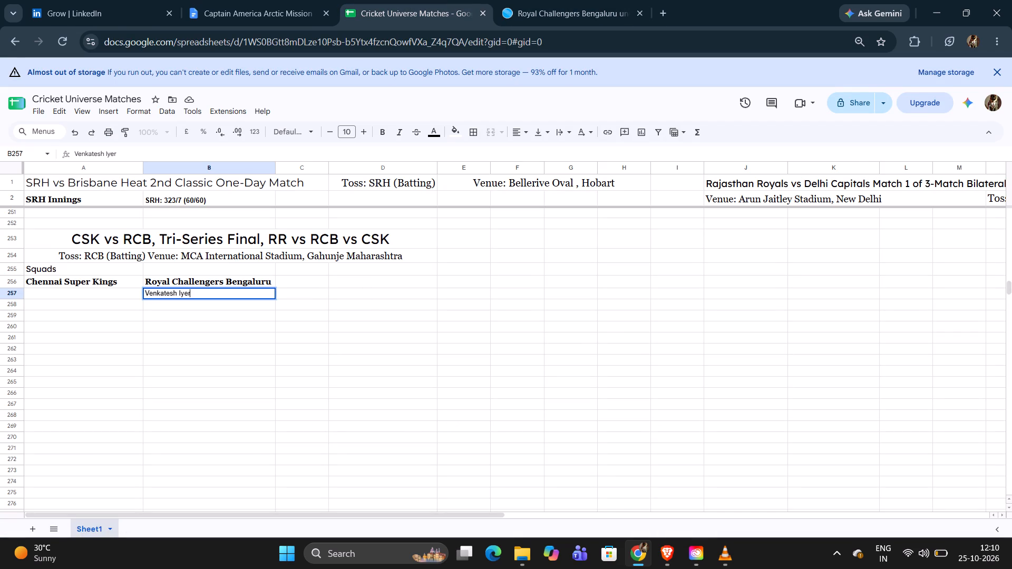
key(Down)
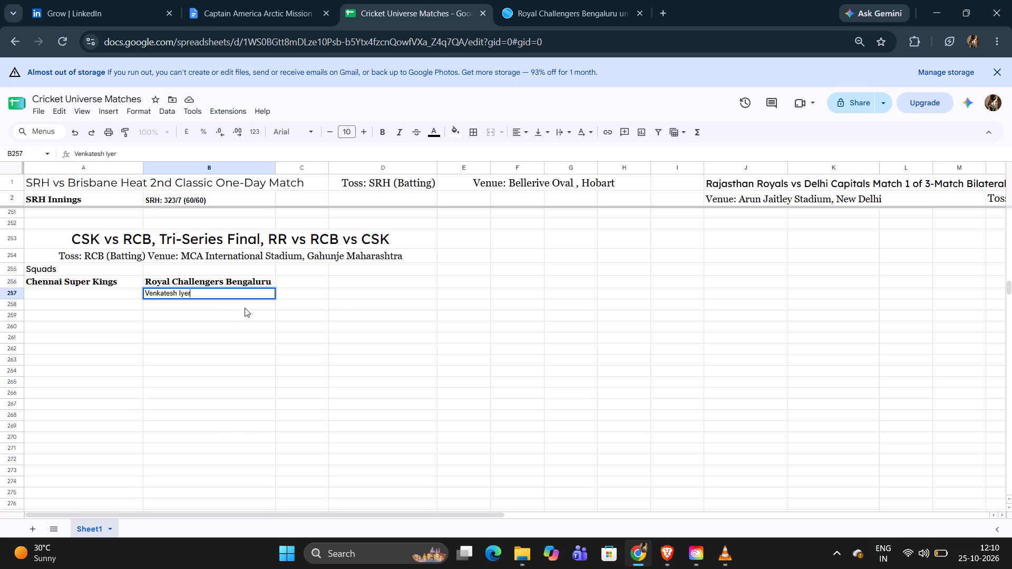
click(245, 308)
Return to Cricinfo's Royal Challengers Bengaluru batting averages and examine the list from JR Hazlewood to RM Patidar for more squad players.
click(522, 17)
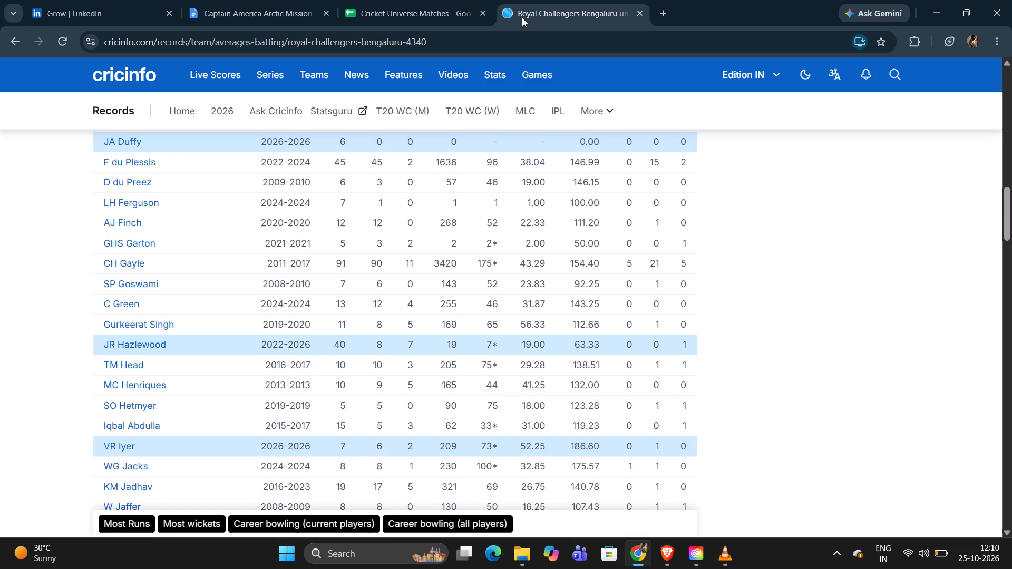
scroll(296, 431, down, 1)
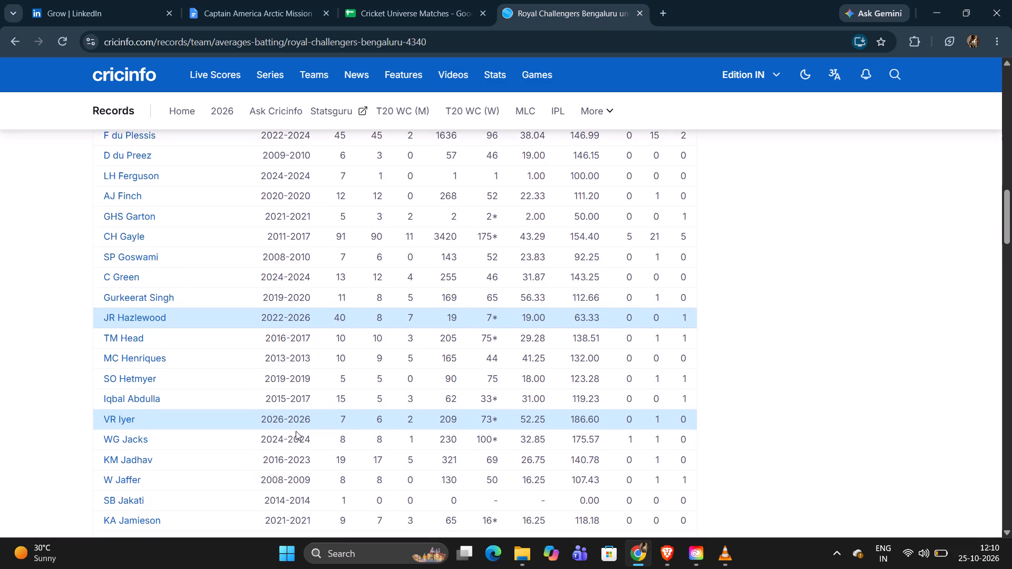
scroll(296, 431, down, 2)
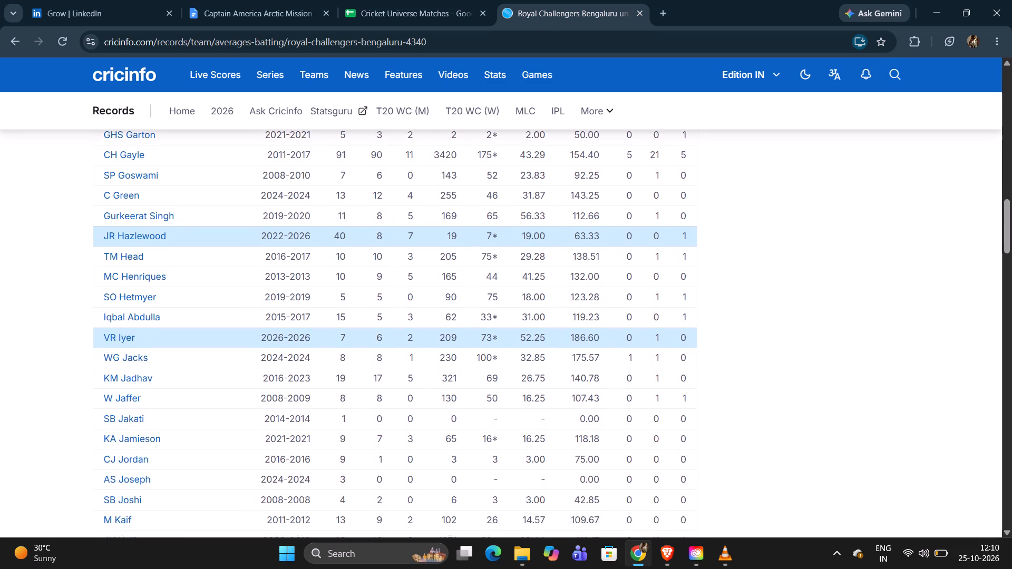
scroll(296, 431, down, 2)
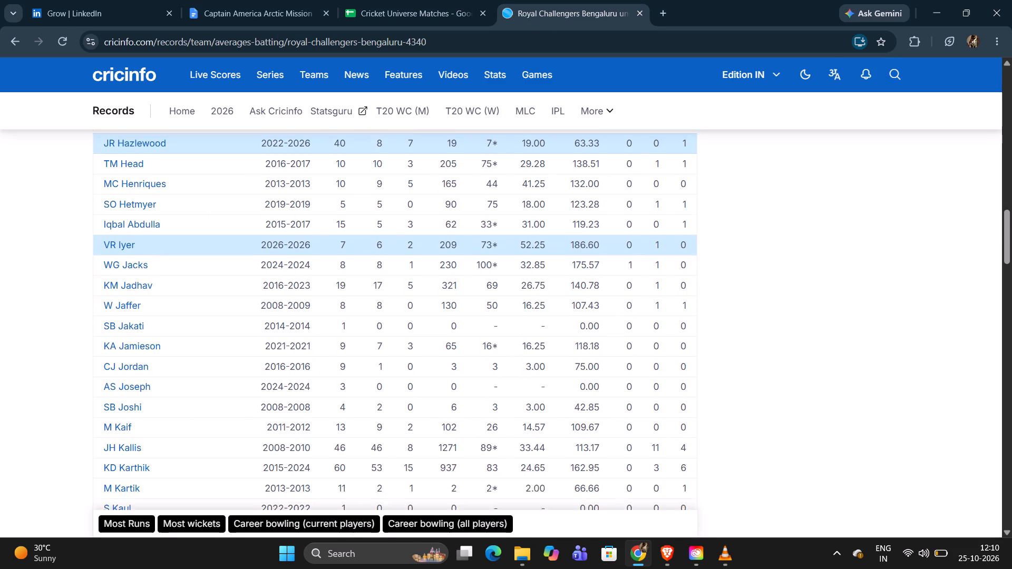
scroll(296, 431, down, 1)
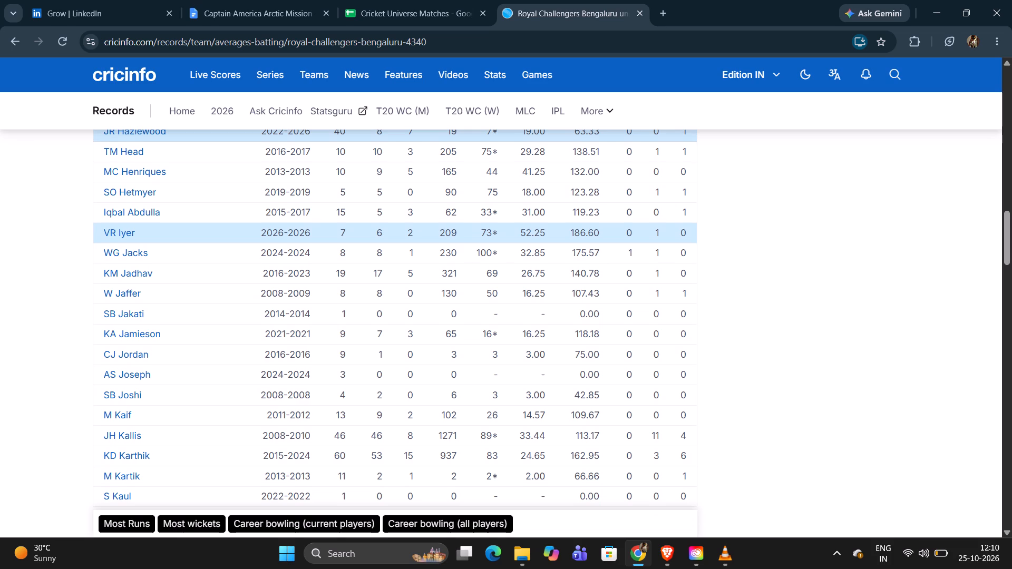
scroll(296, 431, down, 2)
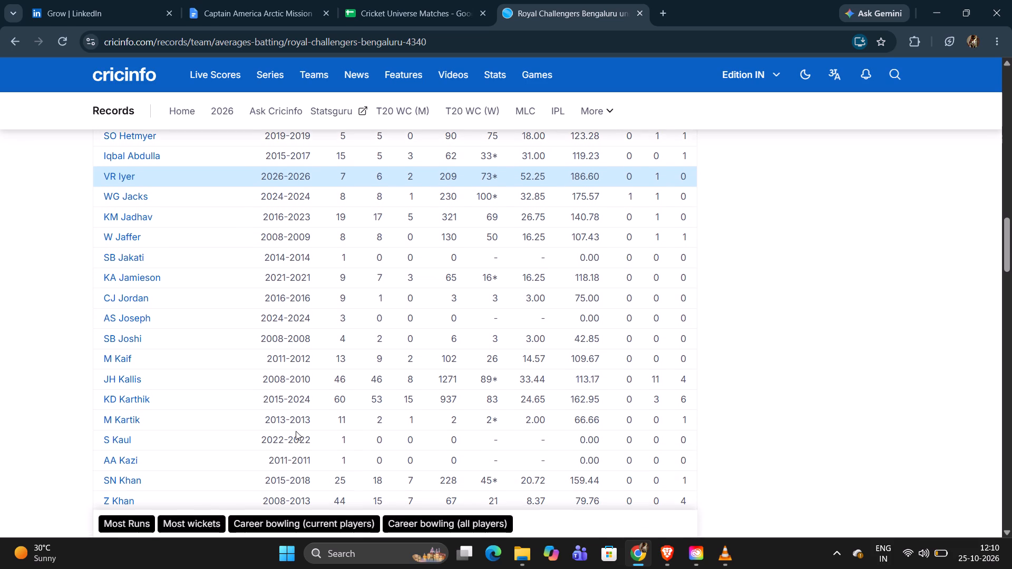
scroll(296, 431, down, 1)
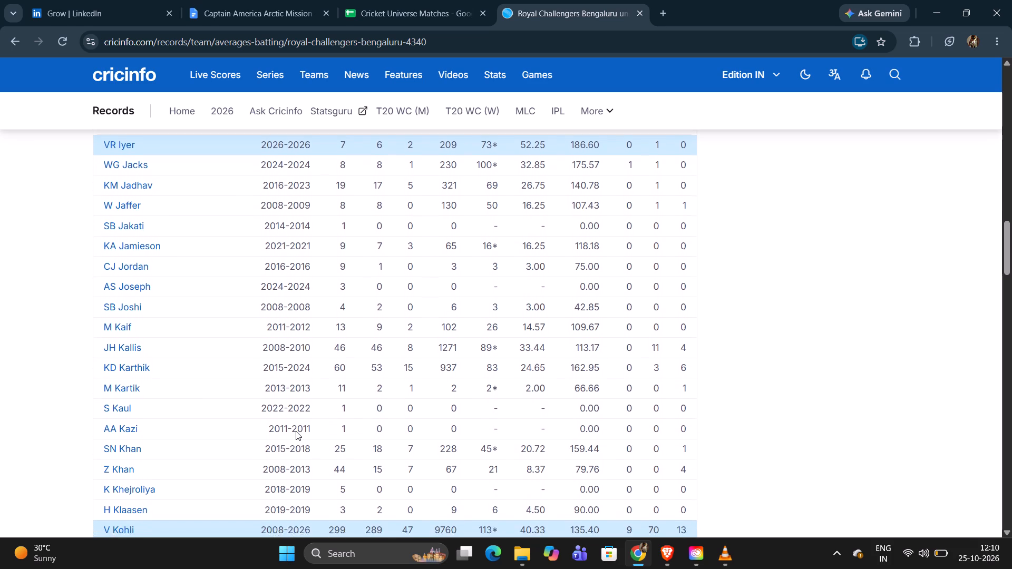
scroll(296, 431, down, 1)
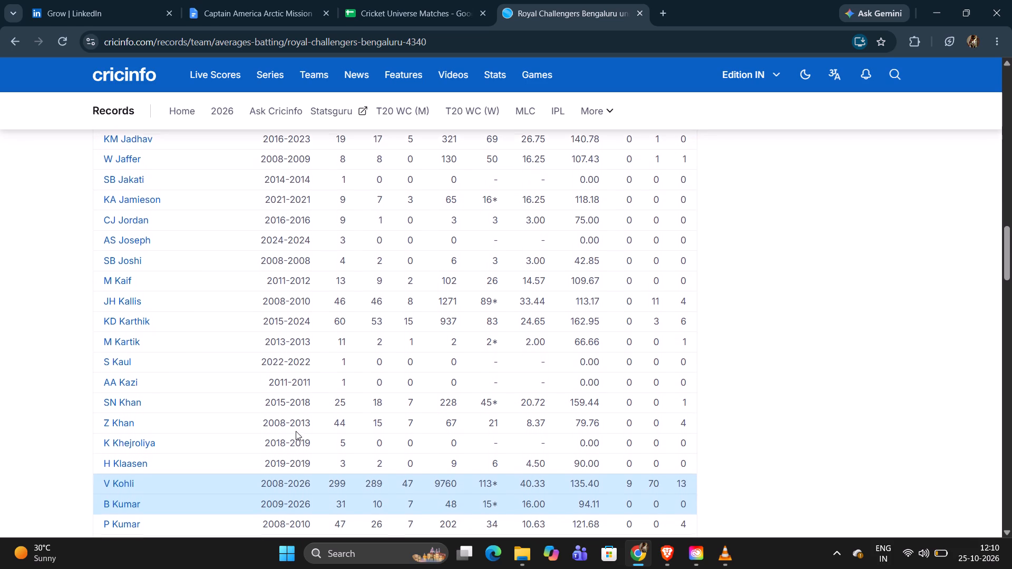
scroll(296, 431, down, 2)
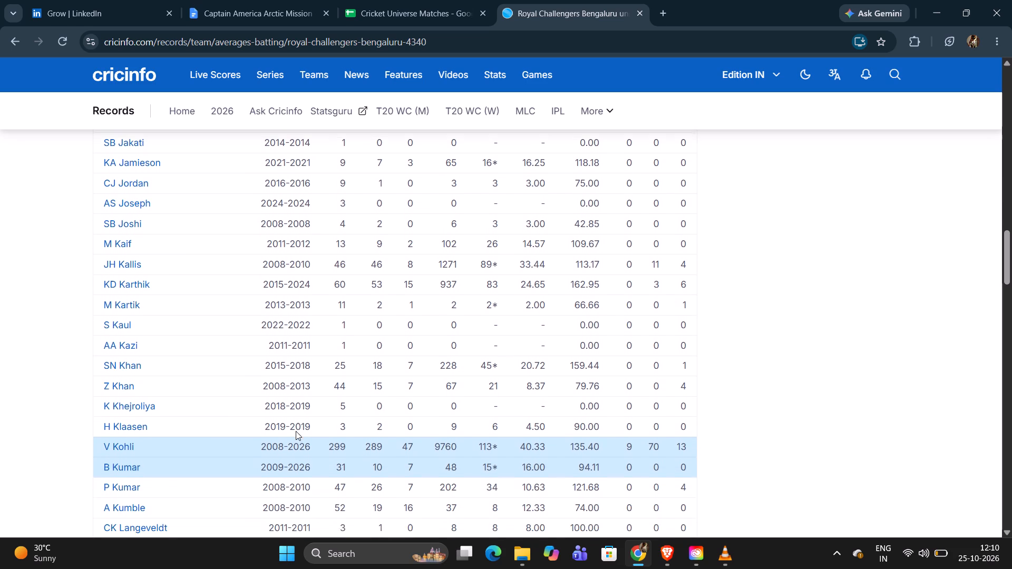
scroll(296, 431, down, 2)
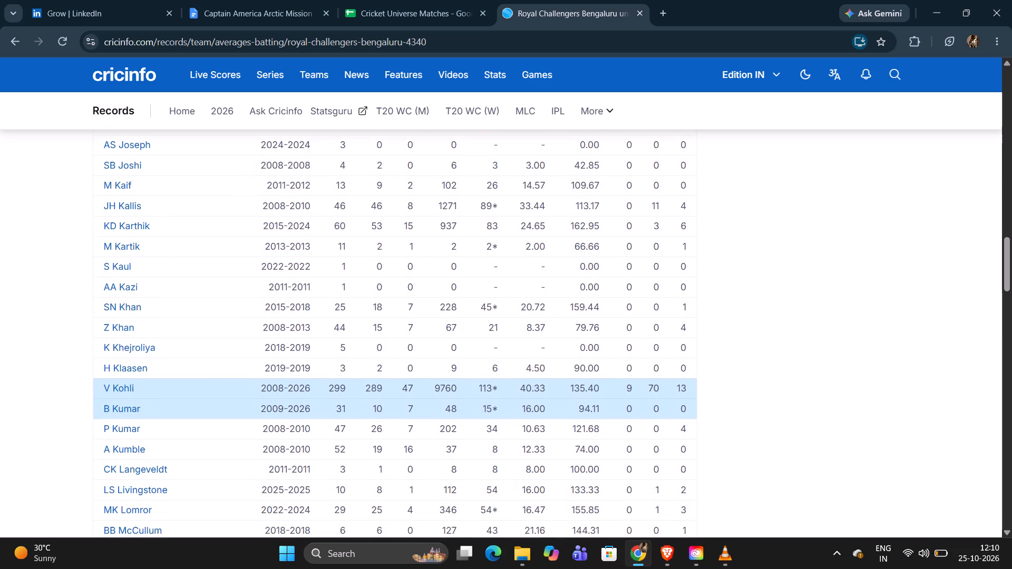
scroll(296, 431, down, 2)
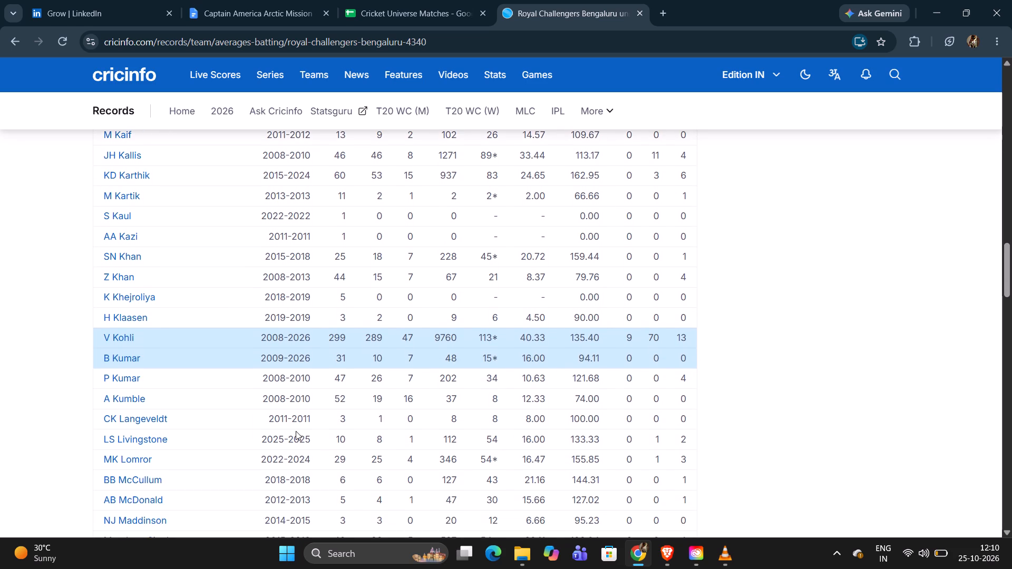
scroll(296, 431, down, 2)
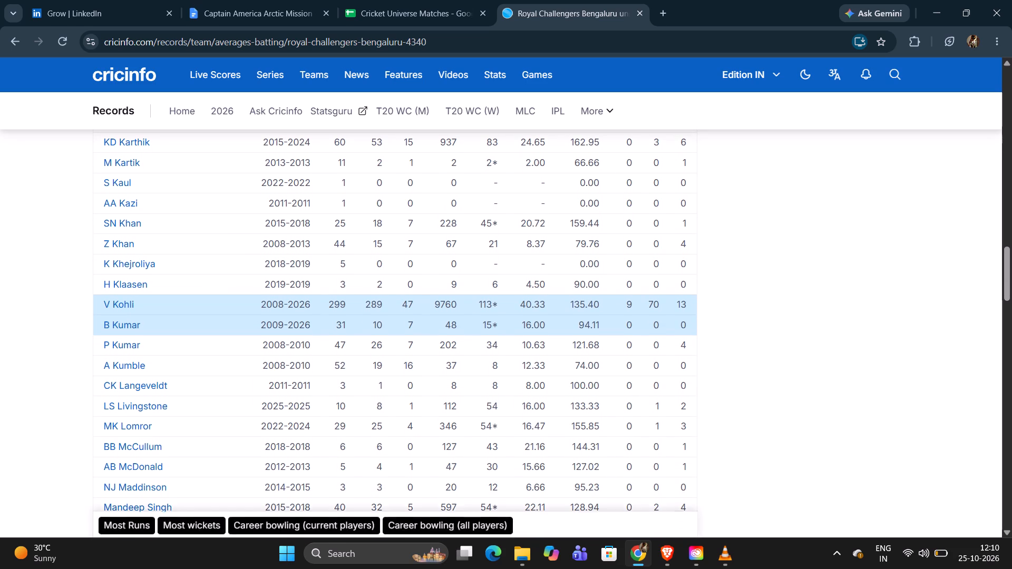
scroll(296, 431, down, 1)
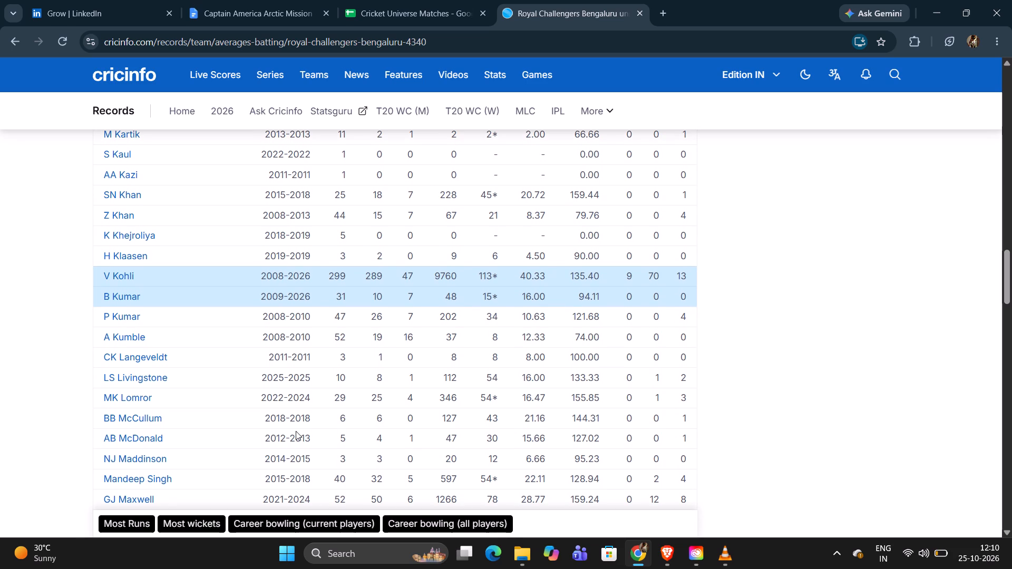
scroll(296, 431, down, 1)
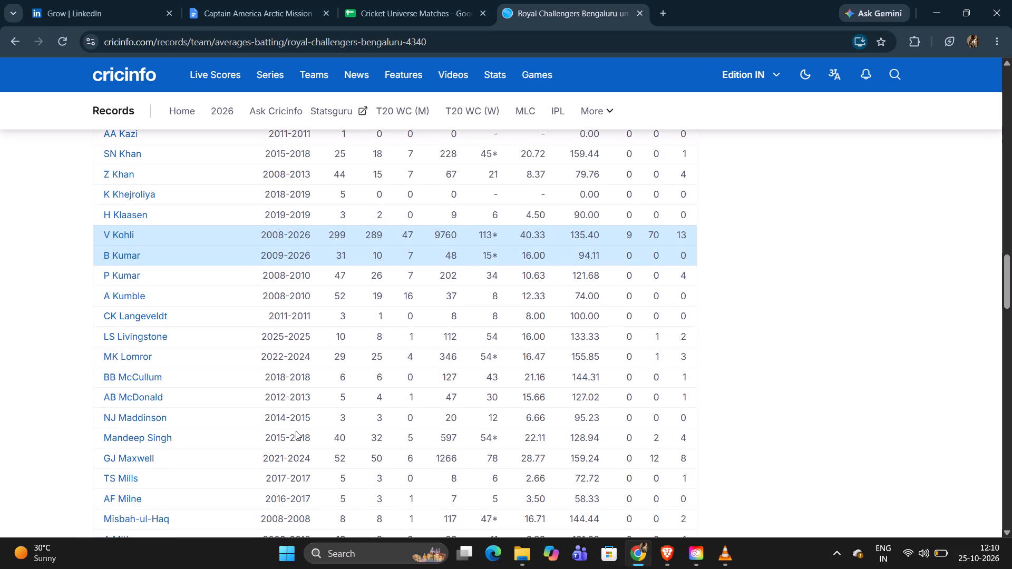
scroll(296, 431, down, 2)
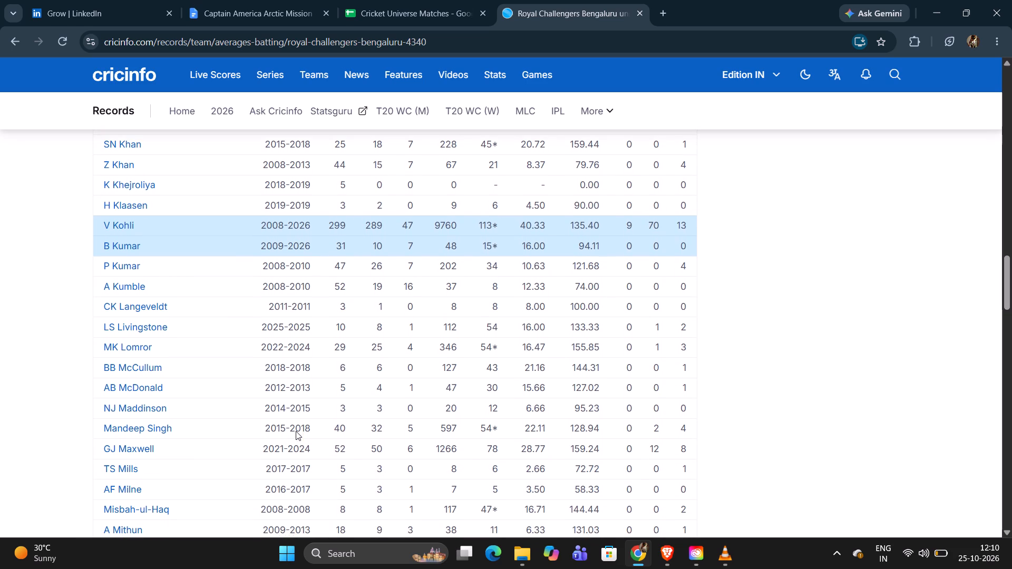
scroll(296, 431, down, 1)
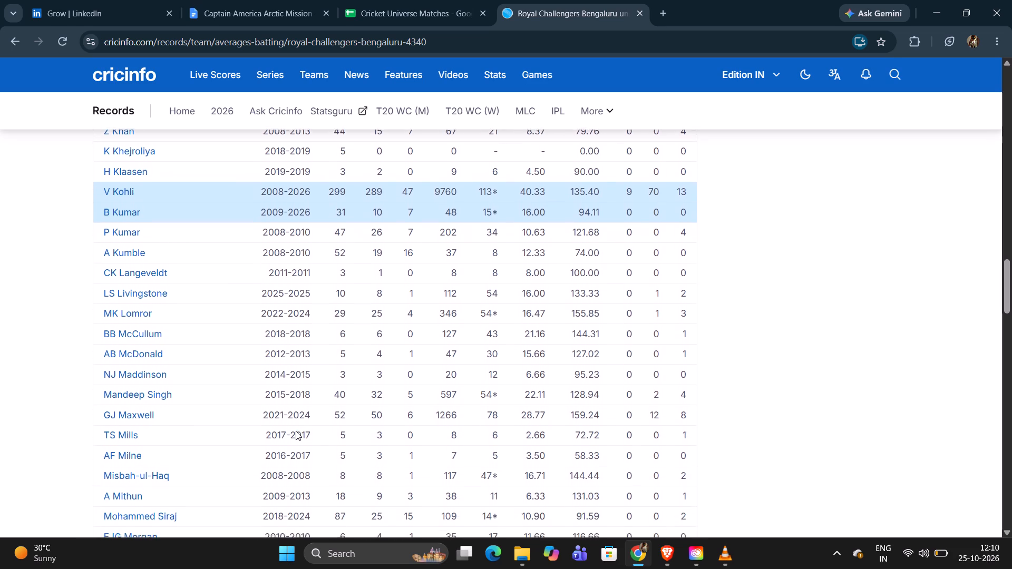
scroll(296, 431, down, 2)
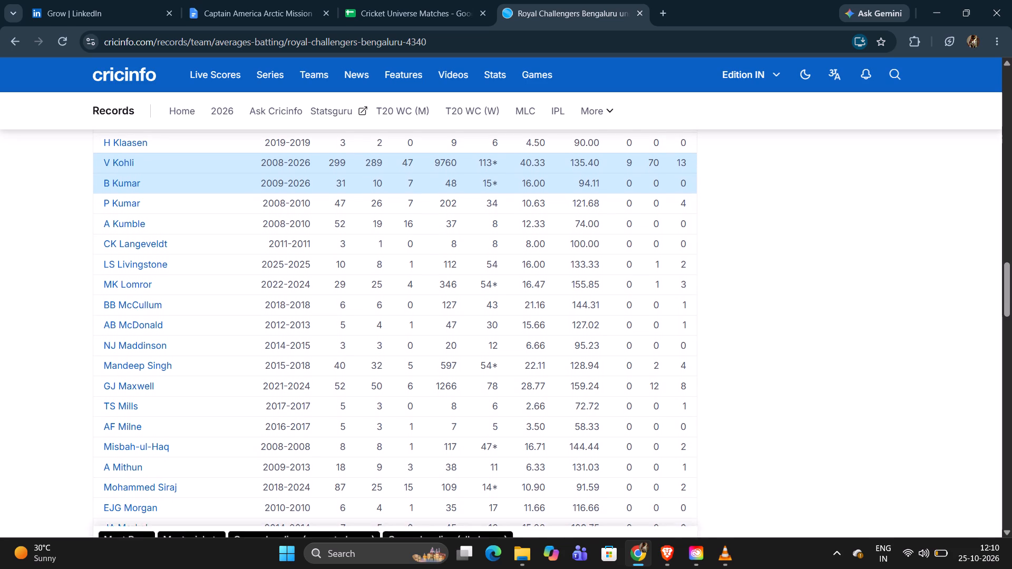
scroll(296, 431, down, 2)
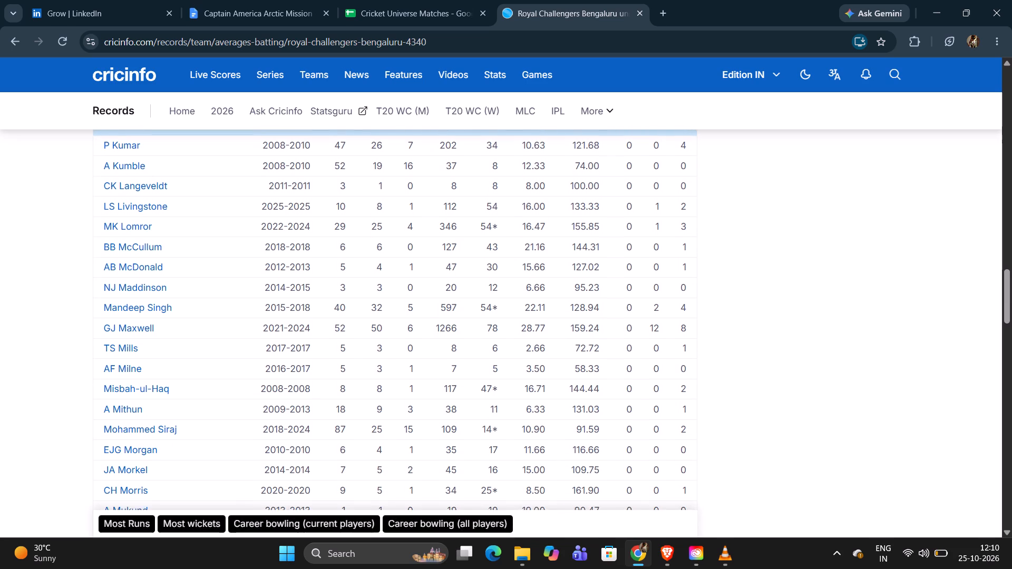
scroll(296, 431, down, 1)
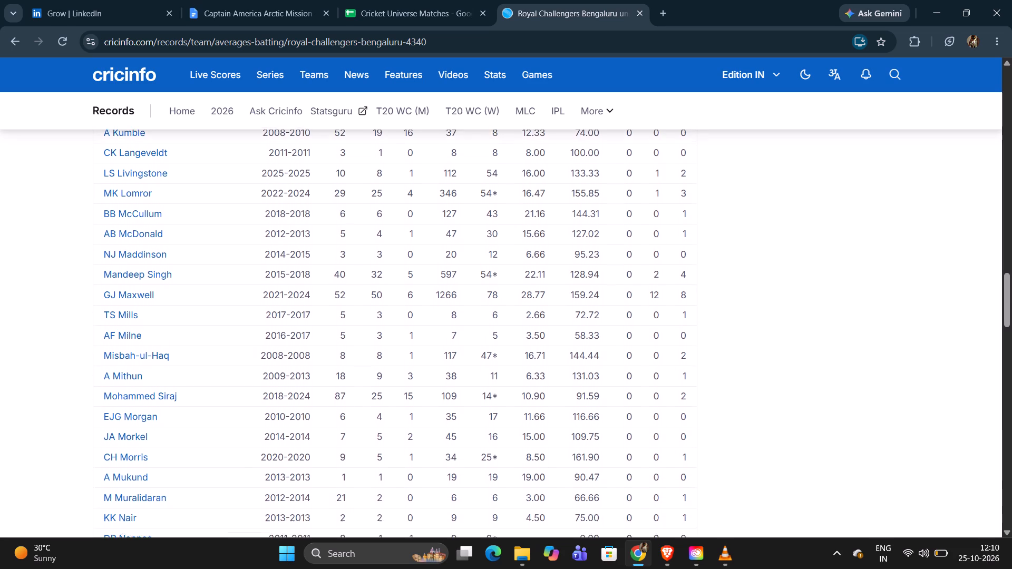
scroll(296, 431, down, 2)
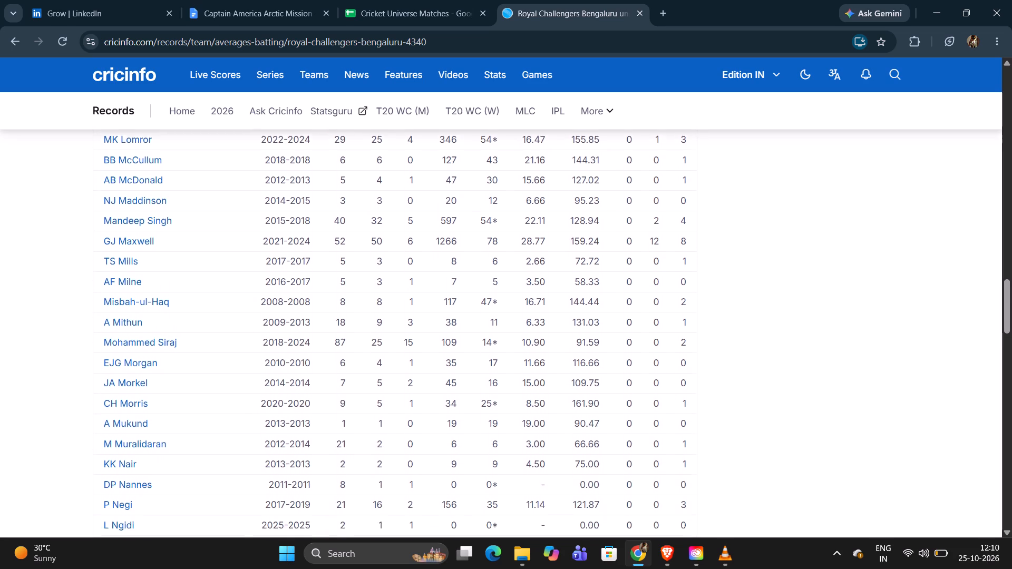
scroll(296, 431, down, 3)
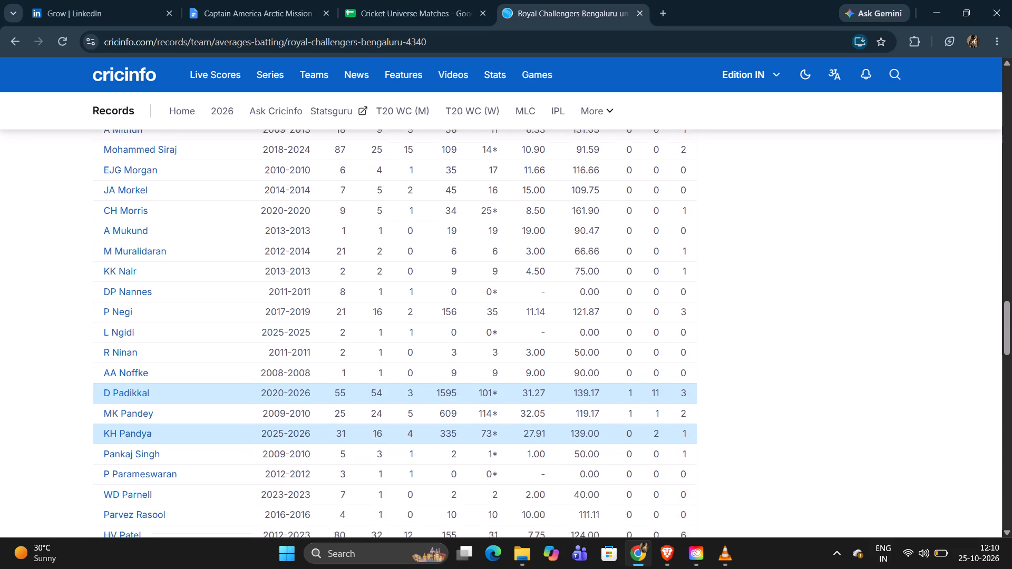
scroll(296, 431, down, 2)
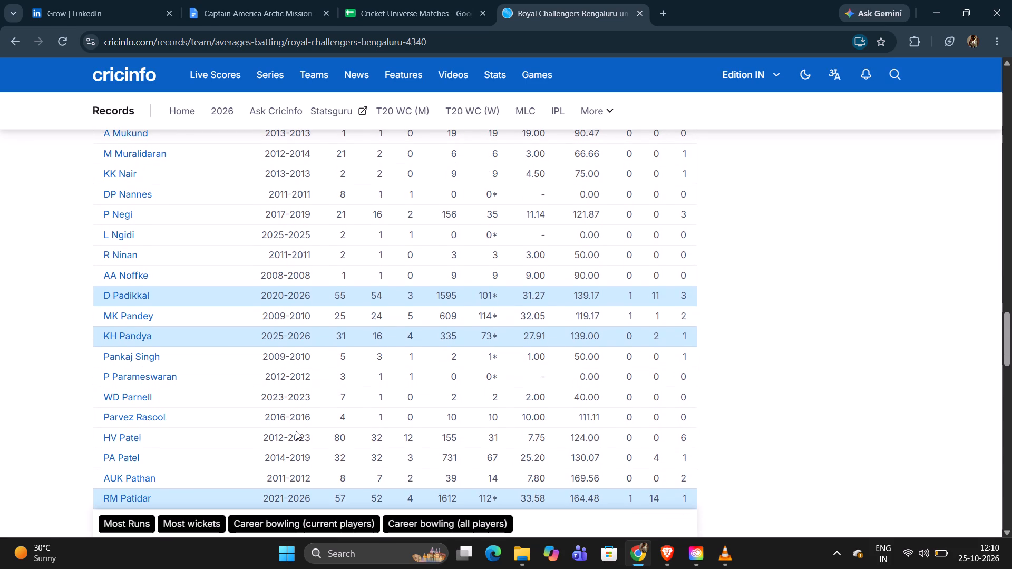
In the Cricket Universe Matches spreadsheet, enter "Manish Pandey" in B258 and "Virat Kohli" in B259 under Royal Challengers Bengaluru.
click(395, 0)
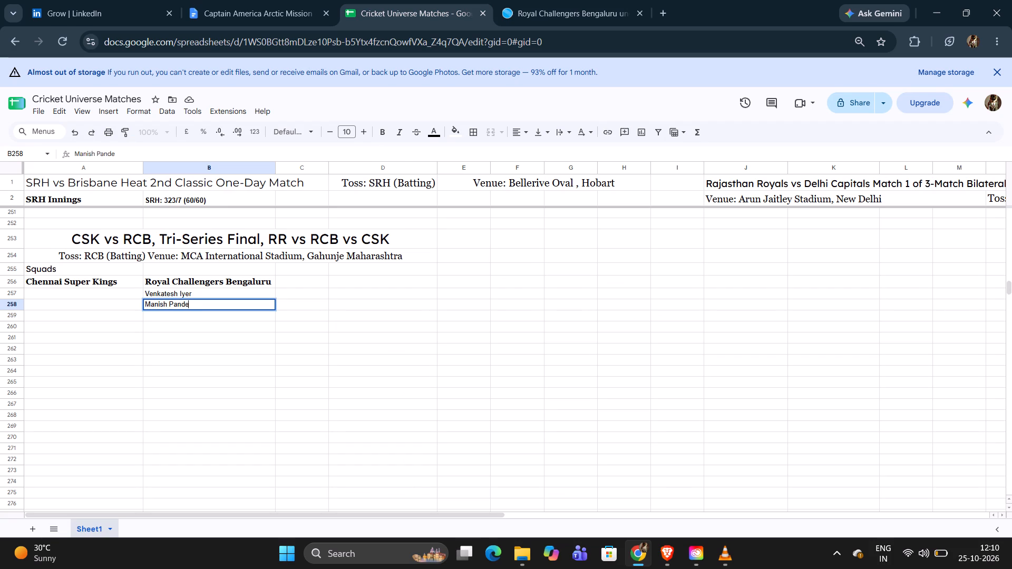
click(211, 316)
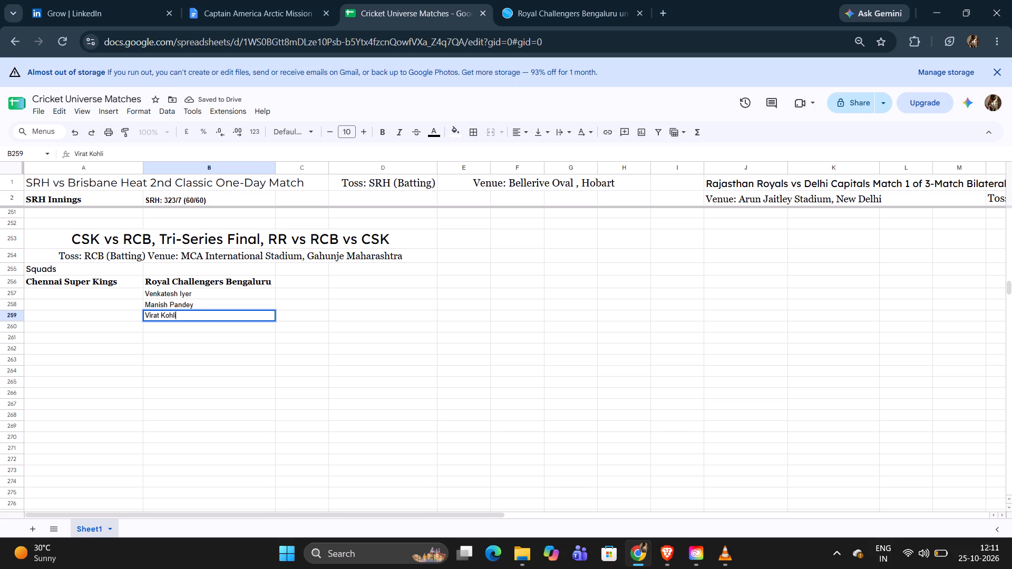
click(171, 331)
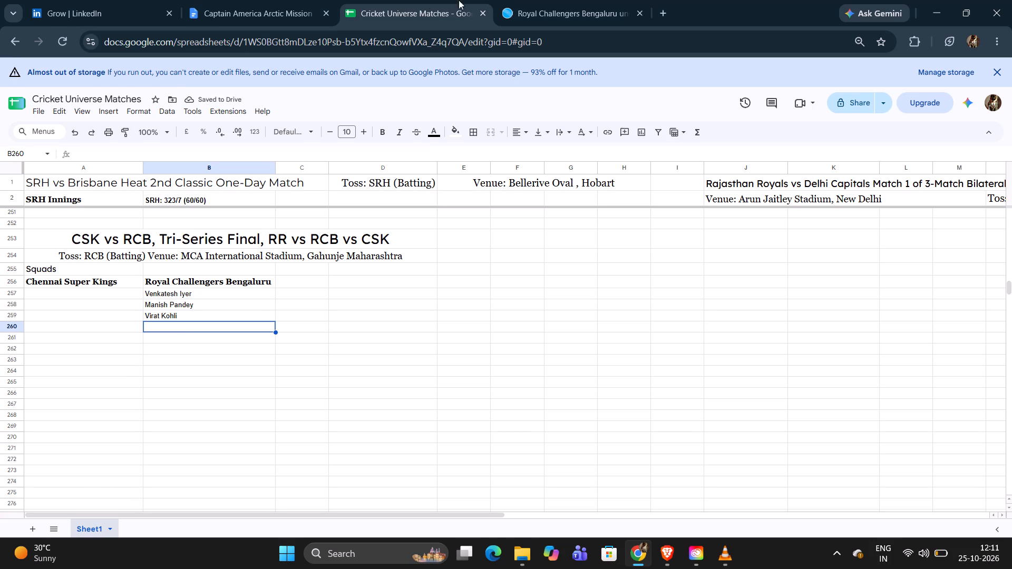
Return to Cricinfo's Royal Challengers Bengaluru batting averages and examine the list from RM Patidar down to VH Zol for more squad players.
click(527, 0)
scroll(345, 420, down, 1)
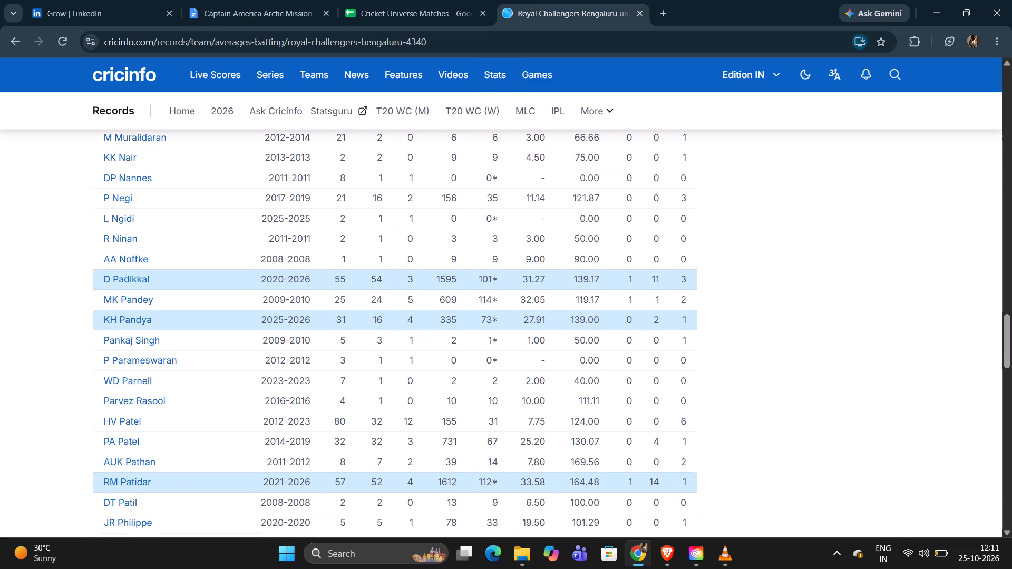
scroll(345, 420, down, 2)
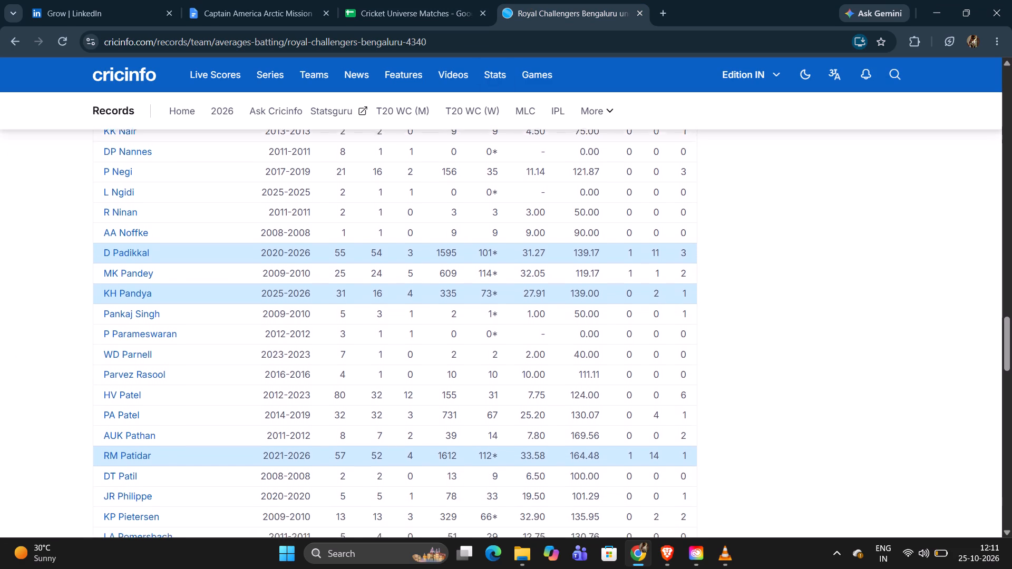
scroll(345, 420, down, 1)
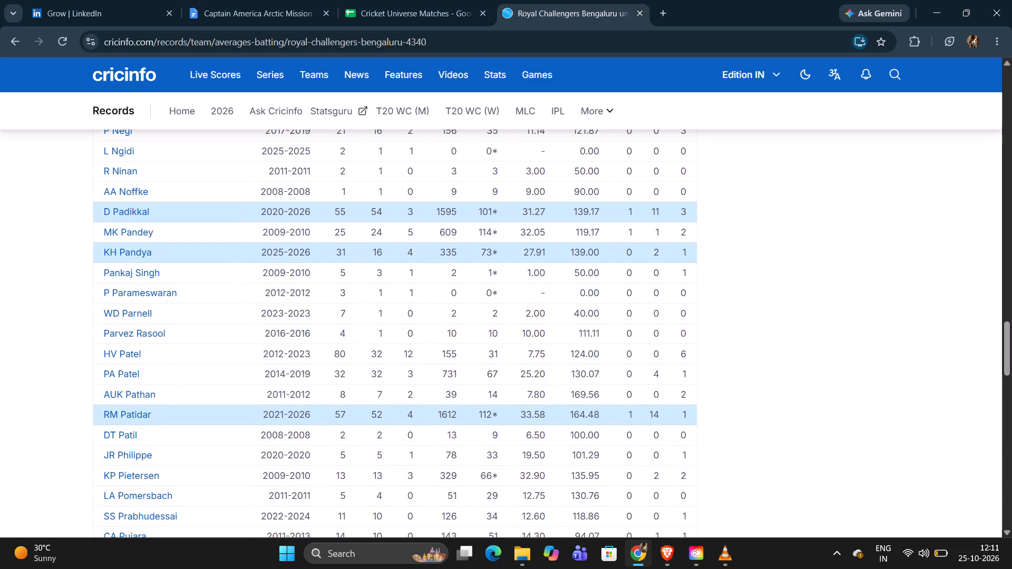
scroll(345, 420, down, 2)
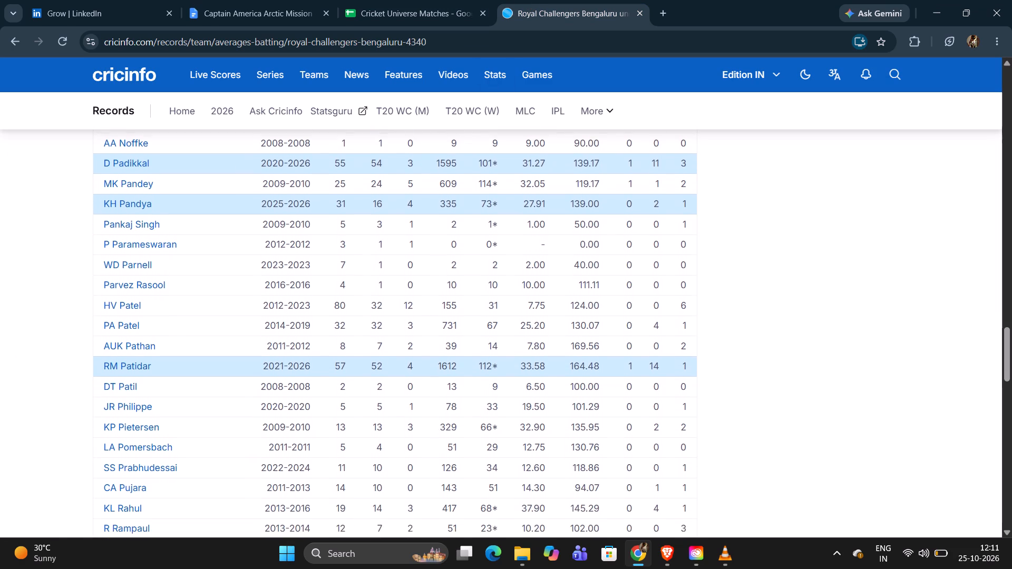
scroll(345, 420, down, 2)
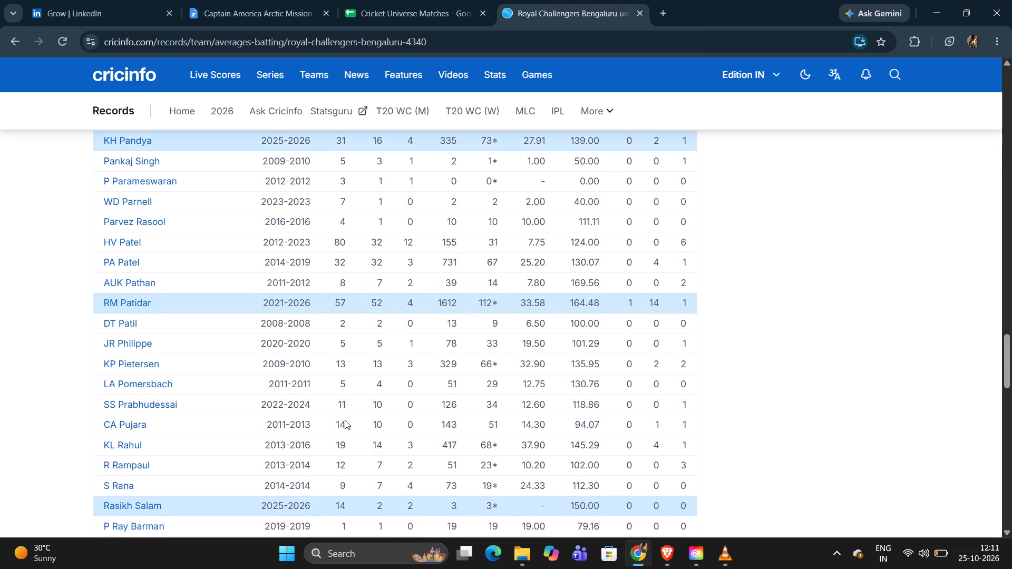
scroll(345, 420, down, 1)
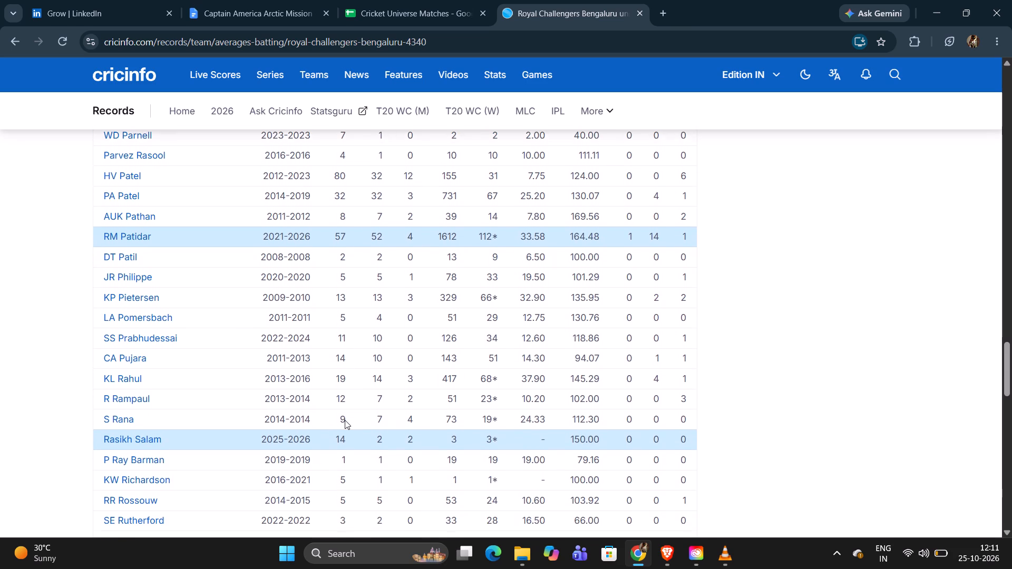
scroll(345, 420, down, 1)
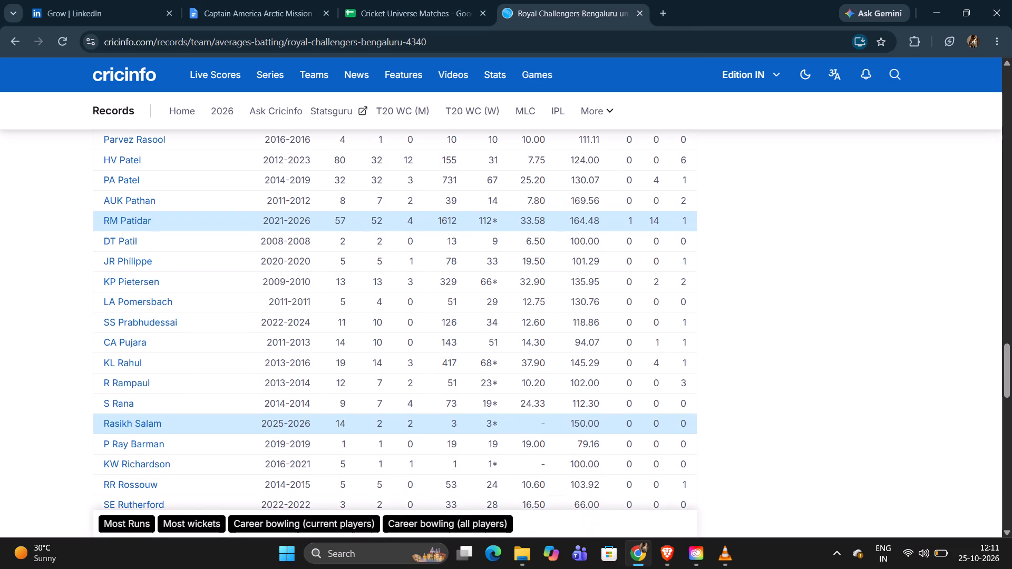
scroll(345, 420, down, 1)
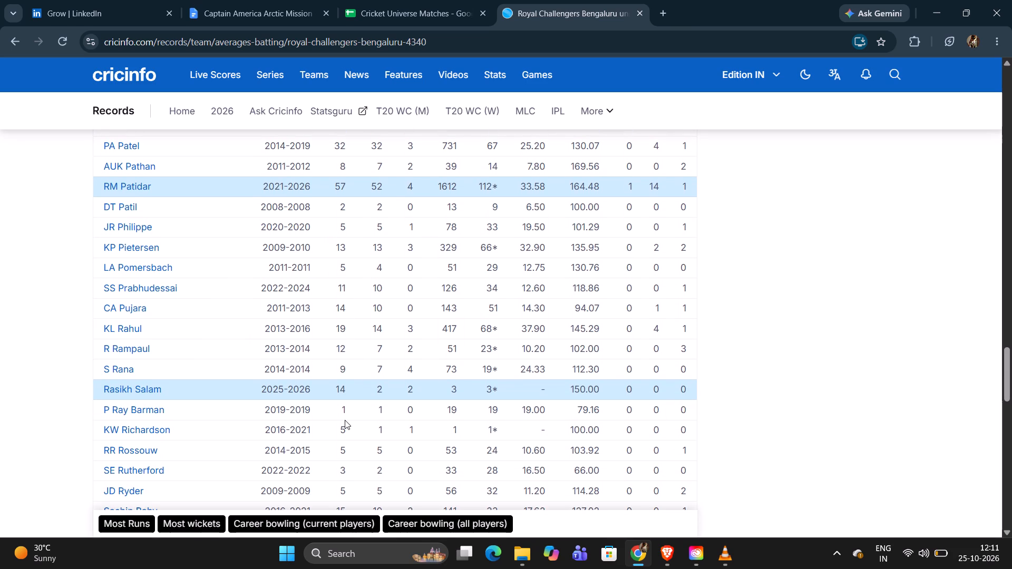
scroll(345, 420, down, 1)
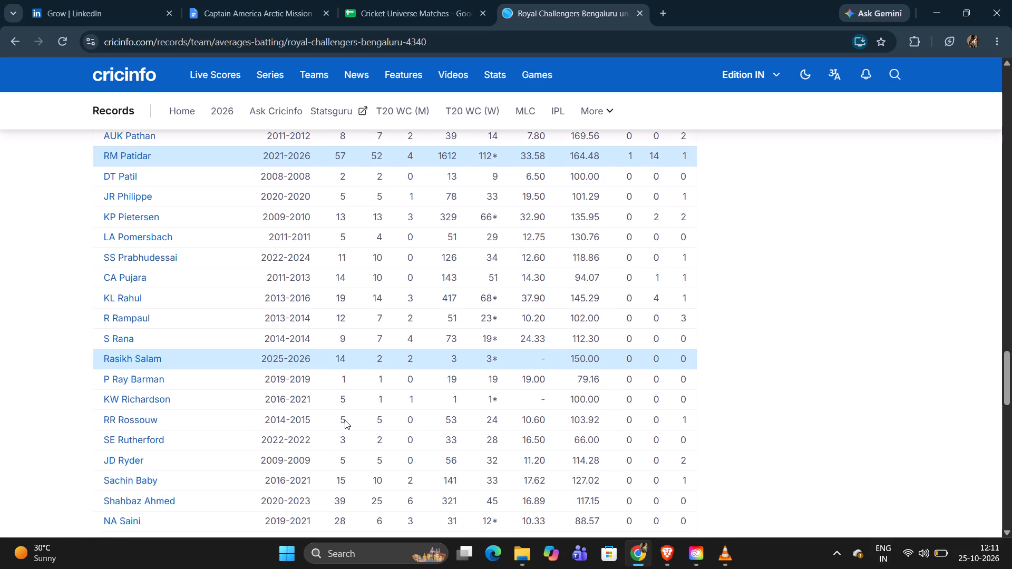
scroll(345, 420, down, 2)
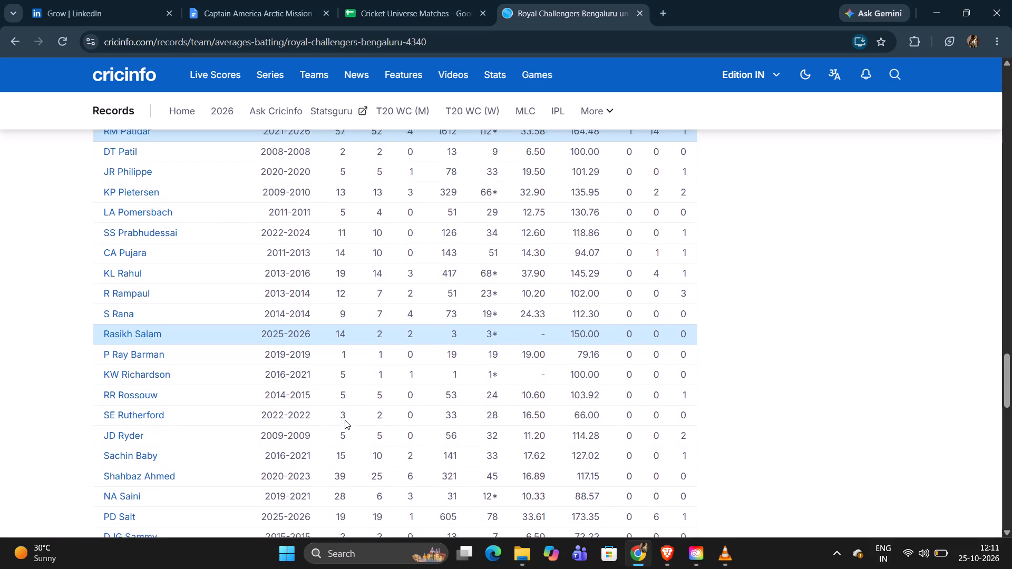
scroll(345, 420, down, 3)
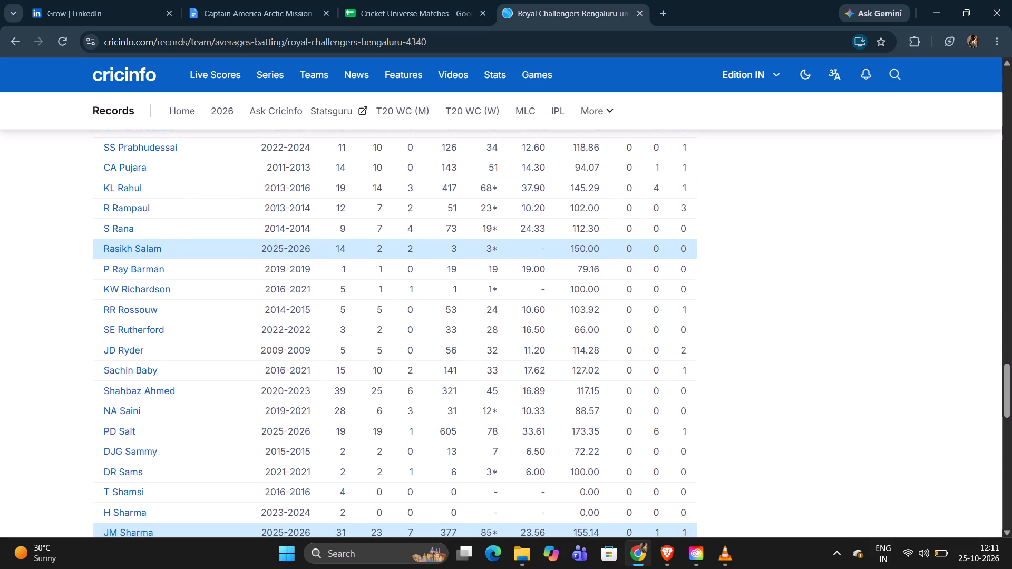
scroll(345, 420, down, 2)
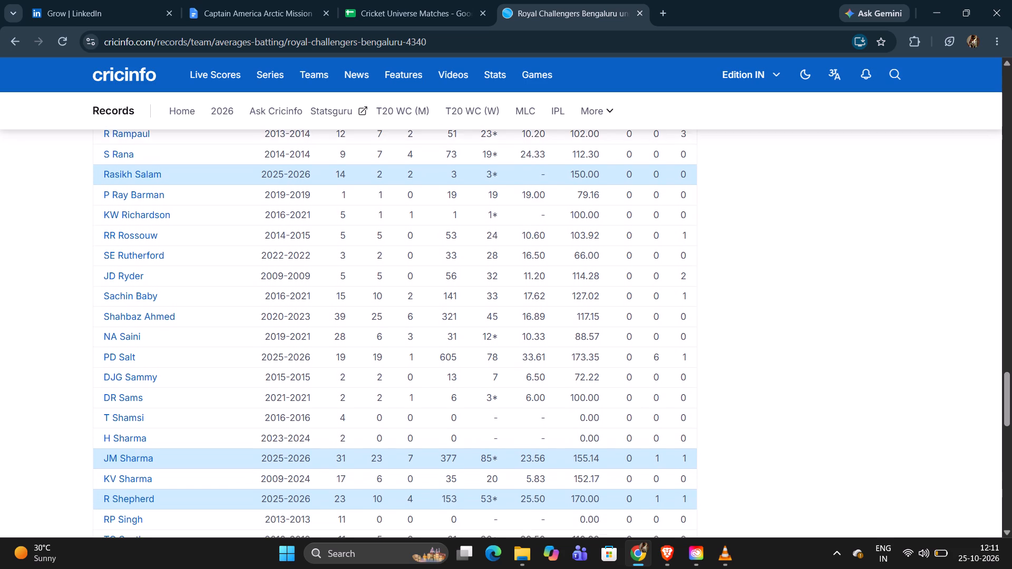
scroll(345, 420, down, 1)
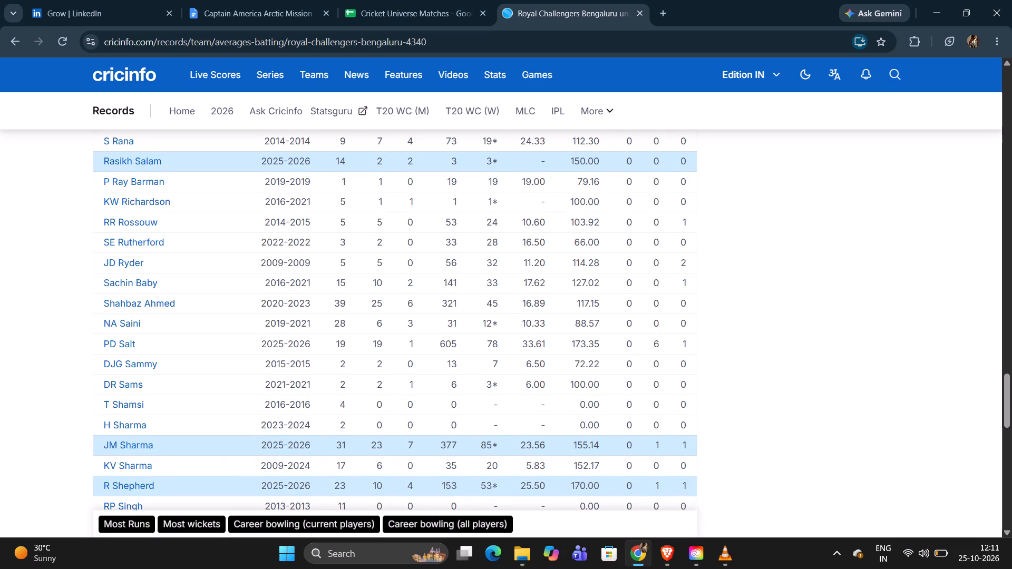
click(64, 448)
scroll(64, 448, down, 3)
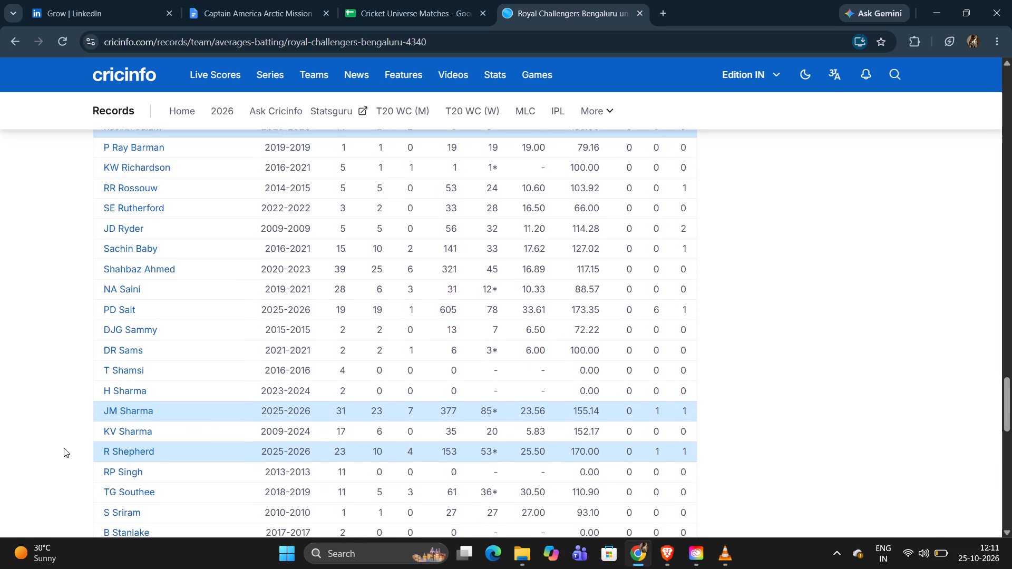
scroll(64, 448, down, 7)
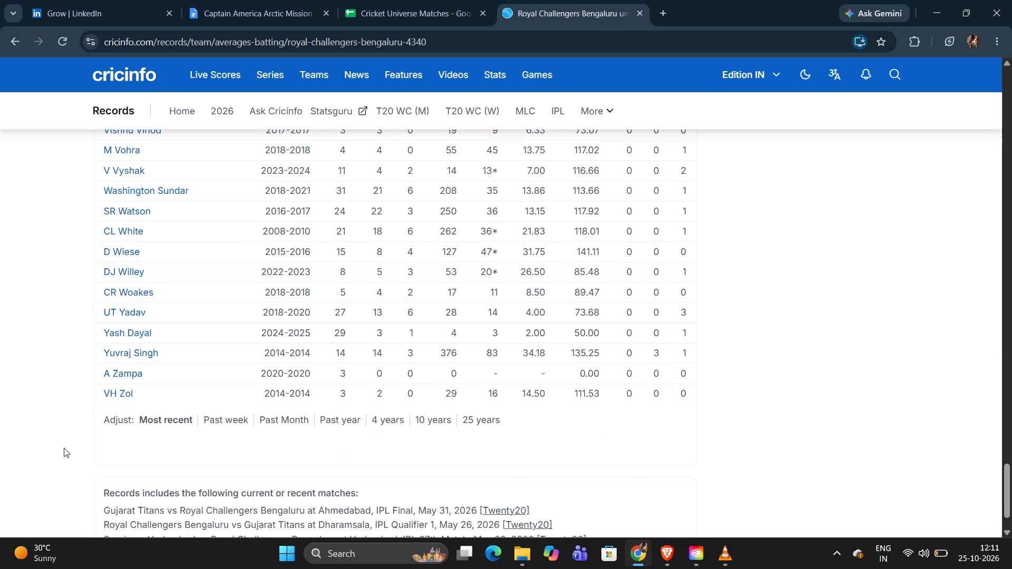
scroll(64, 448, down, 2)
Re-examine the Royal Challengers Bengaluru batting averages backwards from VH Zol up to EJG Morgan for squad candidates.
scroll(64, 448, up, 4)
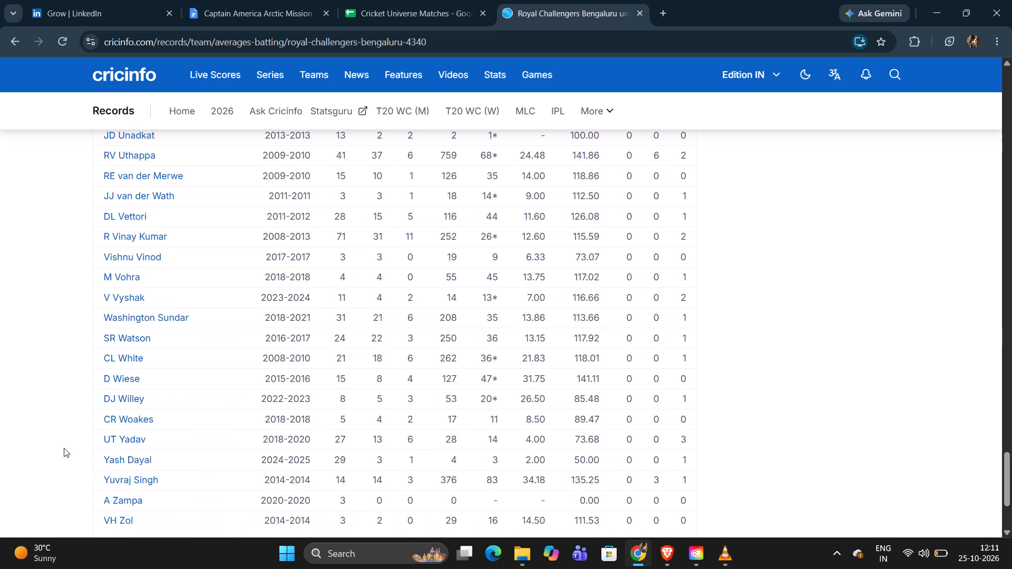
scroll(64, 448, up, 3)
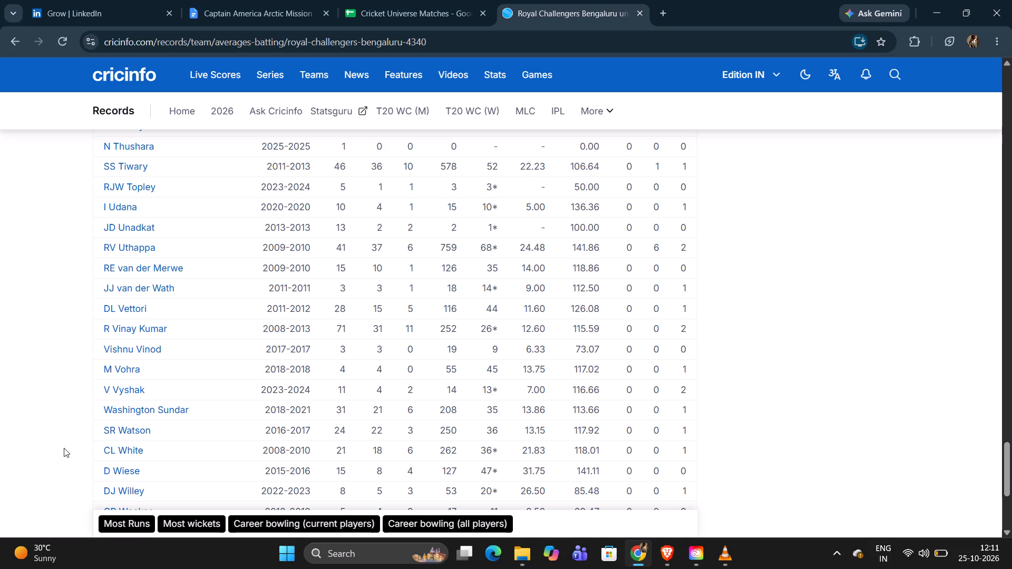
scroll(64, 448, up, 2)
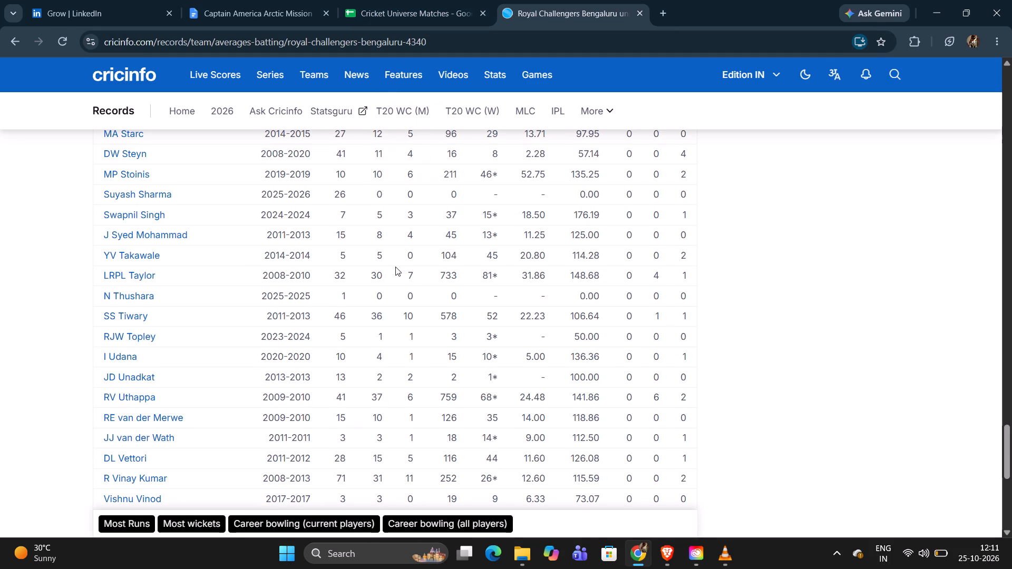
scroll(395, 267, up, 9)
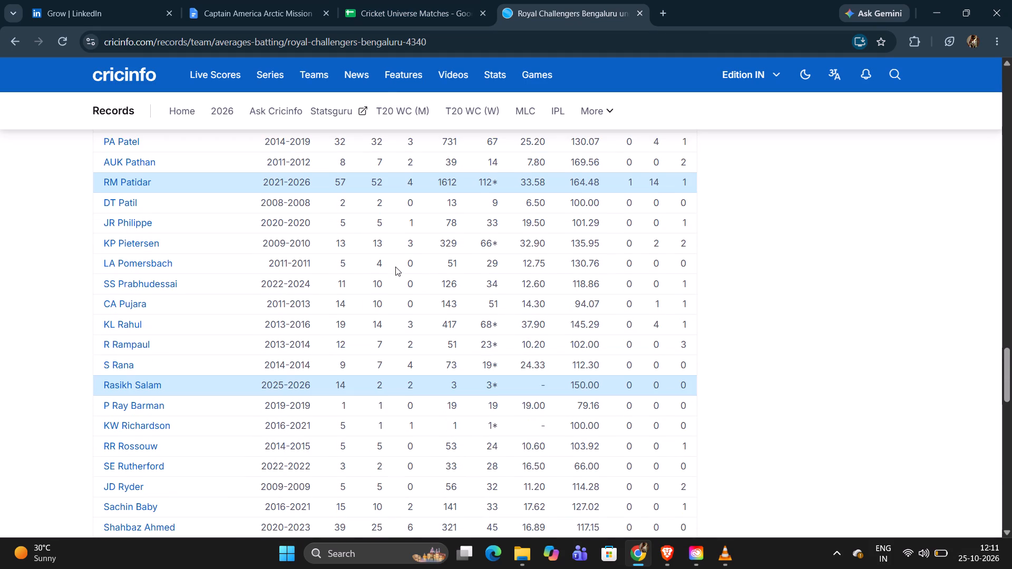
scroll(395, 267, up, 5)
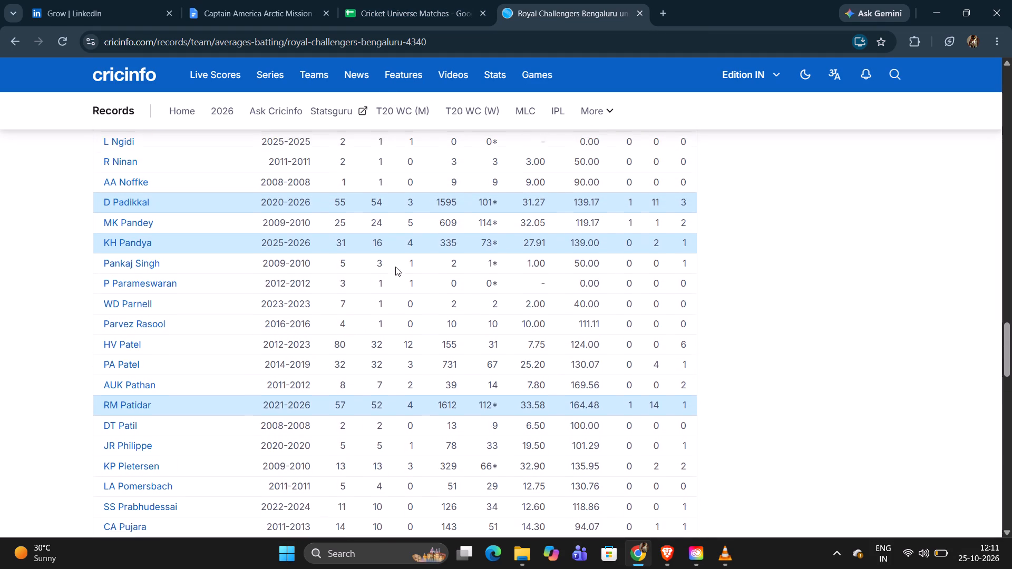
scroll(395, 267, up, 4)
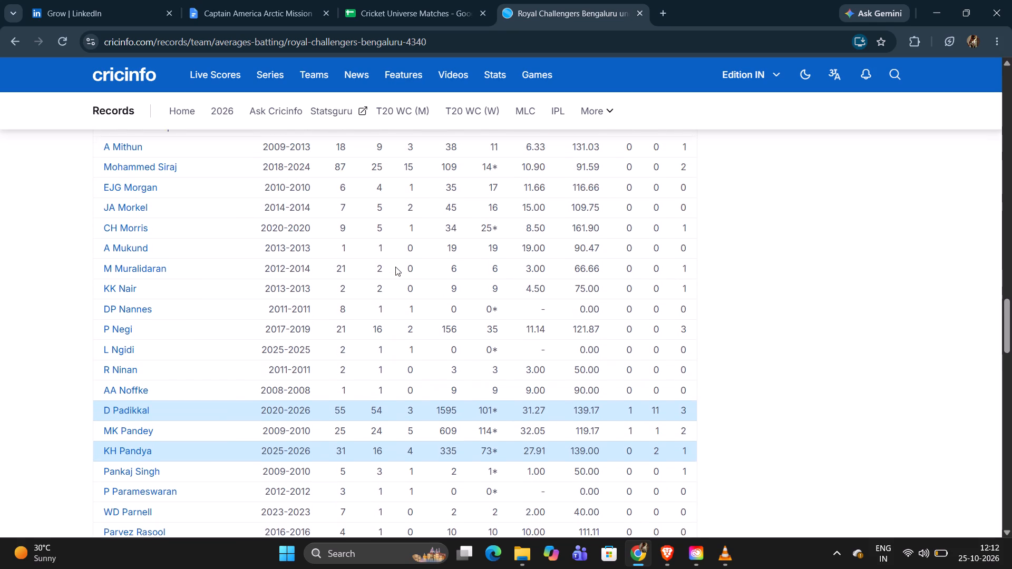
scroll(395, 267, up, 1)
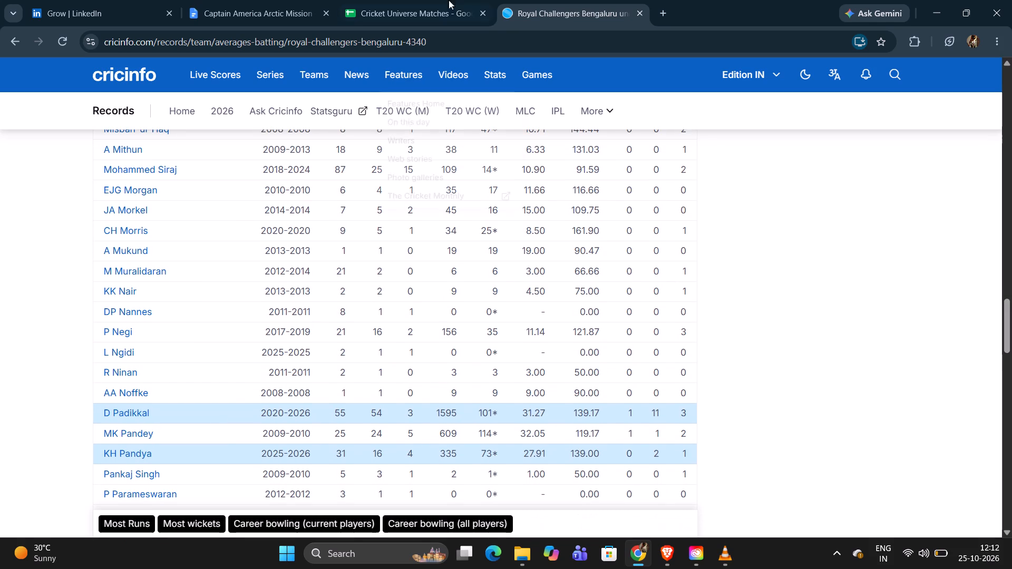
In the Cricket Universe Matches spreadsheet, enter "Eoin Morgan" in B260 under Royal Challengers Bengaluru.
click(442, 7)
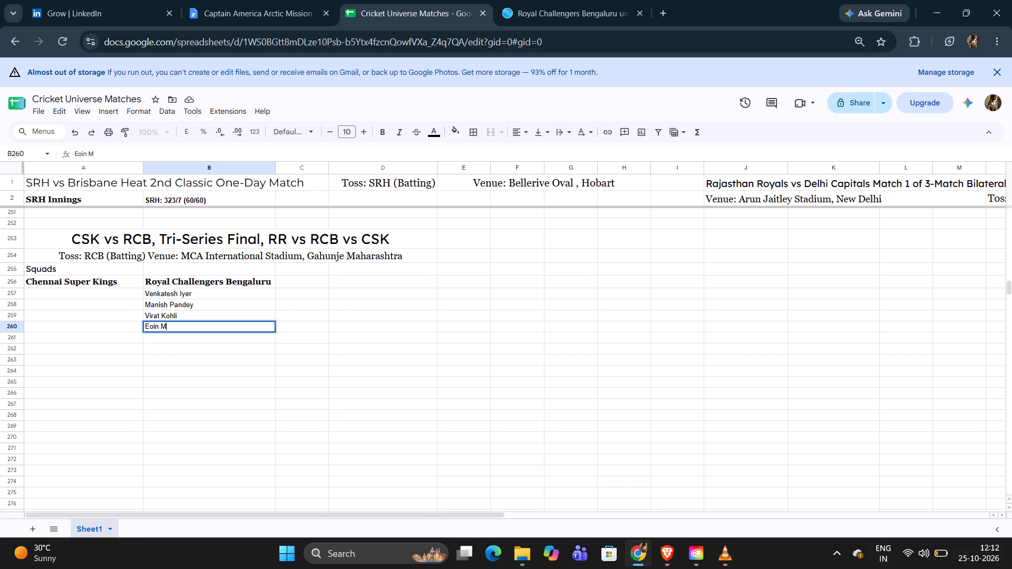
key(Down)
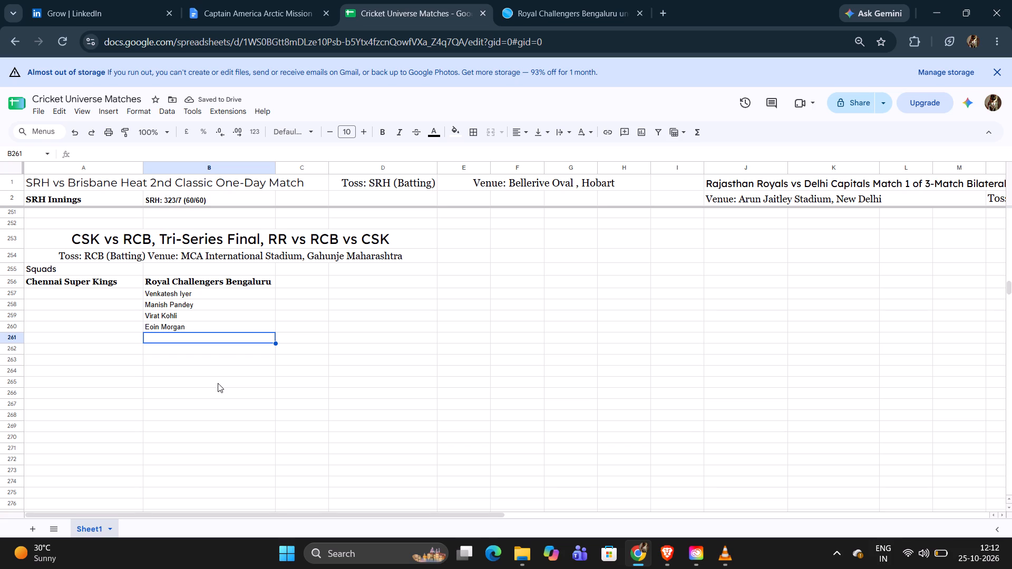
Return to Cricinfo's Royal Challengers Bengaluru batting averages and examine the names from KH Pandya back up to P Kumar.
click(533, 0)
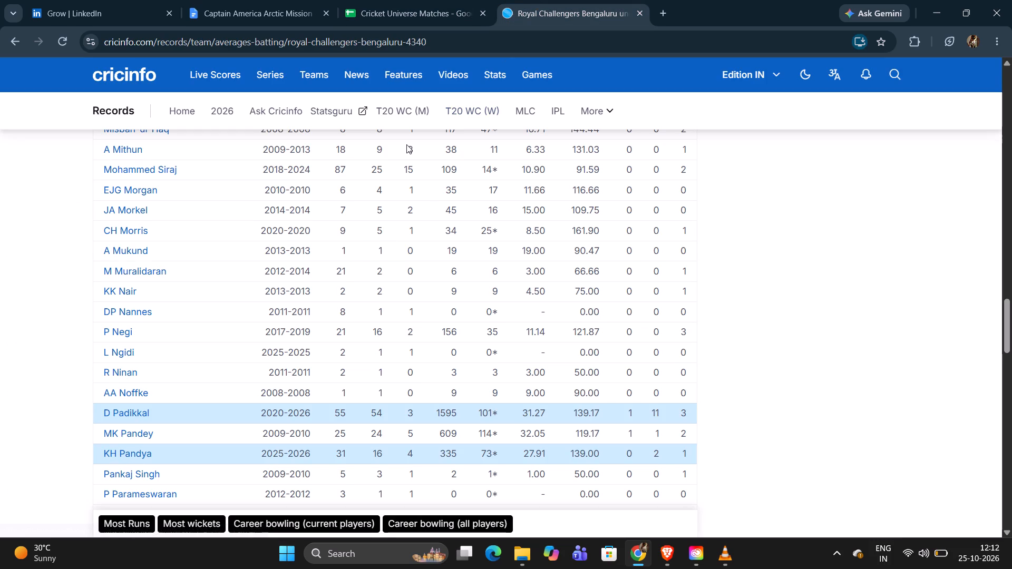
click(407, 0)
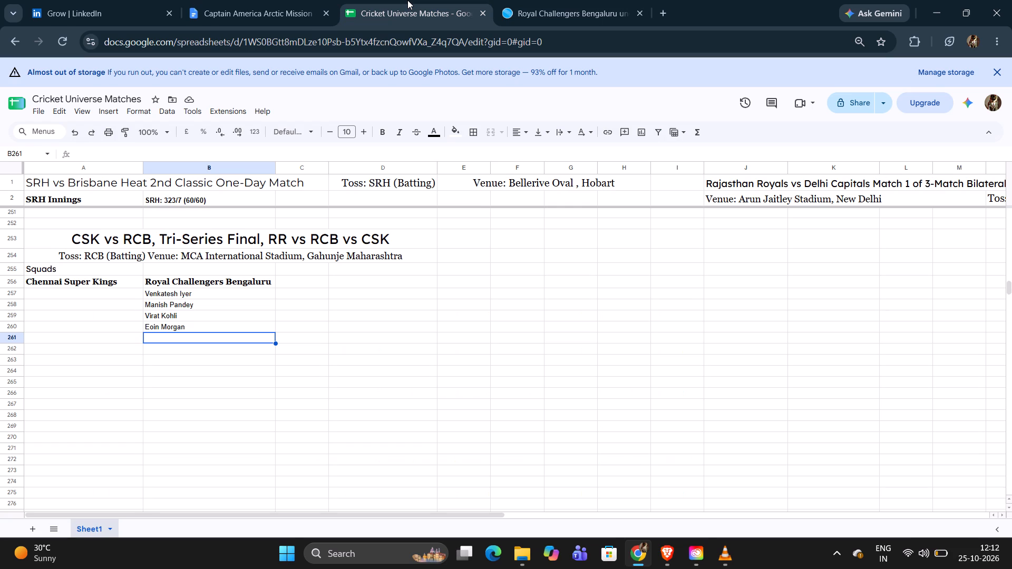
click(562, 0)
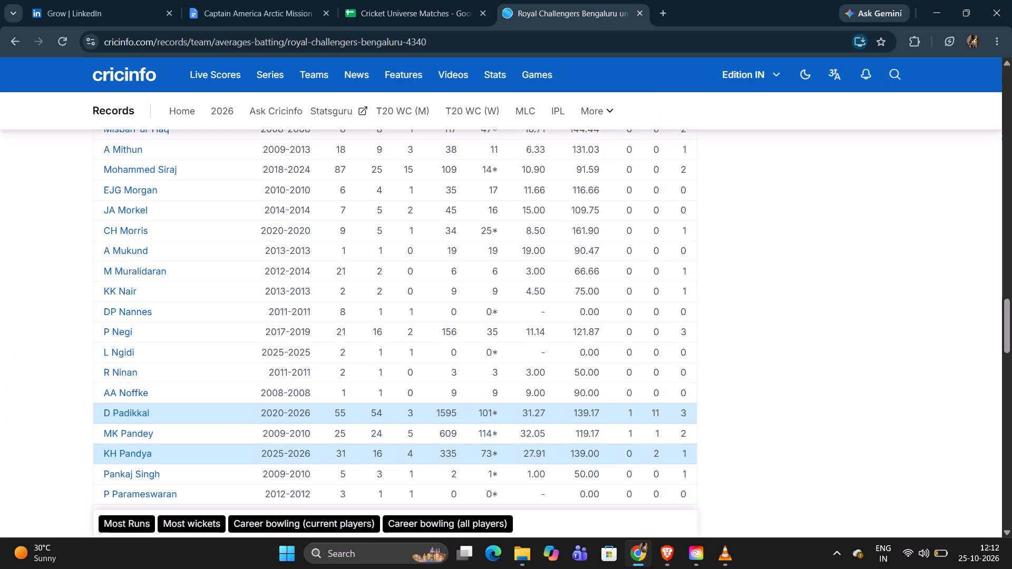
scroll(453, 190, up, 2)
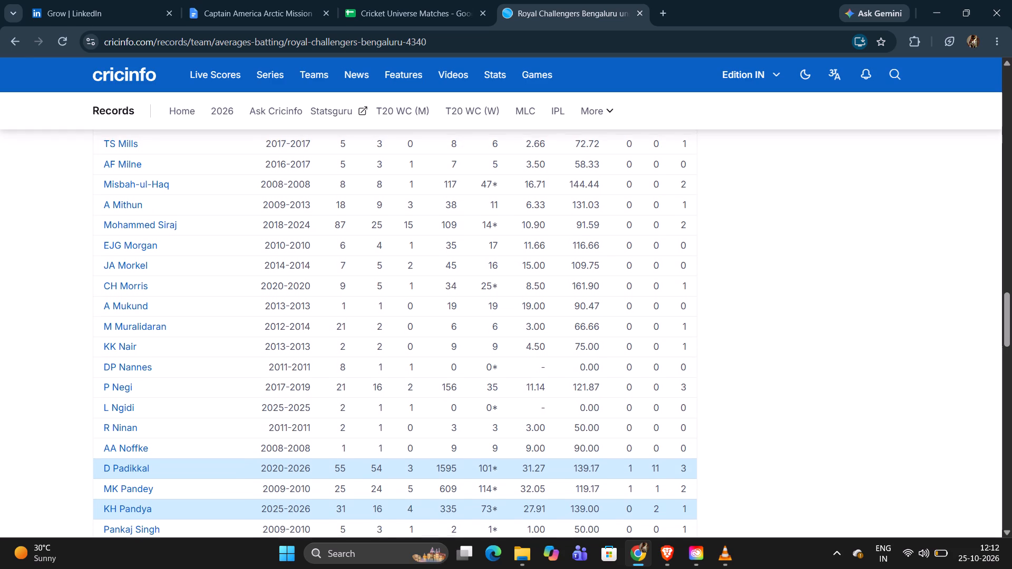
scroll(453, 190, up, 2)
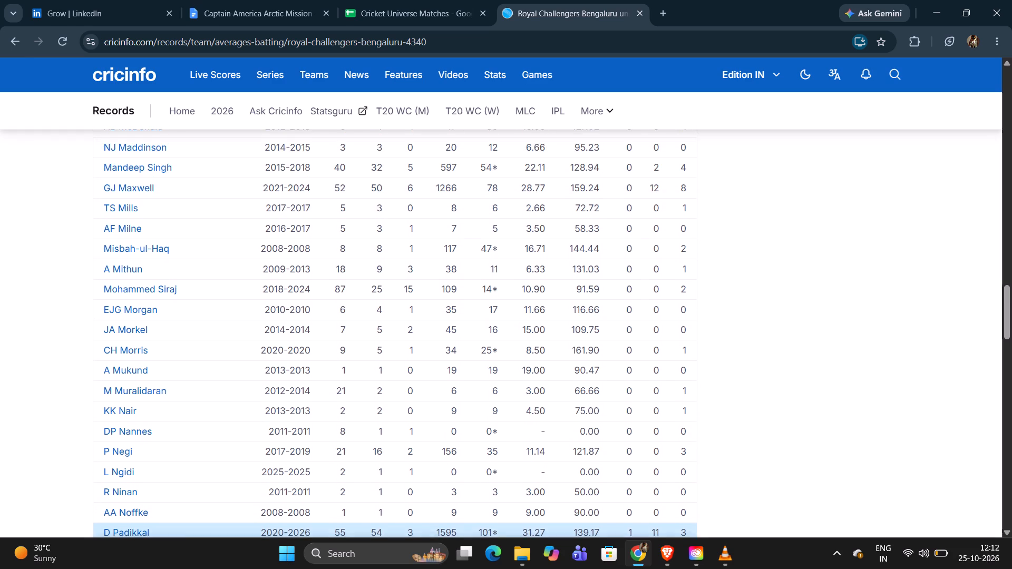
scroll(453, 190, up, 3)
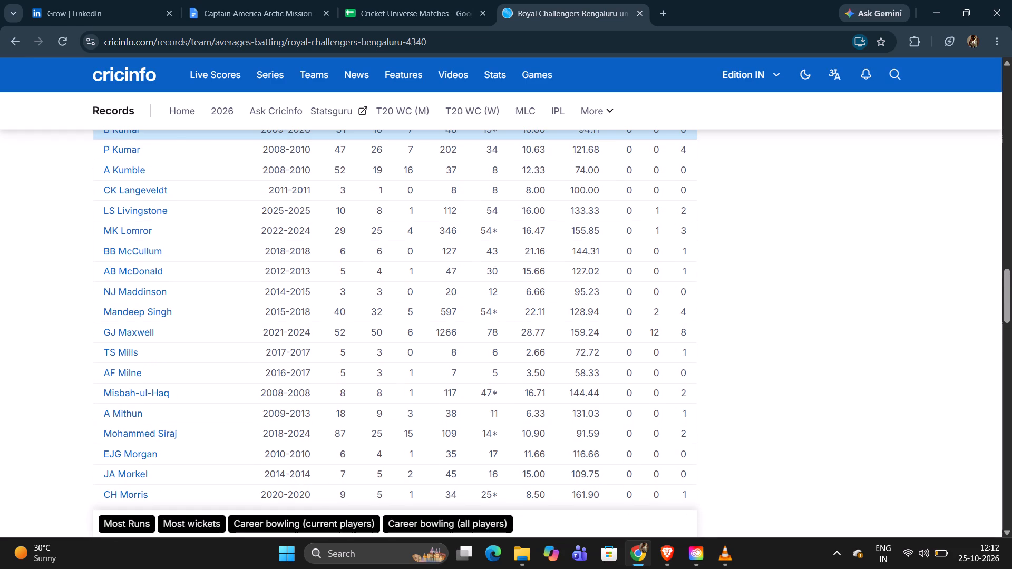
In the Cricket Universe Matches spreadsheet, enter "Liam Livingstone" in B261 and "Glenn Maxwell" in B262 under Royal Challengers Bengaluru.
click(383, 0)
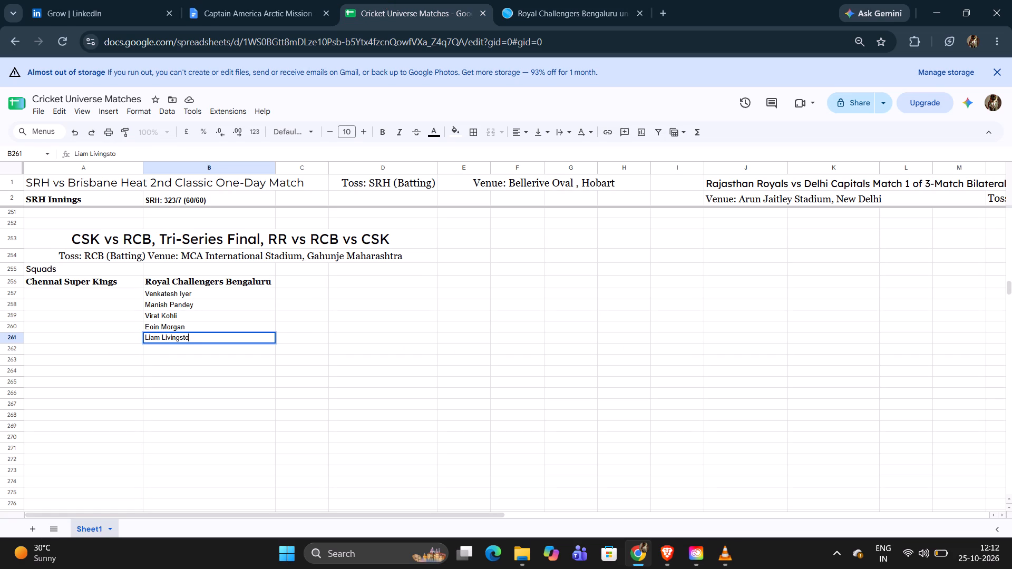
key(Down)
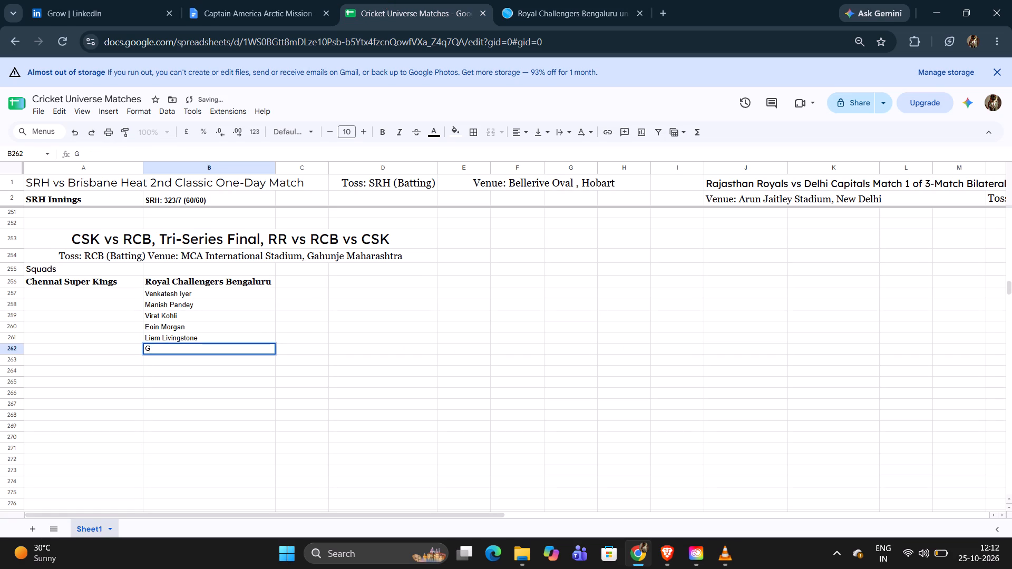
text(axwell)
key(Down)
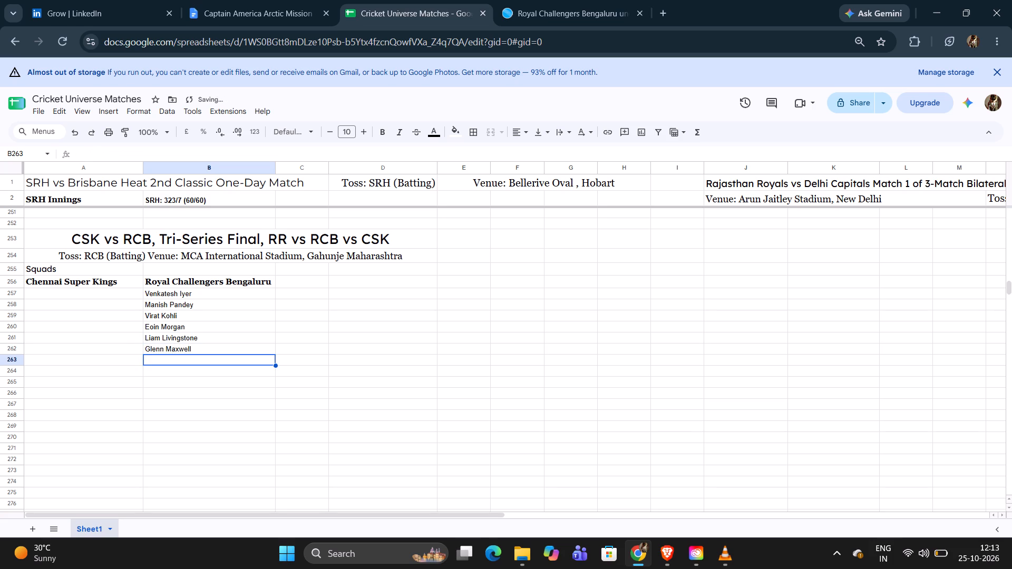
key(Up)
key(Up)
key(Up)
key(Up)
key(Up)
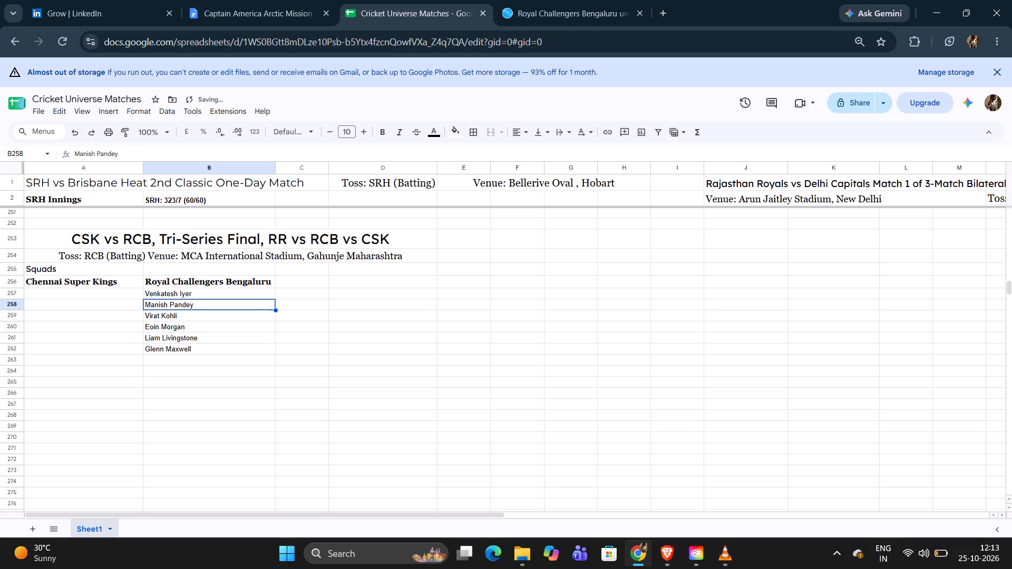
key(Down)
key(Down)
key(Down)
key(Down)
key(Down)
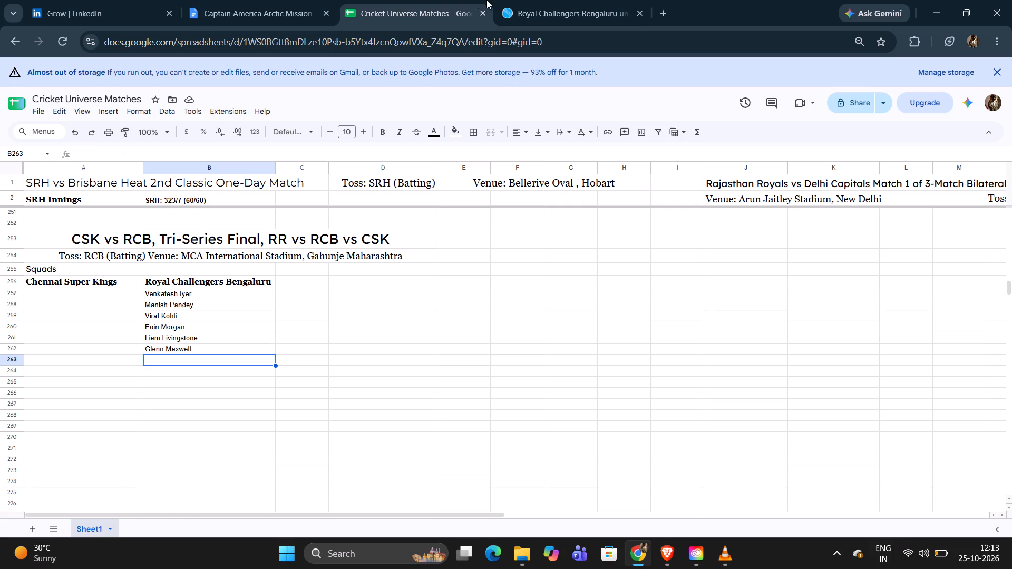
On Cricinfo, open Royal Challengers Bengaluru's career bowling averages for all players and examine the names down to AF Milne.
click(535, 0)
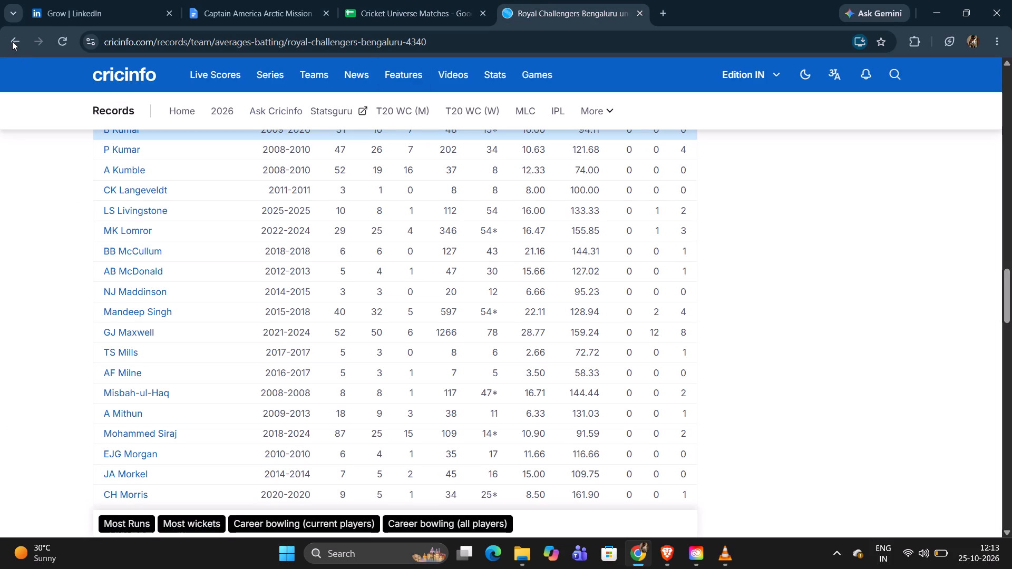
click(12, 41)
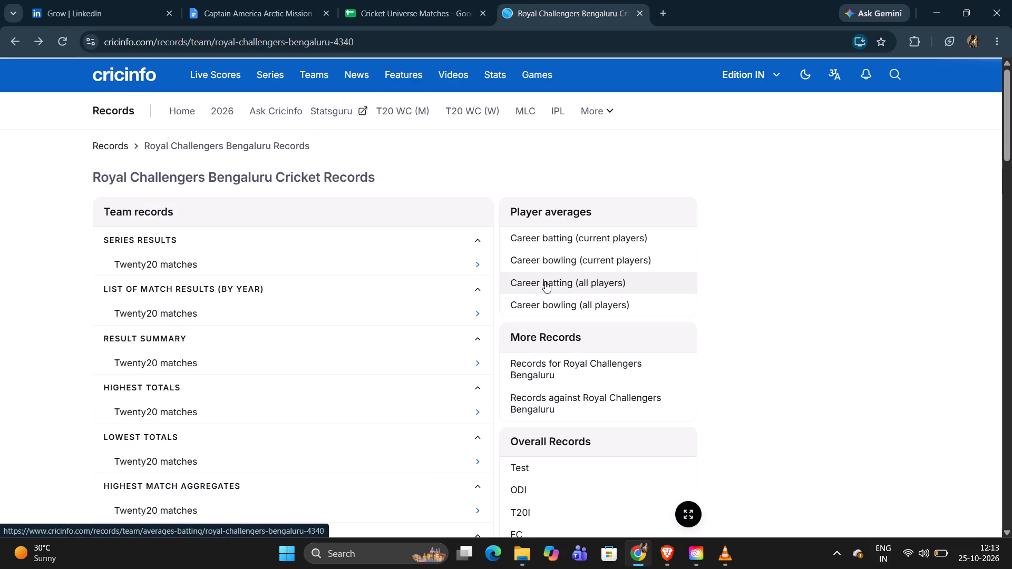
click(586, 313)
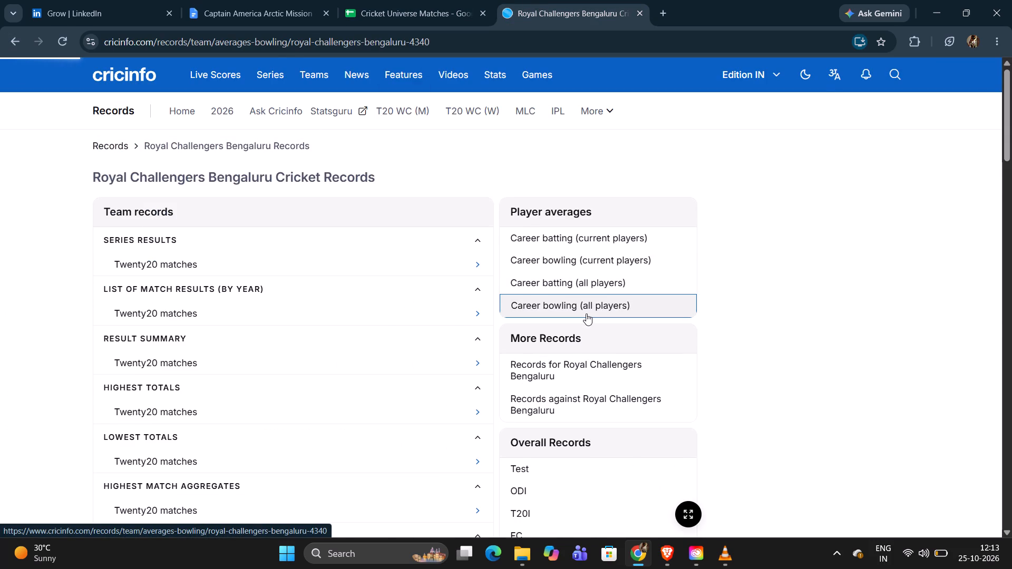
scroll(586, 313, down, 2)
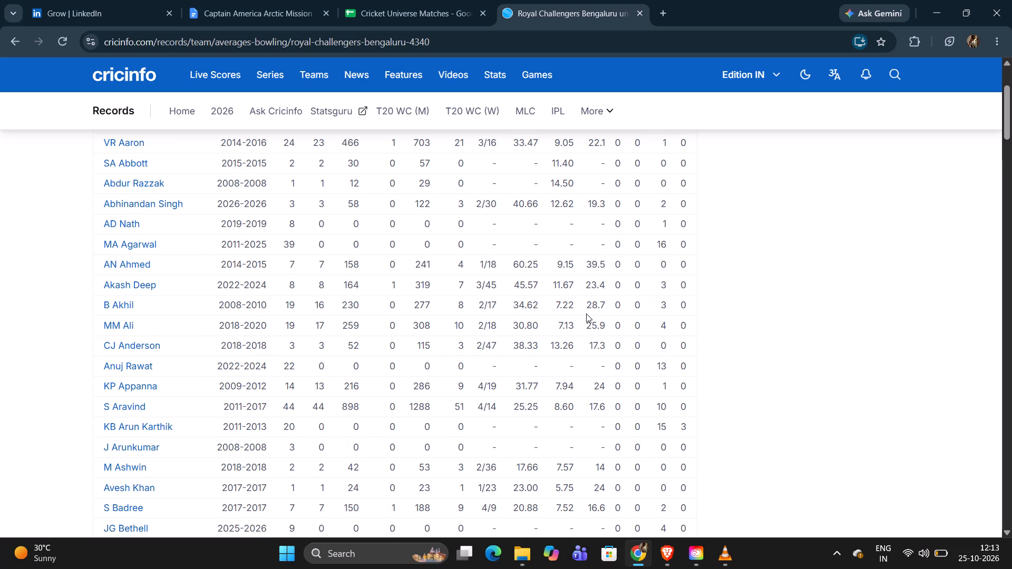
scroll(586, 313, up, 1)
scroll(586, 313, down, 3)
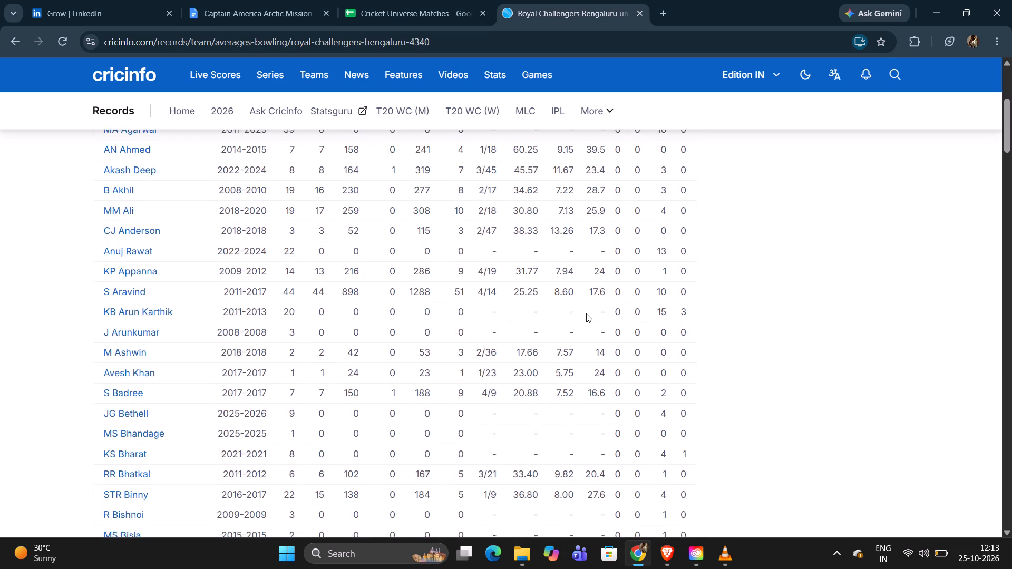
scroll(586, 313, down, 7)
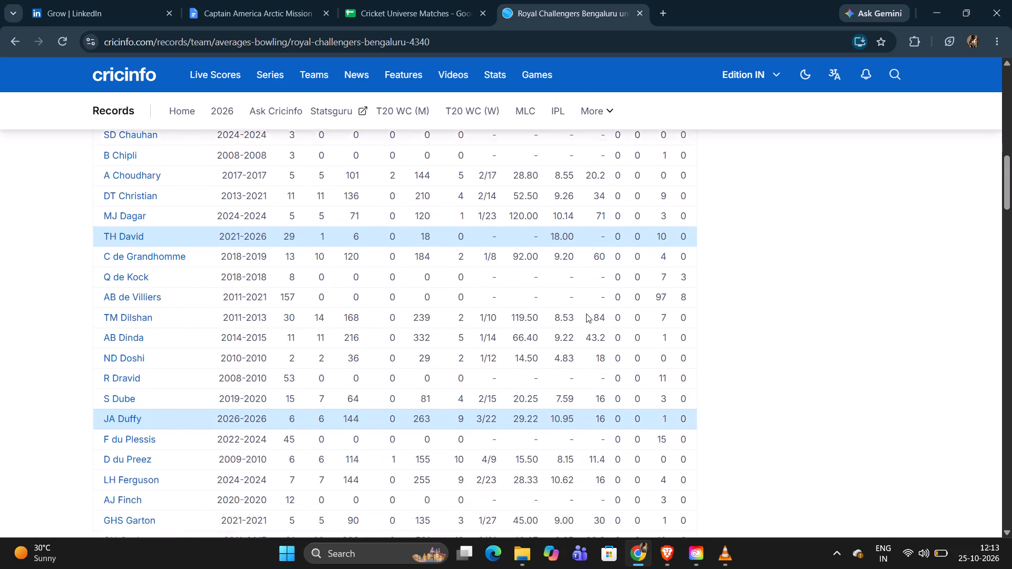
scroll(586, 313, down, 6)
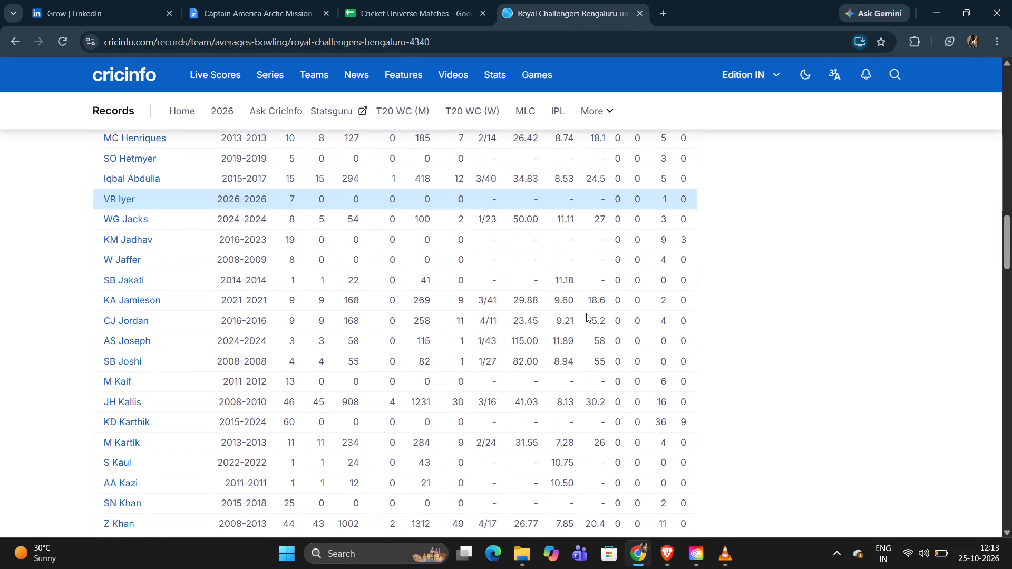
scroll(586, 313, down, 3)
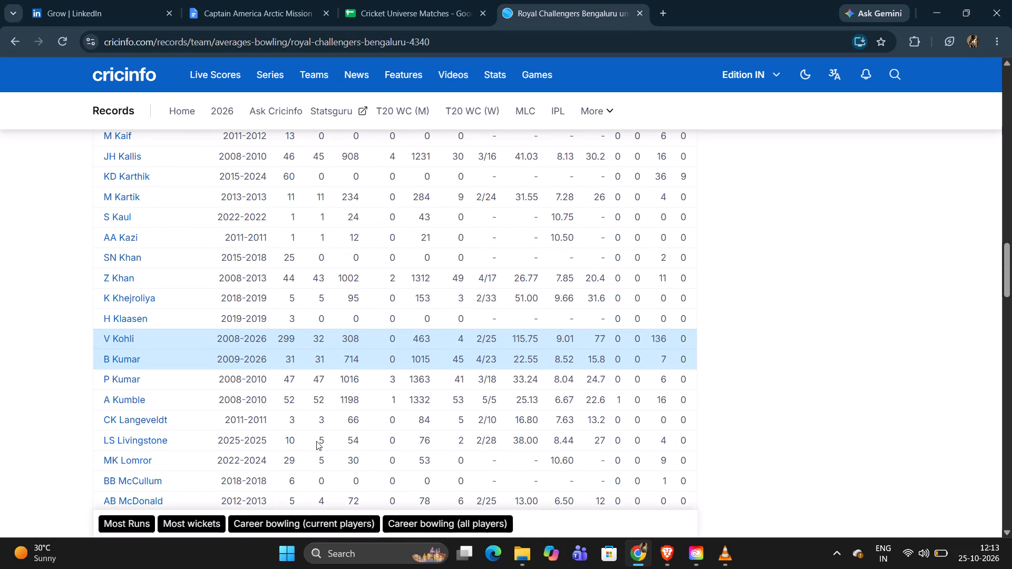
drag(320, 441, 364, 444)
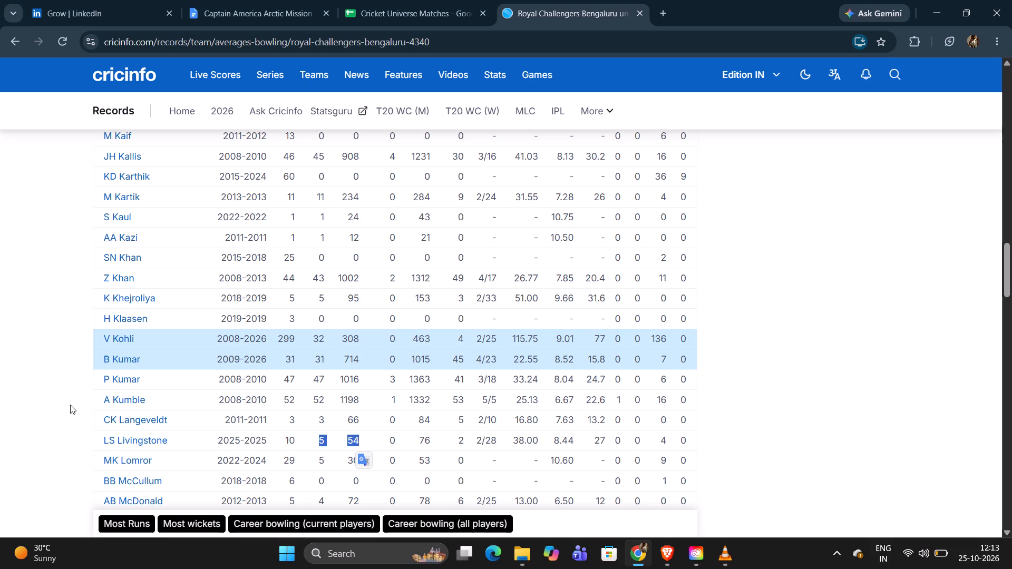
click(67, 404)
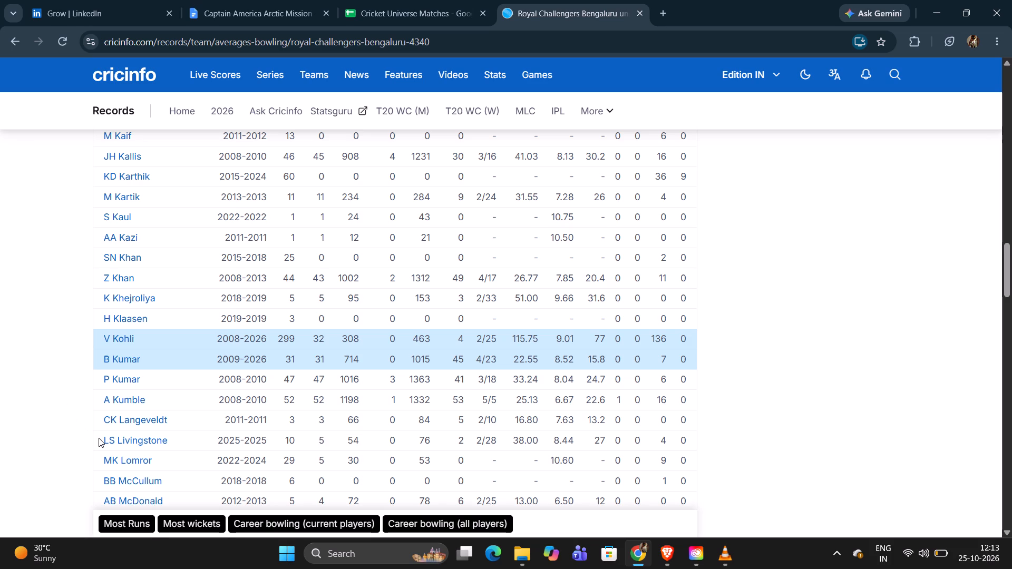
scroll(99, 438, down, 1)
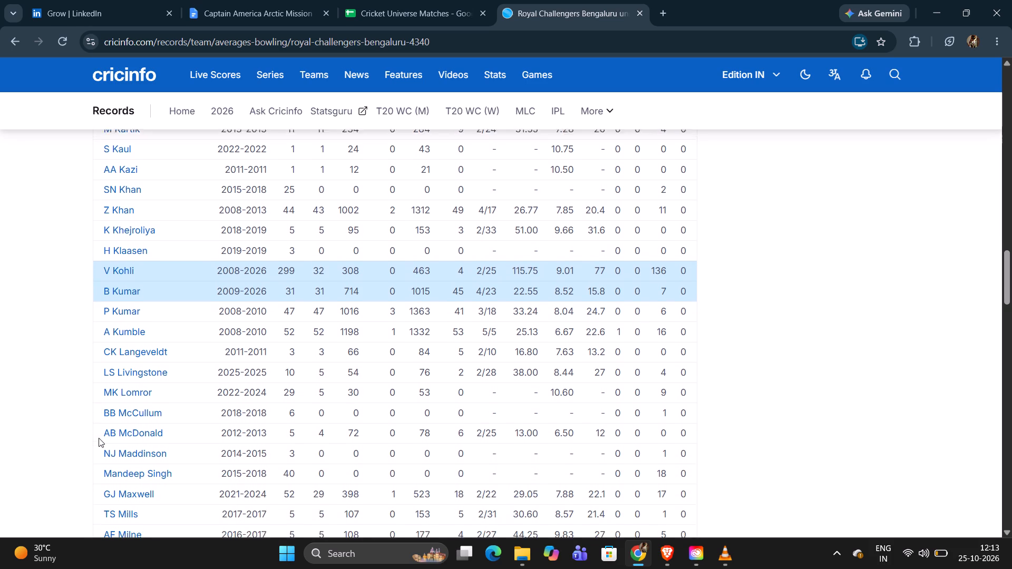
scroll(99, 438, down, 1)
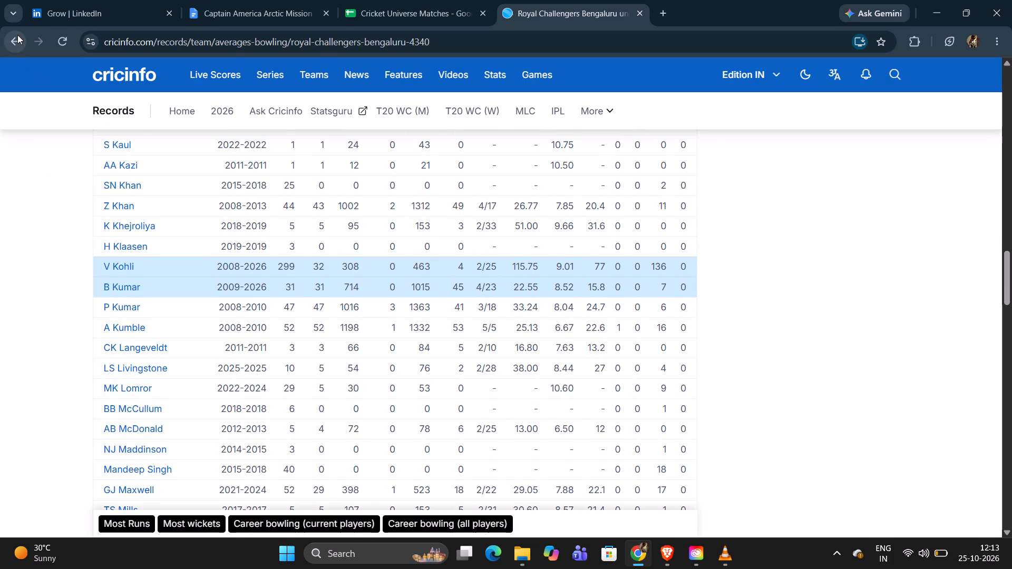
Reopen Royal Challengers Bengaluru's career batting averages for all players and examine the names down to C de Grandhomme.
click(17, 35)
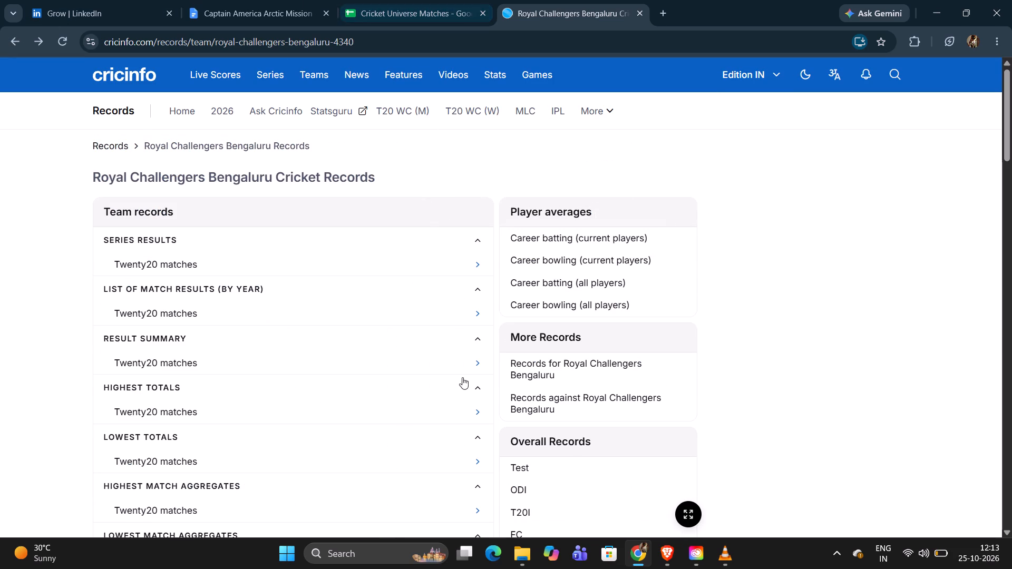
click(588, 282)
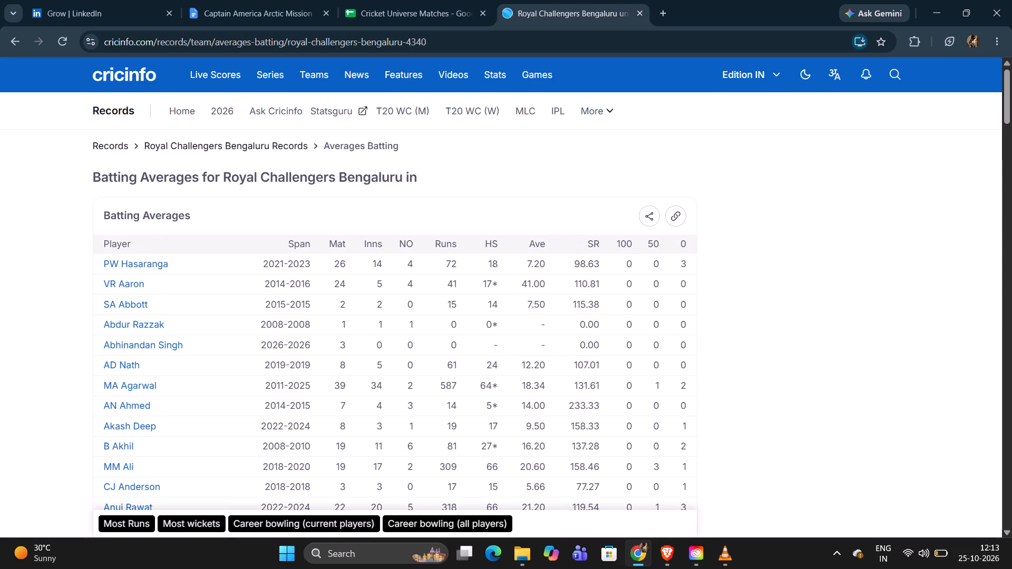
scroll(588, 282, down, 6)
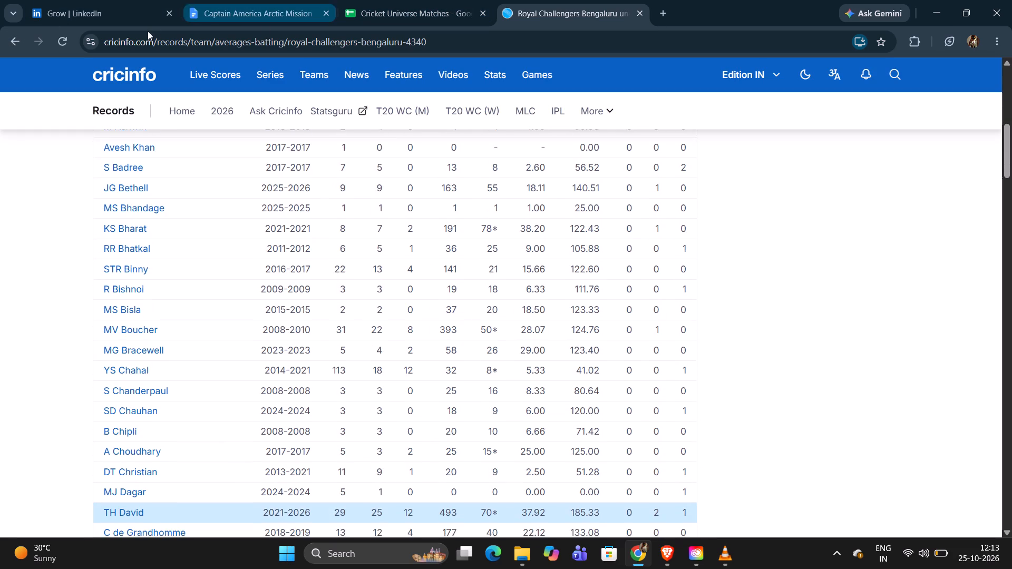
Examine Royal Challengers Bengaluru's Twenty20 most dismissals wicketkeeping record for a keeper, and view KS Bharat's player profile.
click(9, 41)
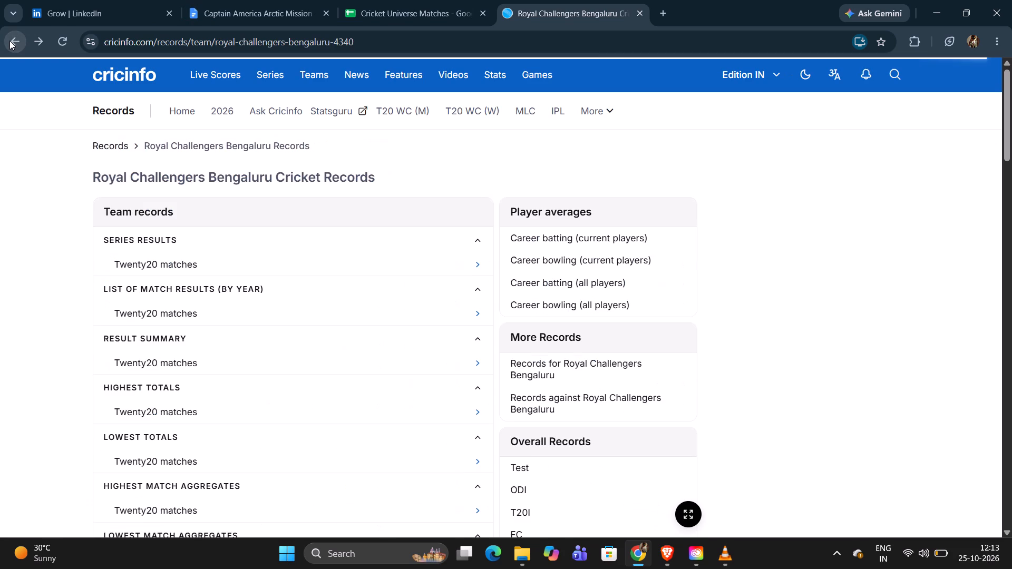
scroll(85, 336, down, 12)
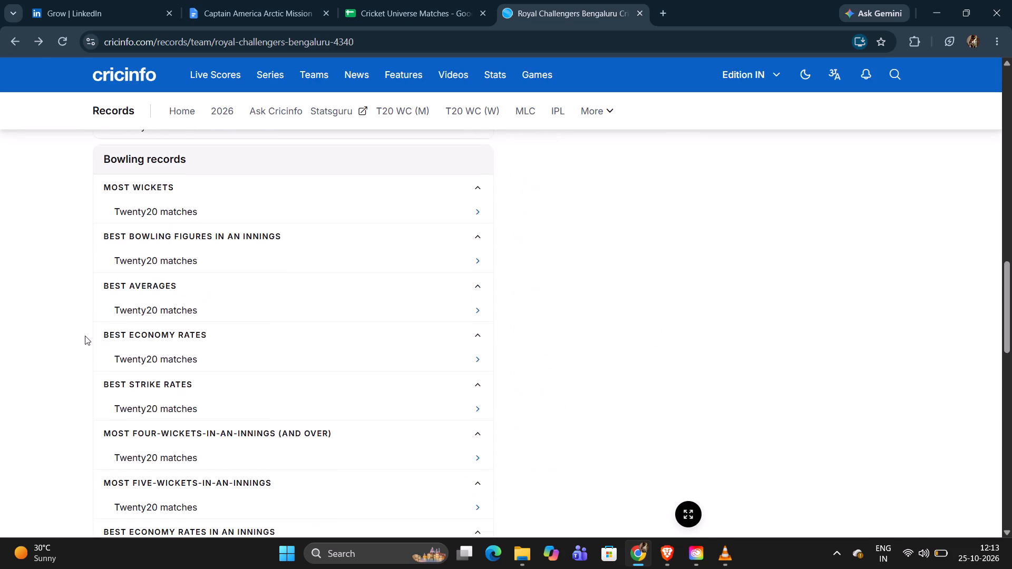
scroll(85, 336, down, 6)
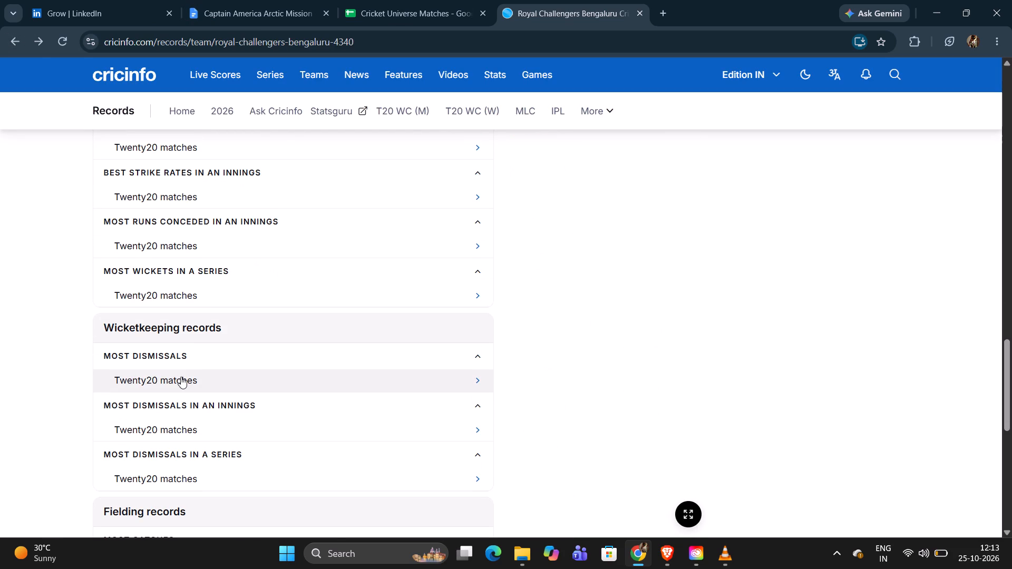
click(187, 382)
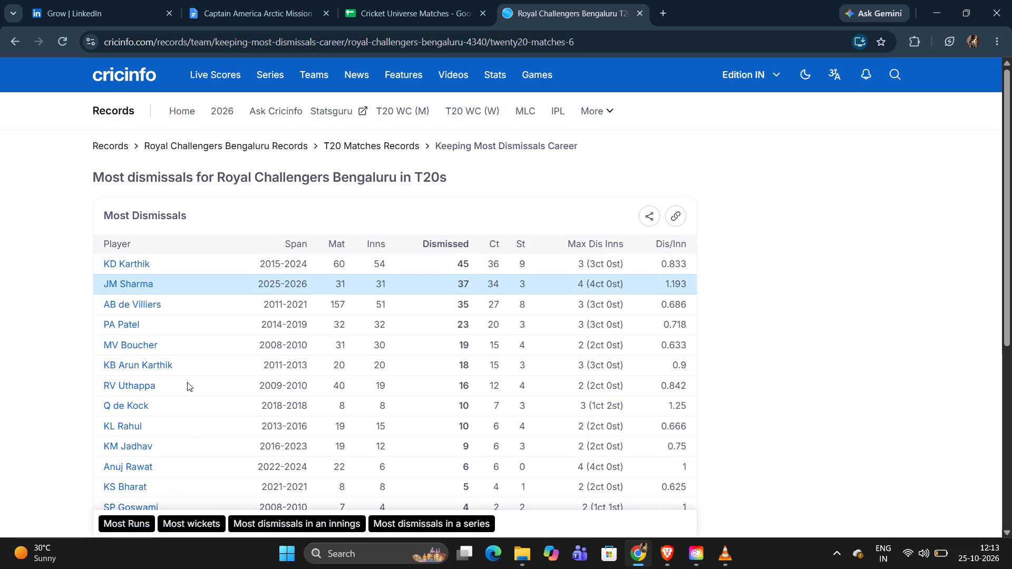
scroll(187, 382, down, 1)
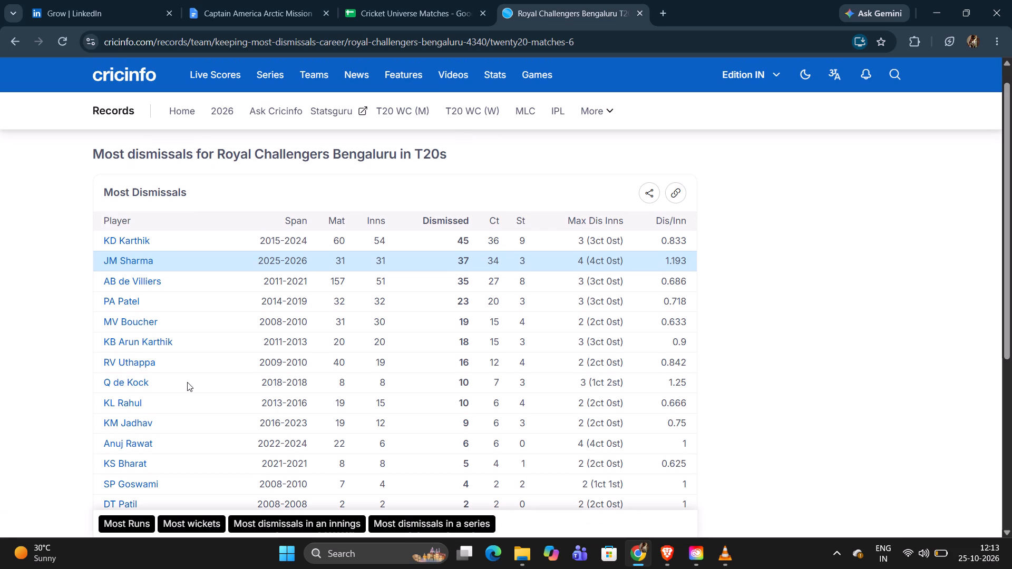
scroll(187, 382, down, 2)
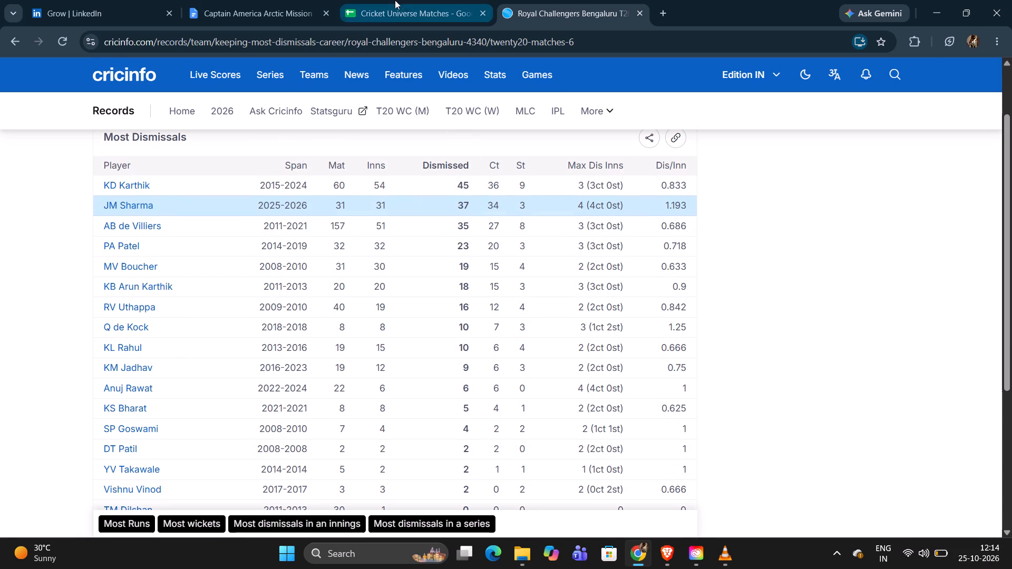
click(125, 408)
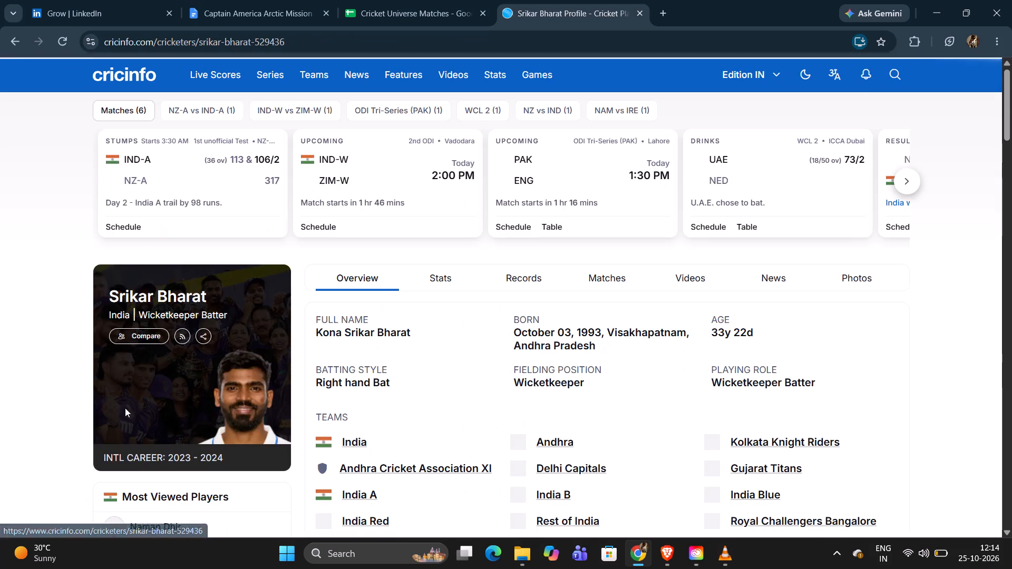
click(434, 0)
click(556, 0)
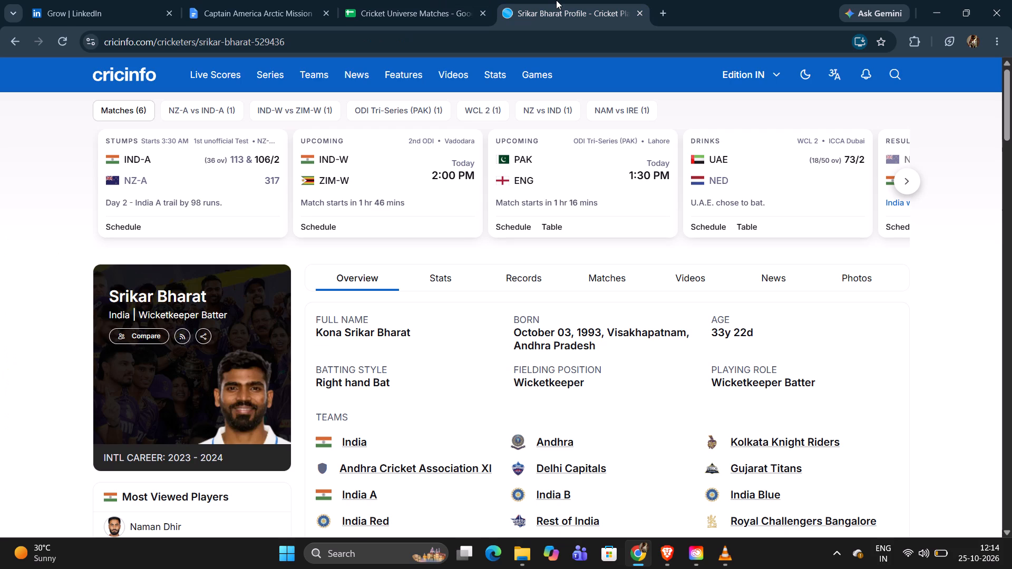
In the Cricket Universe Matches spreadsheet, enter "Srikar Bharat (WK)" in B263 under Royal Challengers Bengaluru.
click(453, 0)
key(s)
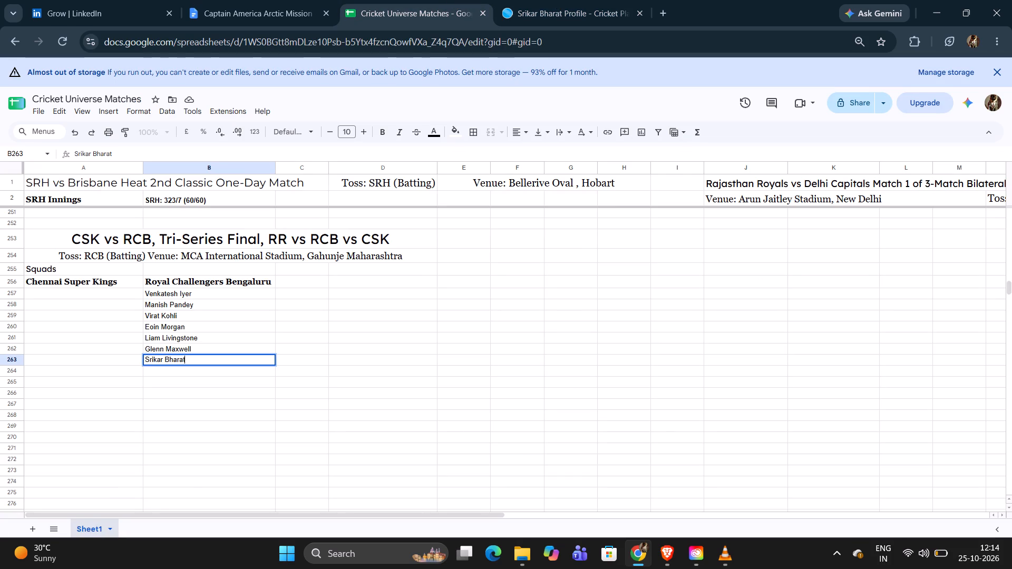
key(Down)
key(Up)
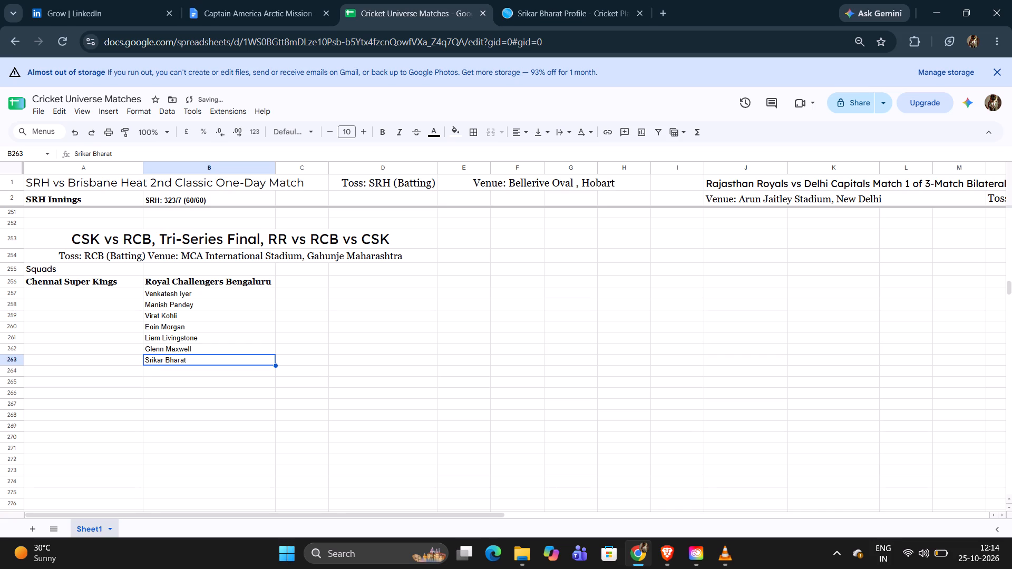
click(223, 361)
double_click(223, 361)
key(space)
text(()
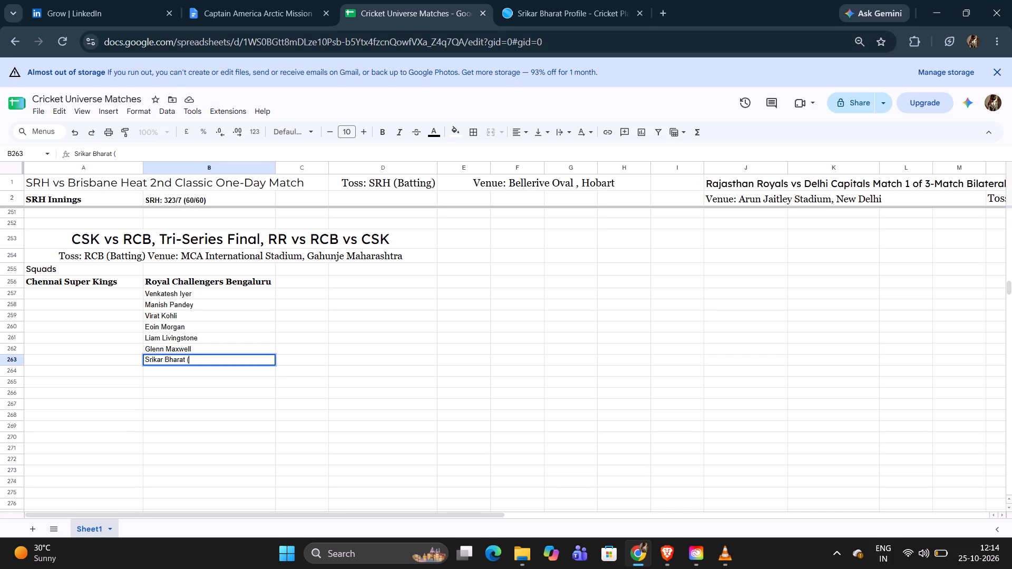
text(WK))
Mark Virat Kohli as captain by changing B259 to "Virat Kohli (Cap)", and move on to the empty cell B264.
click(233, 312)
double_click(233, 312)
click(233, 312)
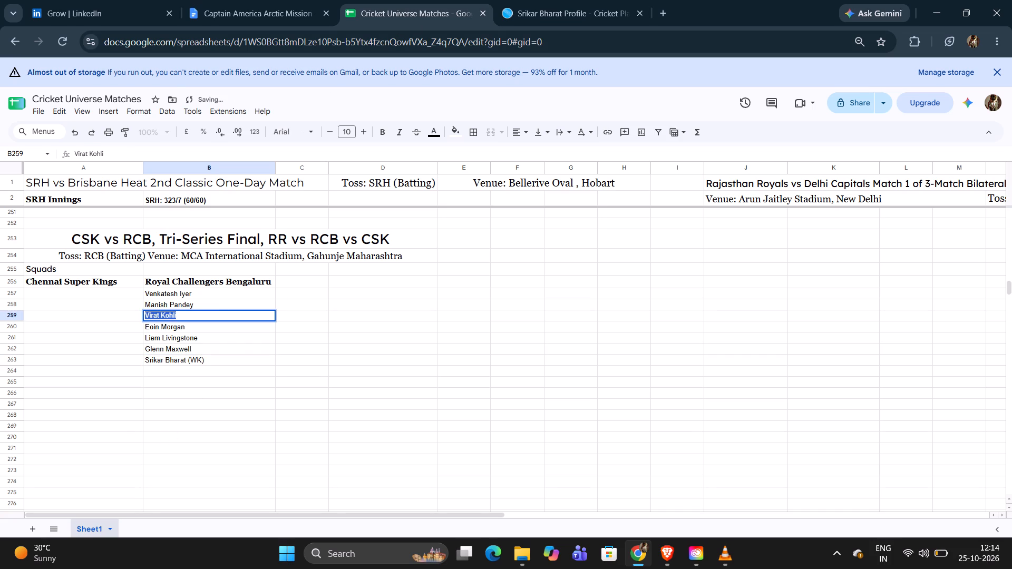
key(space)
text(()
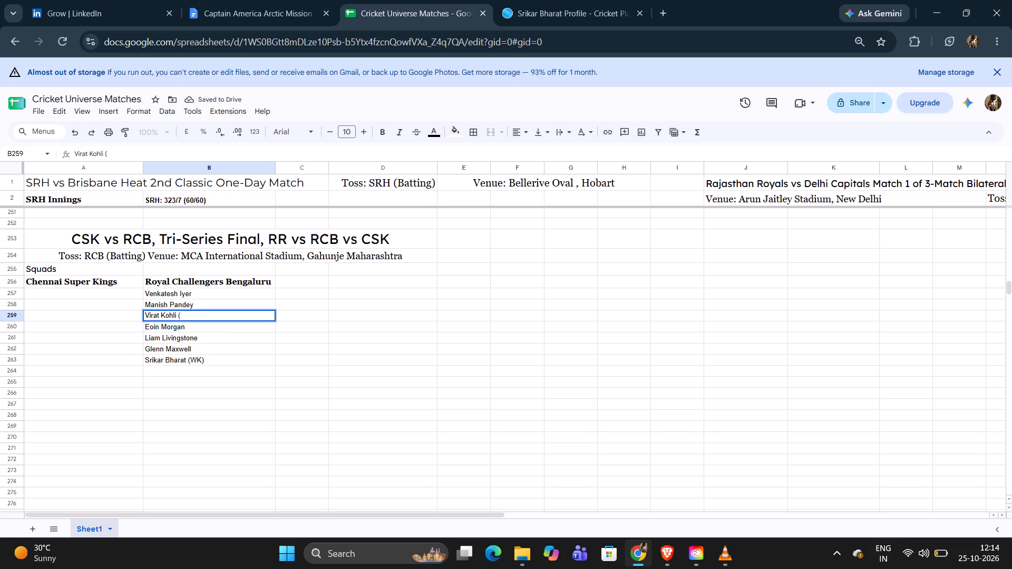
key(c)
key(BackSpace)
key(a)
key(p)
key(BackSpace)
key(p)
text(p))
key(Down)
click(181, 375)
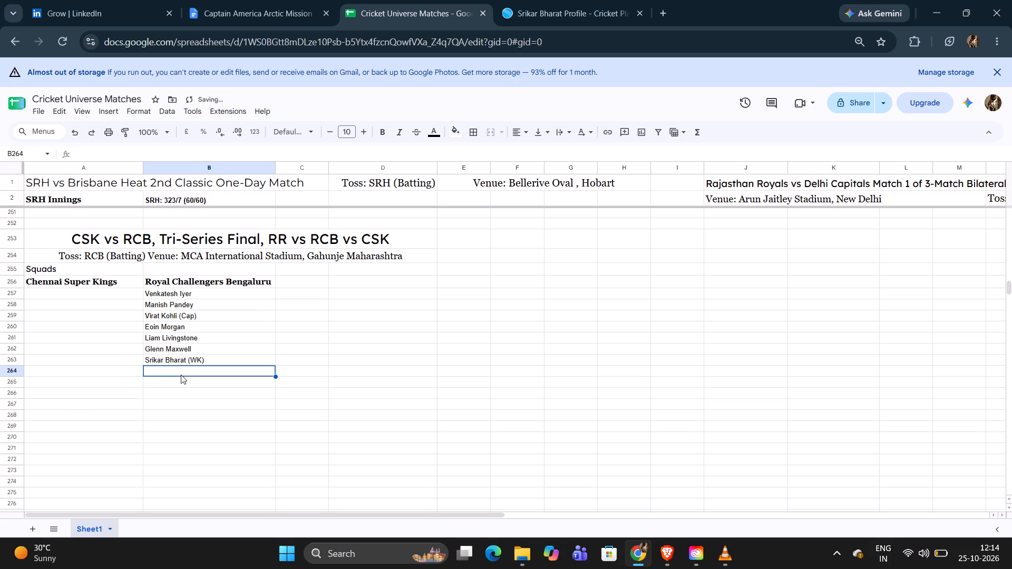
On Cricinfo, reopen Royal Challengers Bengaluru's career batting averages for all players and examine the first names in the table.
click(534, 0)
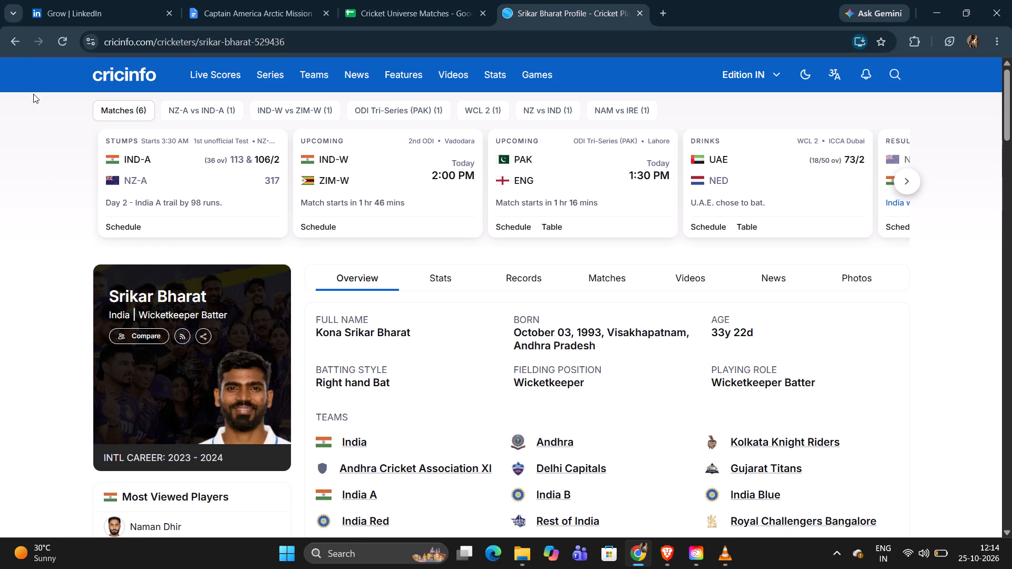
click(14, 37)
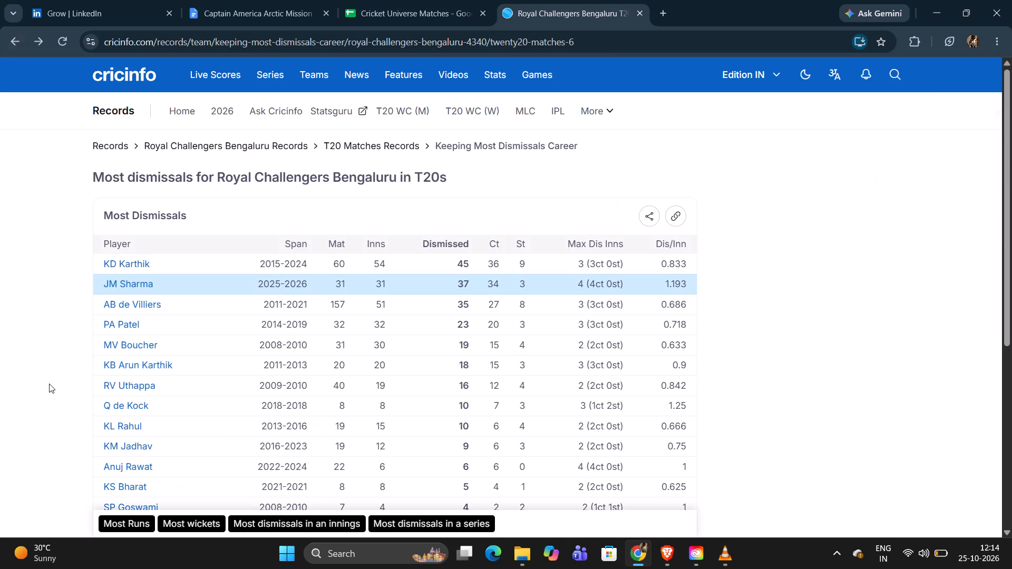
scroll(49, 384, down, 2)
click(10, 41)
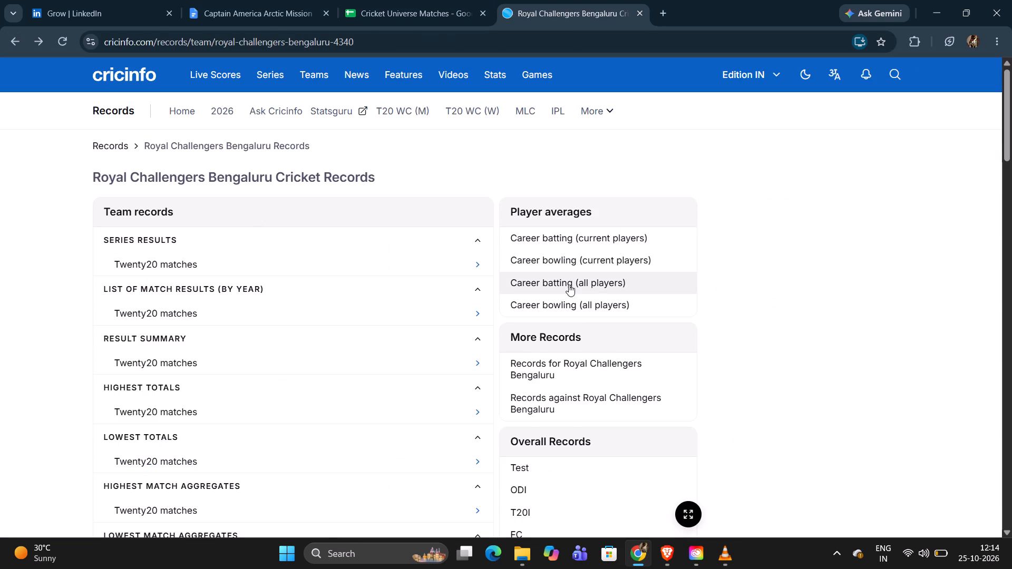
click(568, 286)
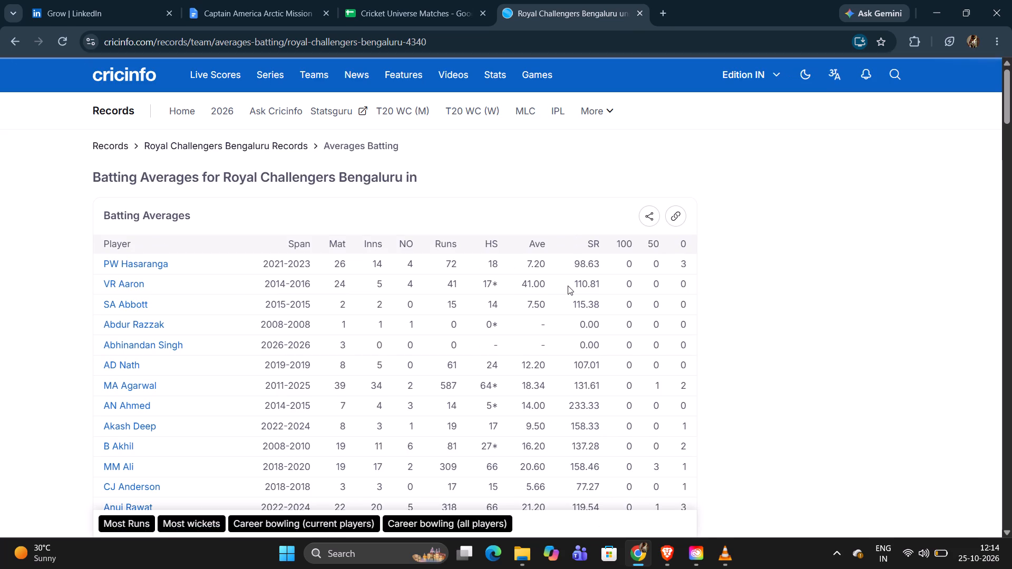
scroll(568, 286, down, 2)
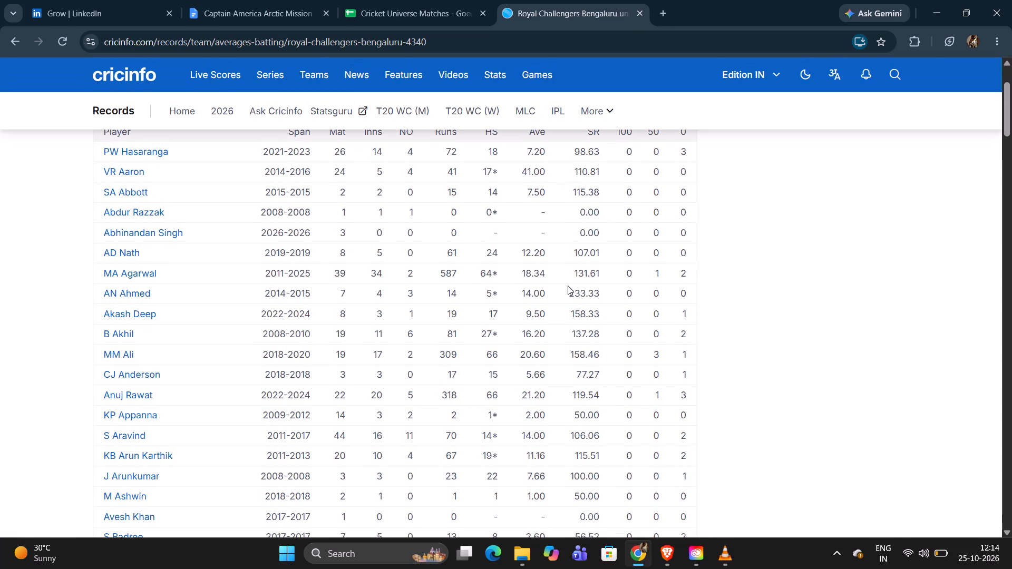
scroll(568, 286, down, 1)
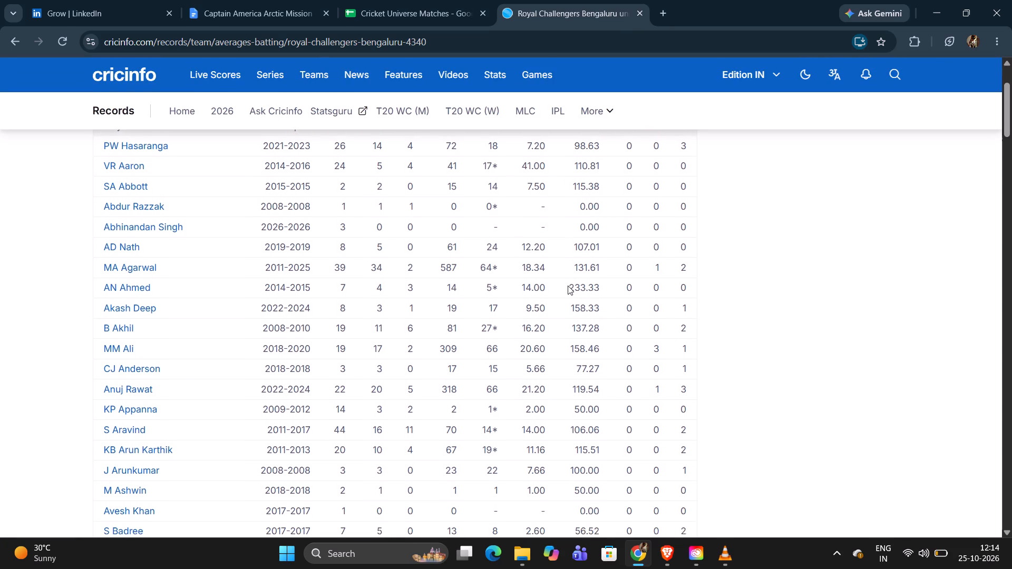
scroll(568, 286, down, 1)
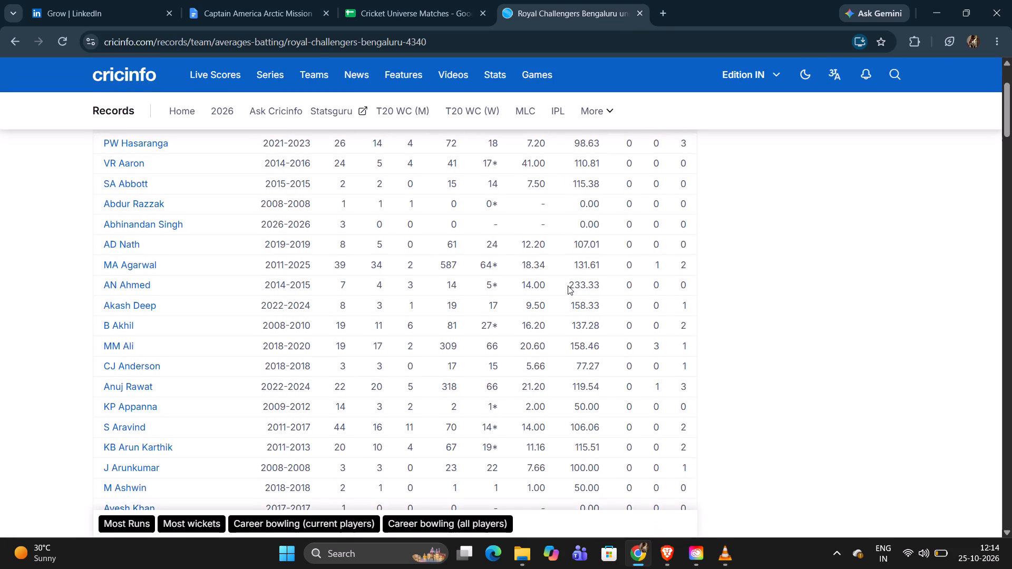
Open Royal Challengers Bengaluru's career bowling averages for all players and examine the first names for a bowler.
click(13, 45)
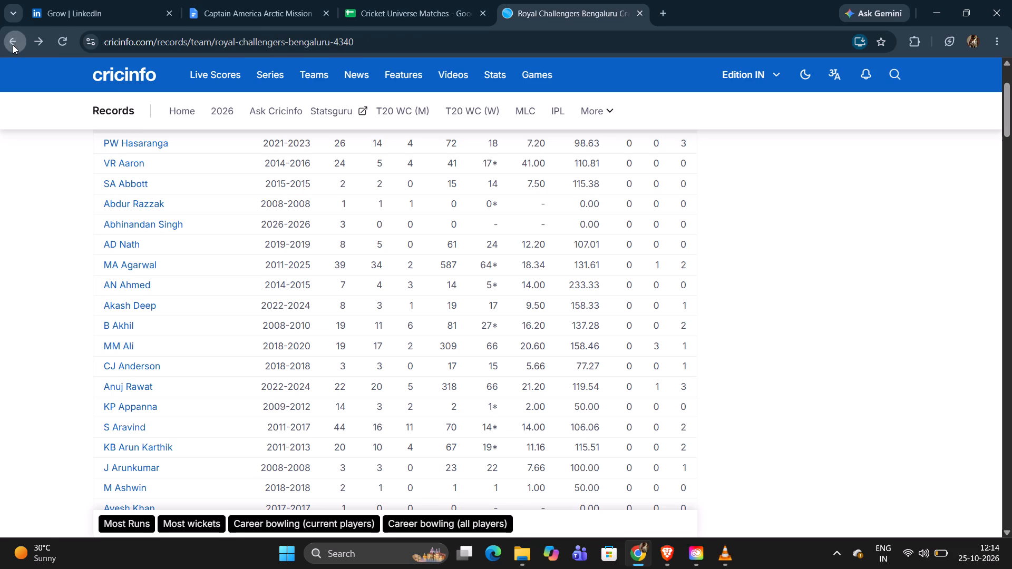
click(586, 303)
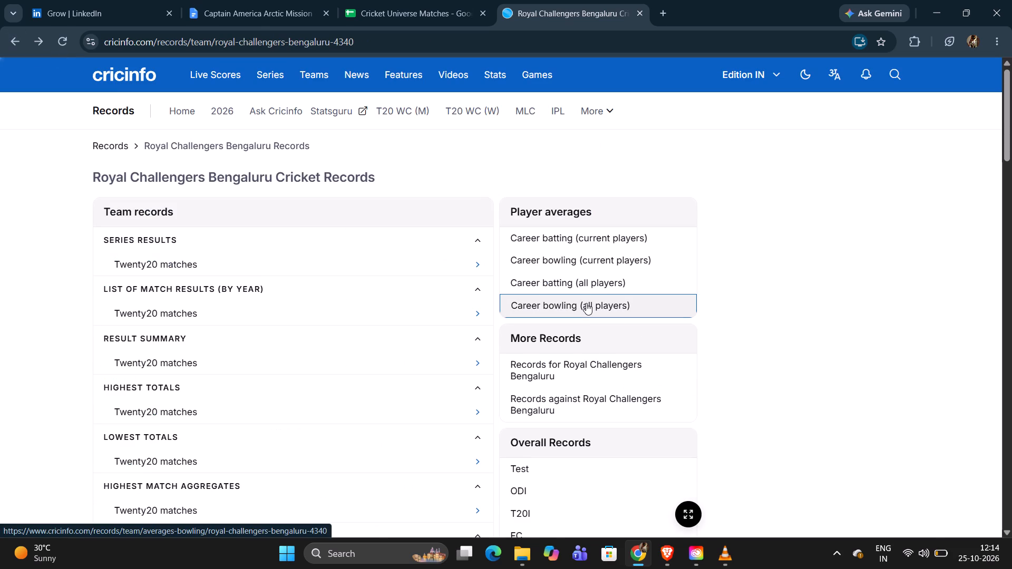
scroll(586, 303, down, 1)
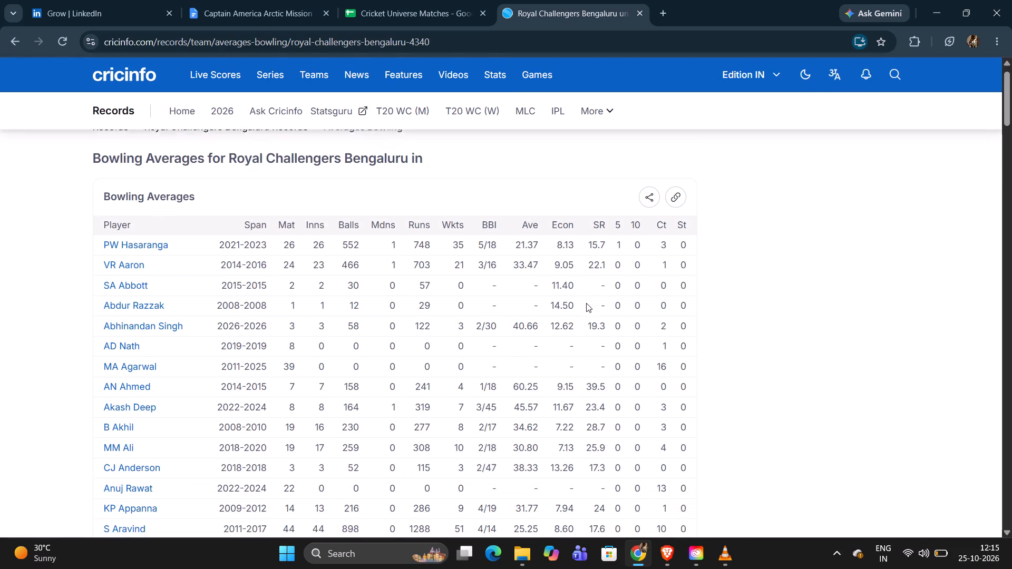
scroll(586, 303, down, 1)
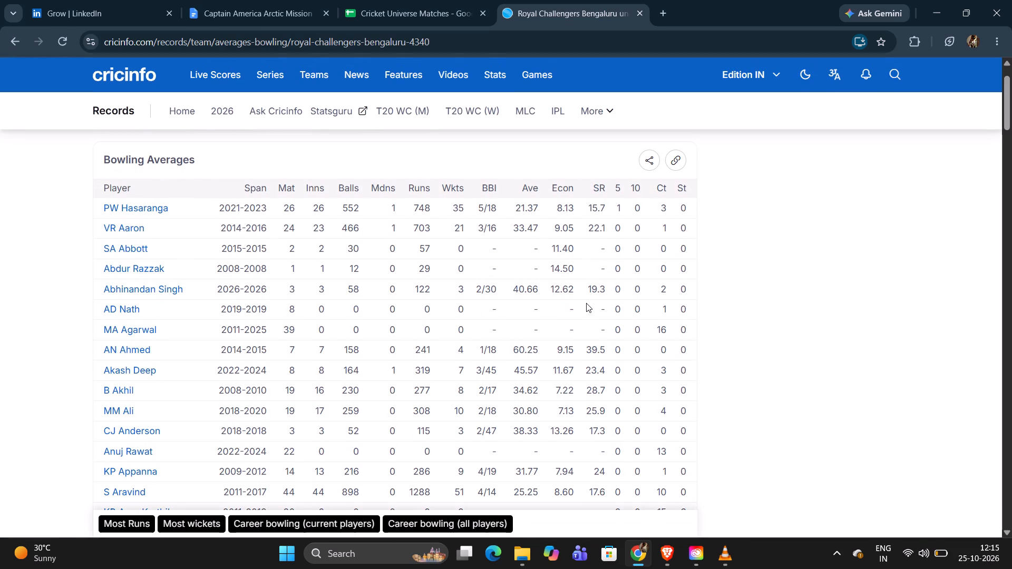
In the Cricket Universe Matches spreadsheet, enter "Akash Deep" in B264 under Royal Challengers Bengaluru.
click(424, 2)
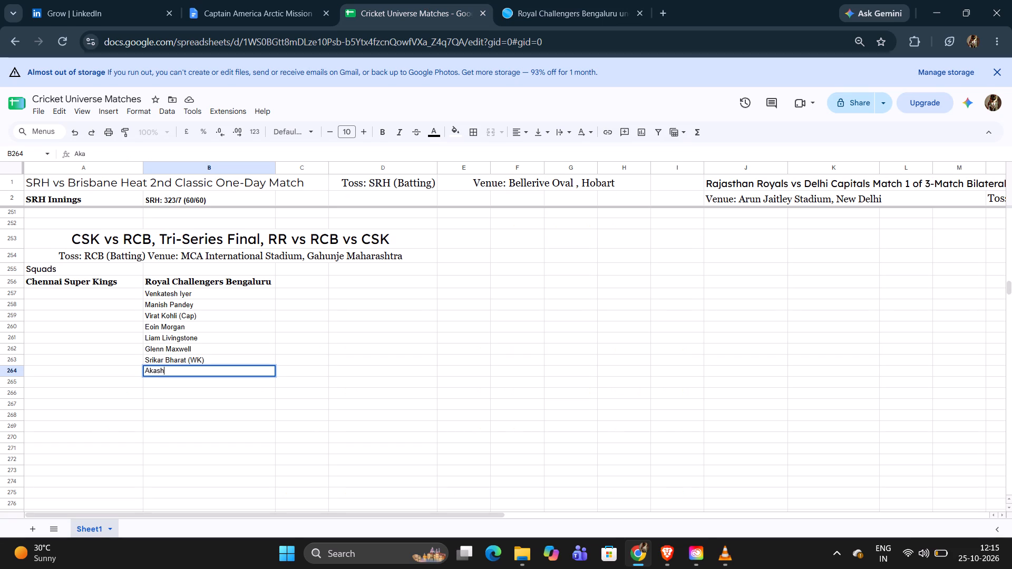
text(eep)
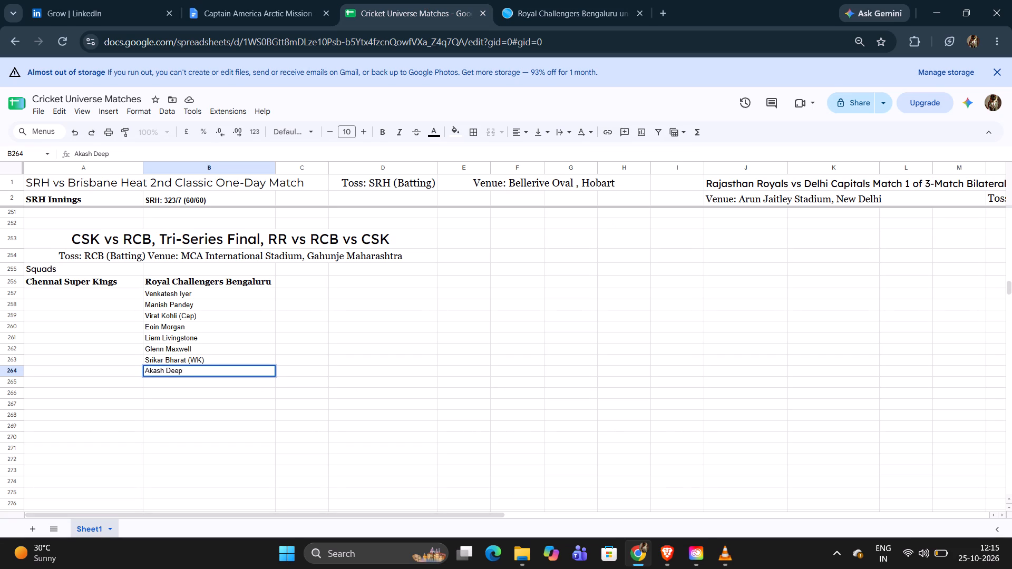
key(Down)
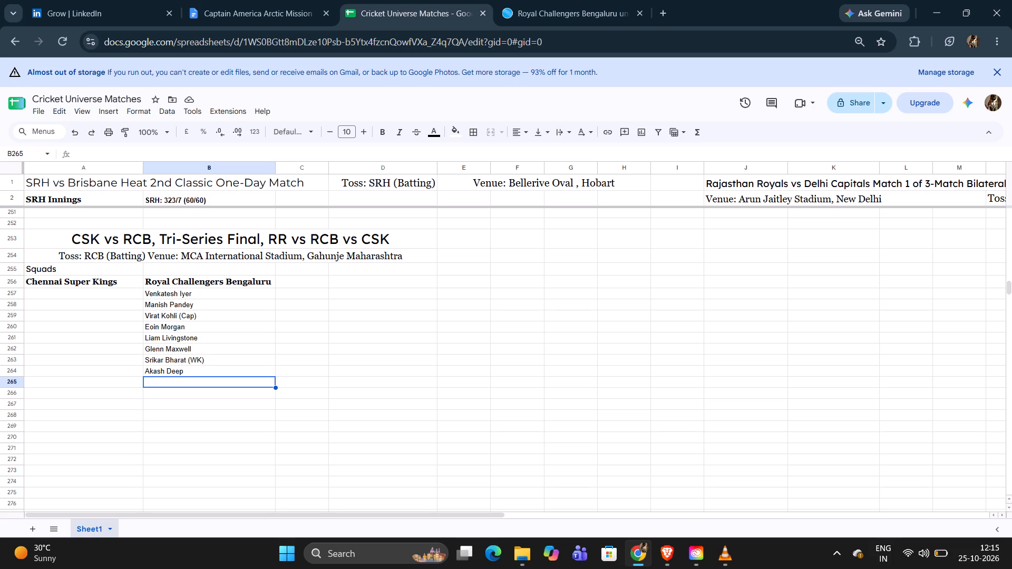
scroll(183, 204, down, 1)
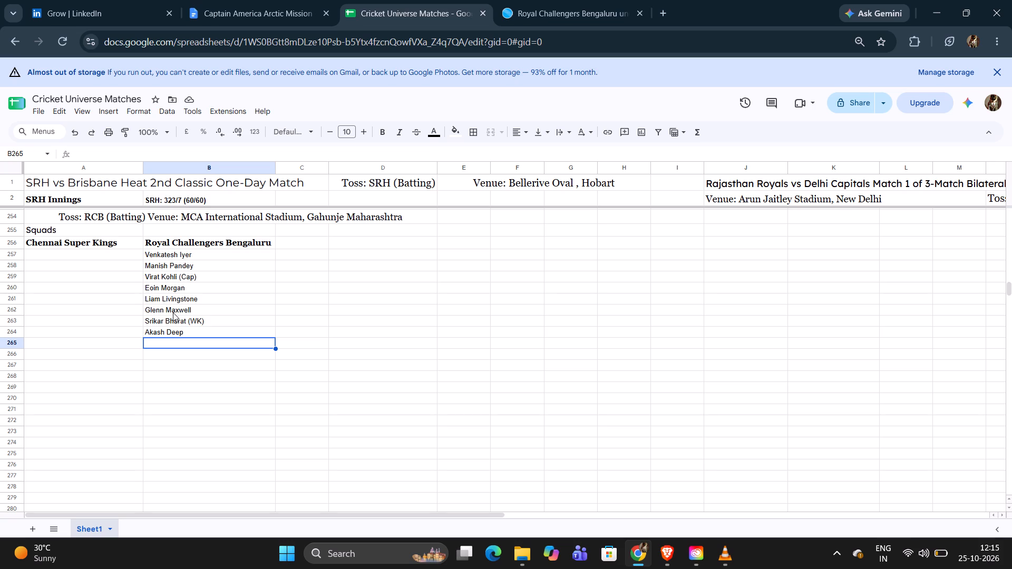
Examine Royal Challengers Bengaluru's Cricinfo bowling averages down to CH Gayle for another bowler, and view JA Duffy's player profile.
click(514, 0)
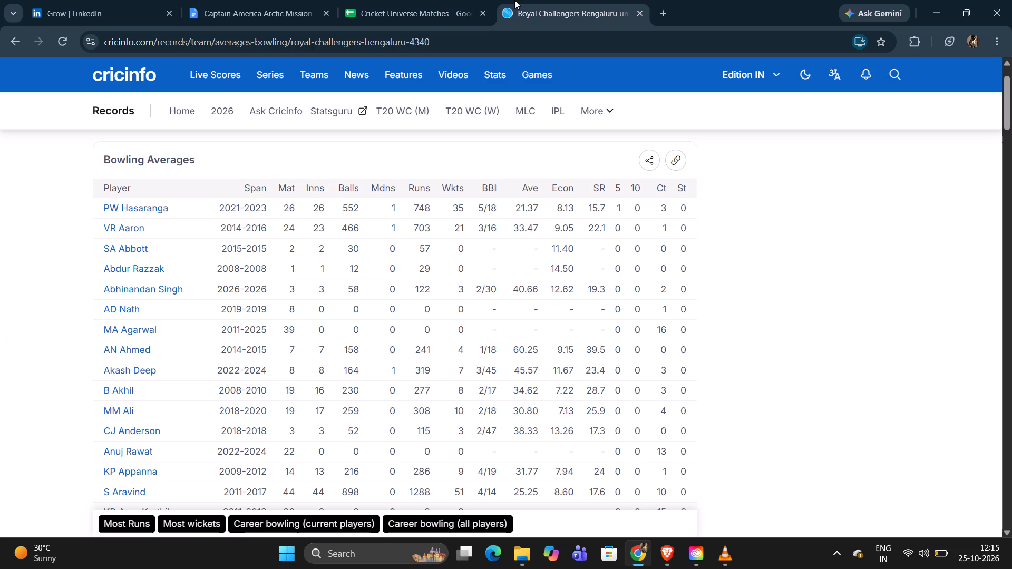
scroll(4, 349, down, 1)
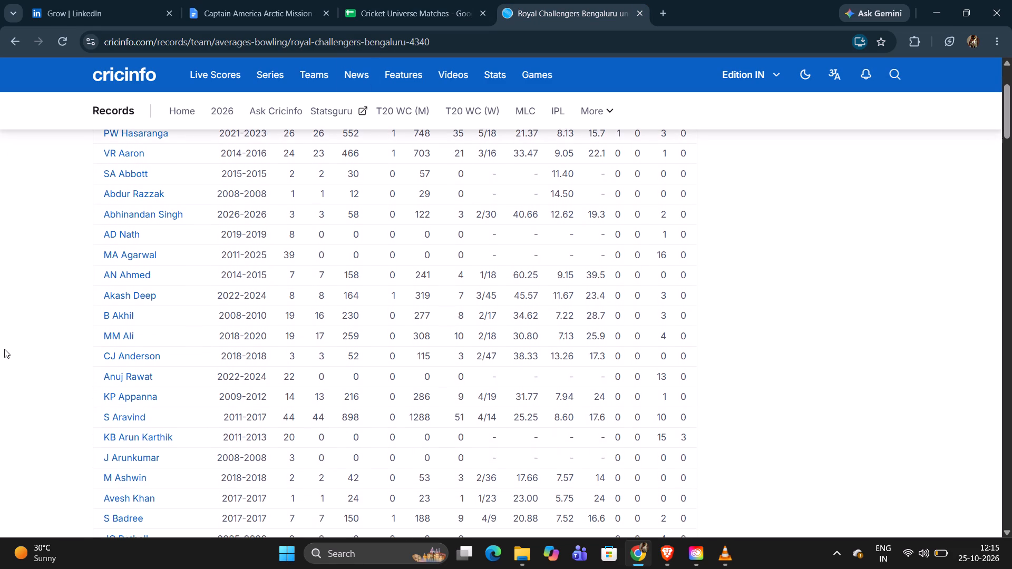
scroll(4, 349, down, 2)
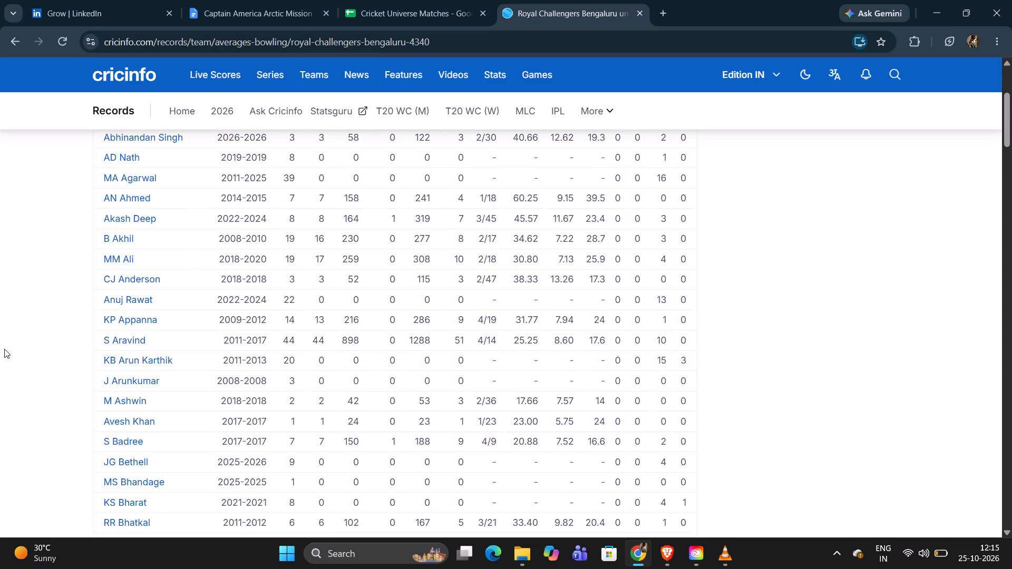
scroll(4, 349, down, 2)
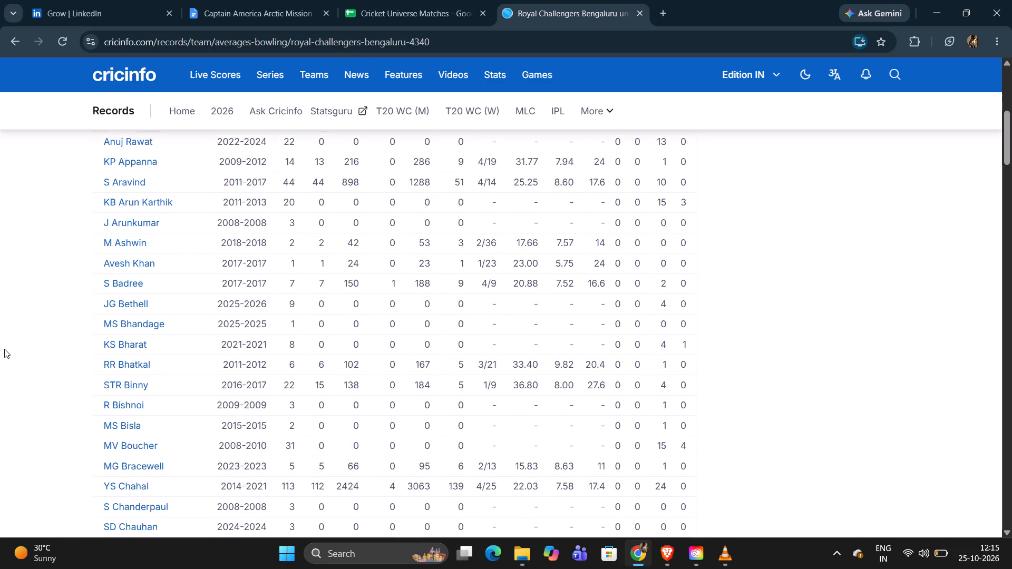
scroll(4, 349, down, 1)
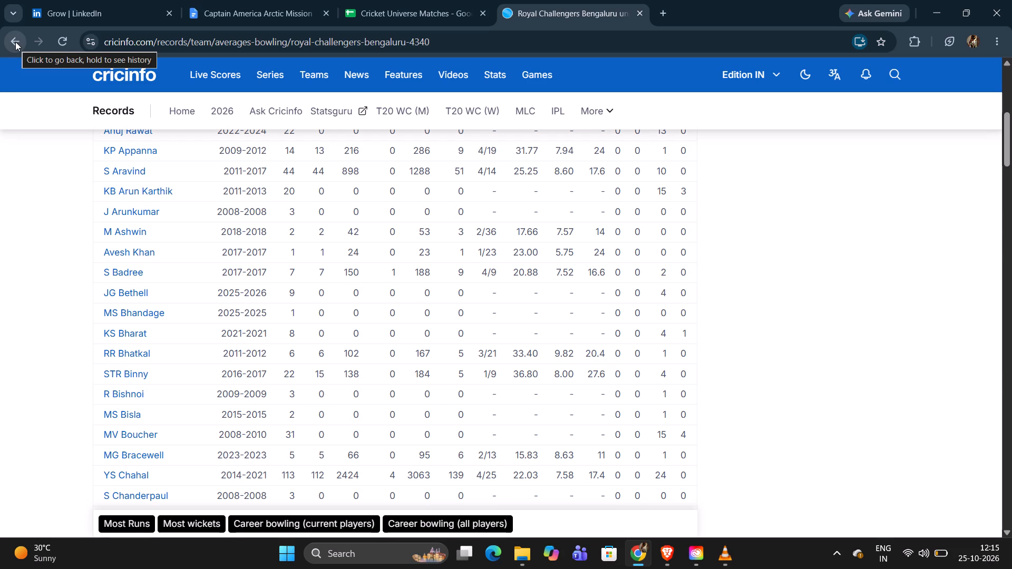
scroll(19, 276, down, 1)
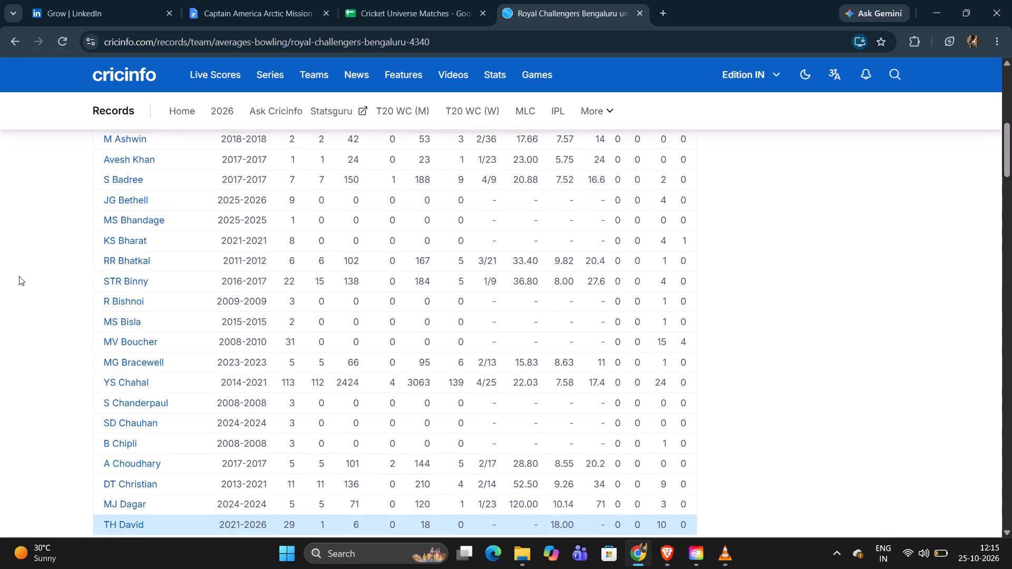
scroll(19, 276, down, 2)
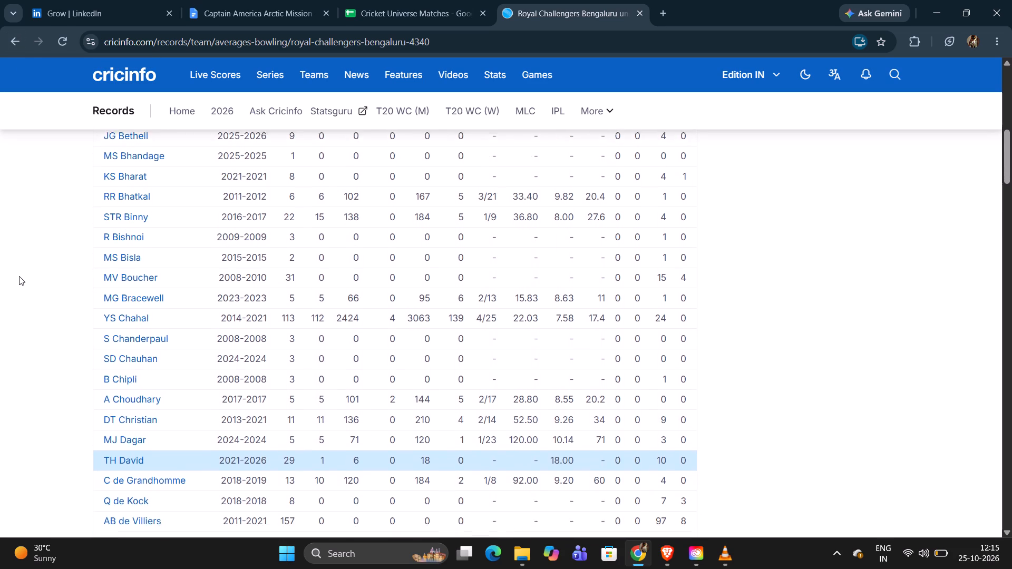
scroll(19, 276, down, 1)
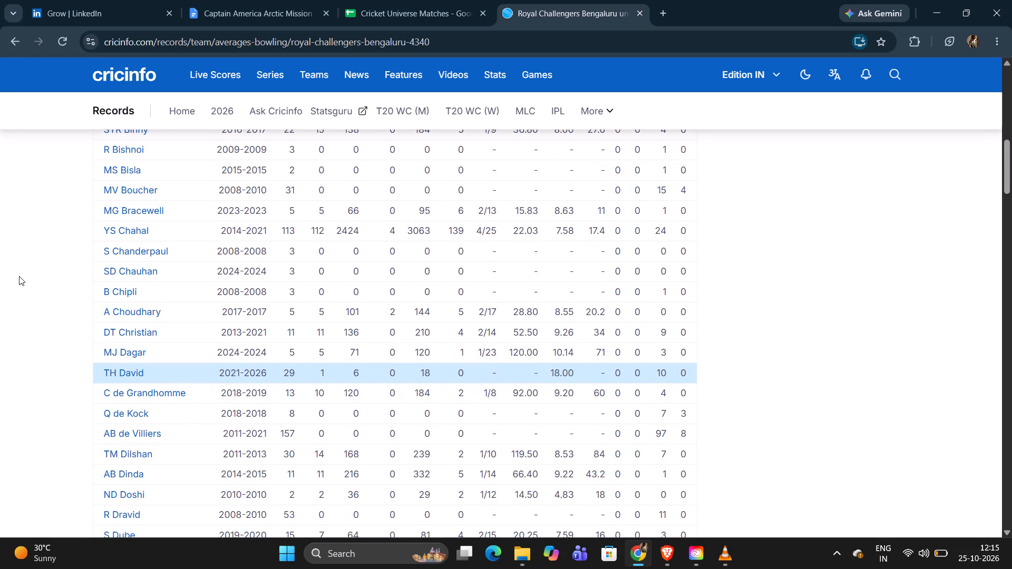
scroll(19, 276, down, 1)
scroll(19, 335, down, 1)
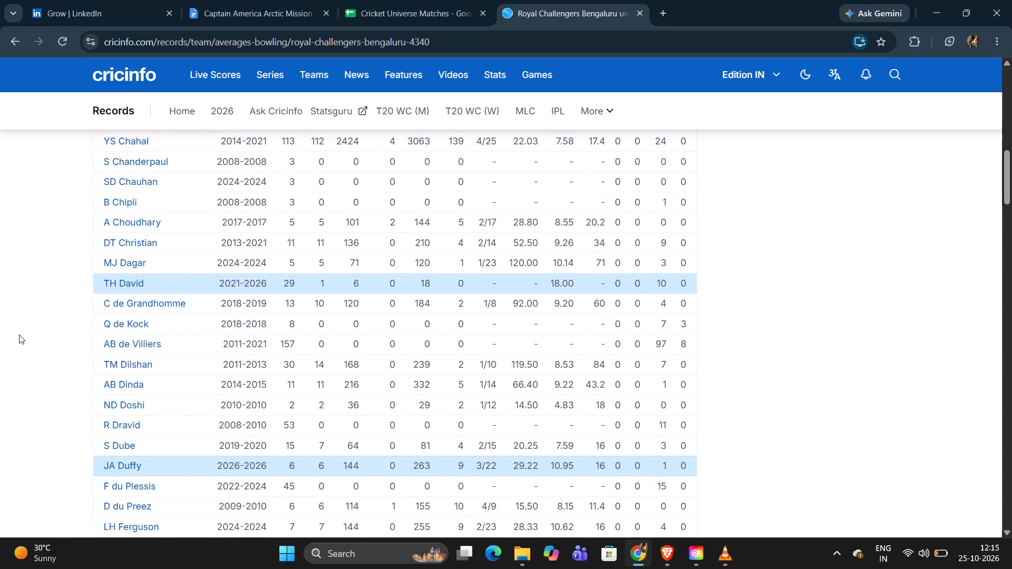
scroll(19, 335, down, 2)
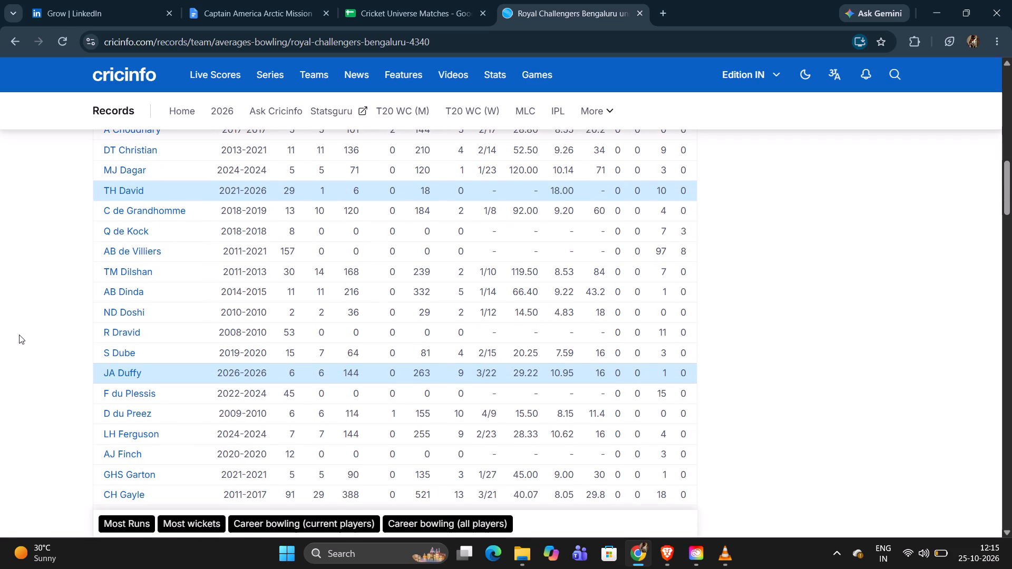
click(119, 370)
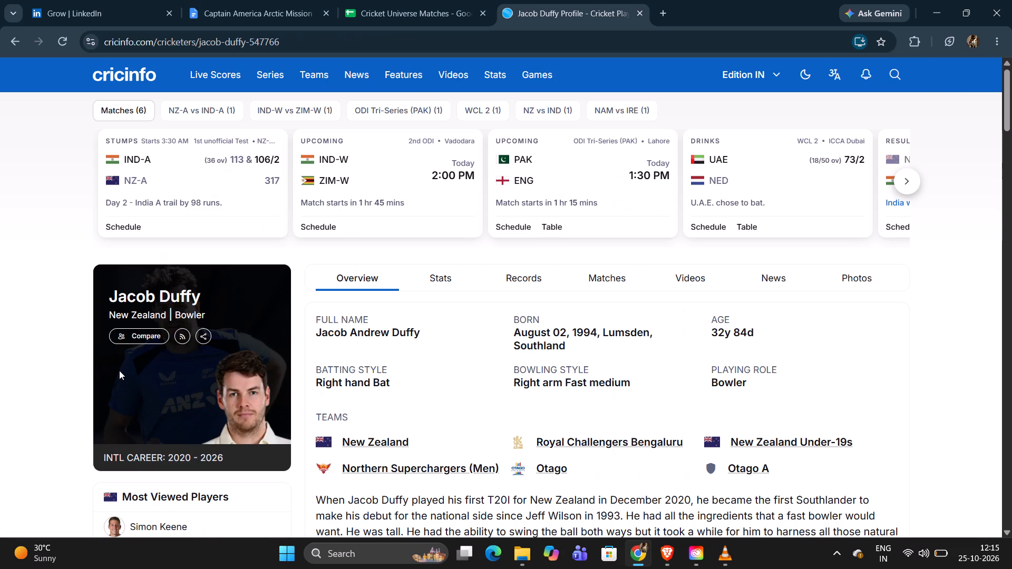
In the Cricket Universe Matches spreadsheet, enter "Jacob Duffy" in B265 under Royal Challengers Bengaluru.
click(415, 0)
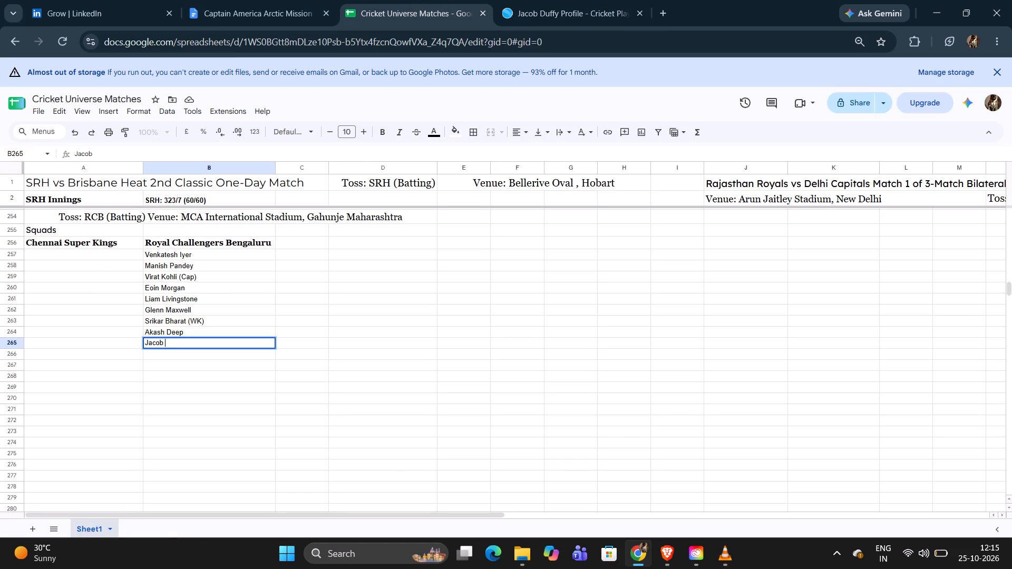
text(uff)
key(y)
key(Down)
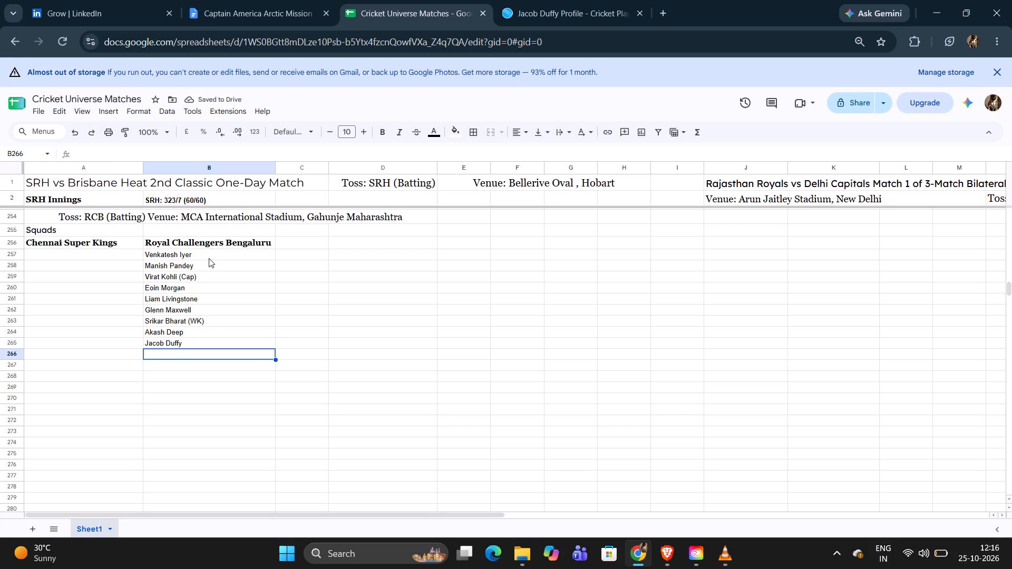
scroll(209, 258, right, 3)
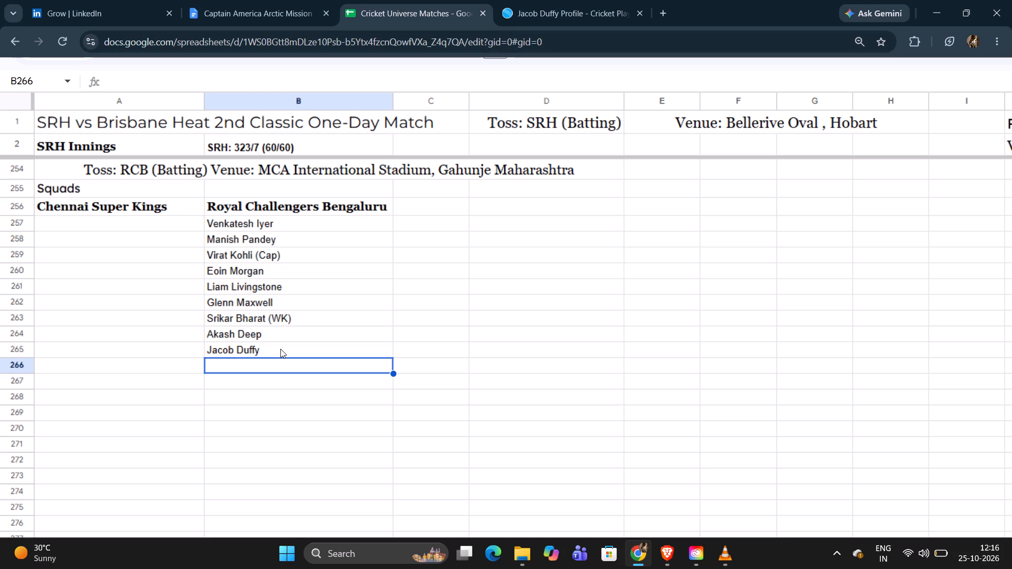
Return to Royal Challengers Bengaluru's bowling averages on Cricinfo and examine the bowlers down to S Chanderpaul.
click(554, 1)
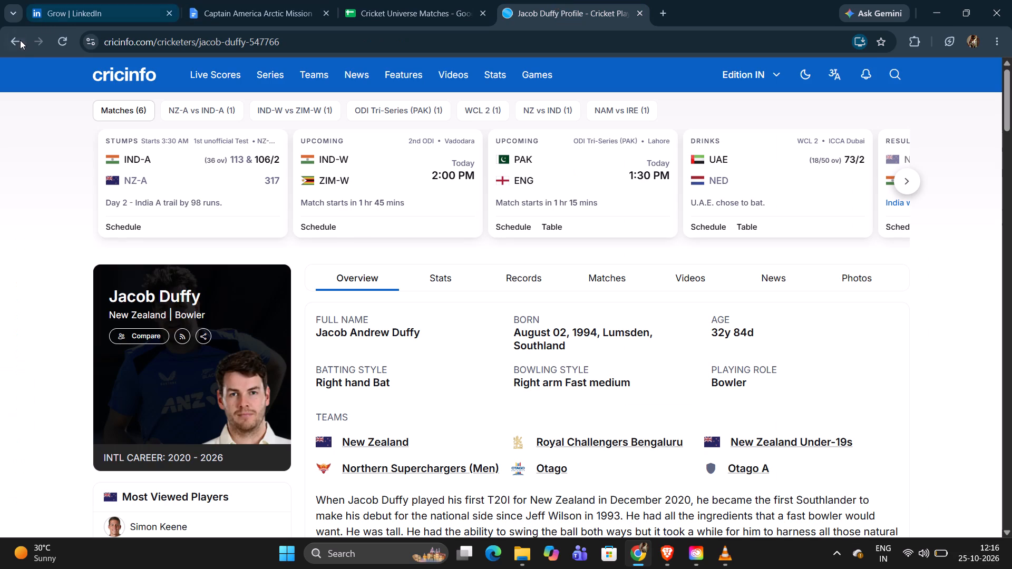
click(19, 40)
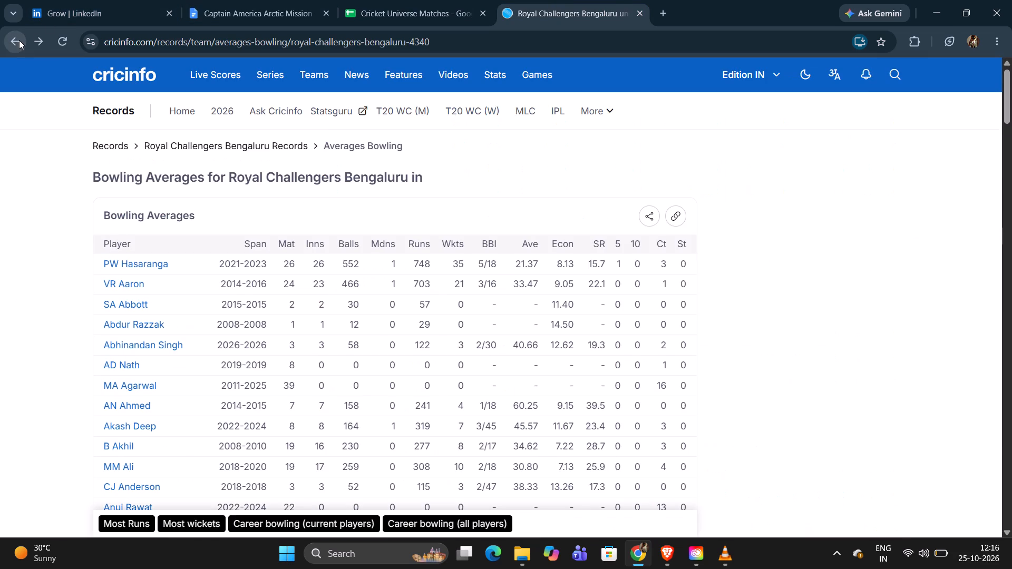
scroll(0, 224, down, 3)
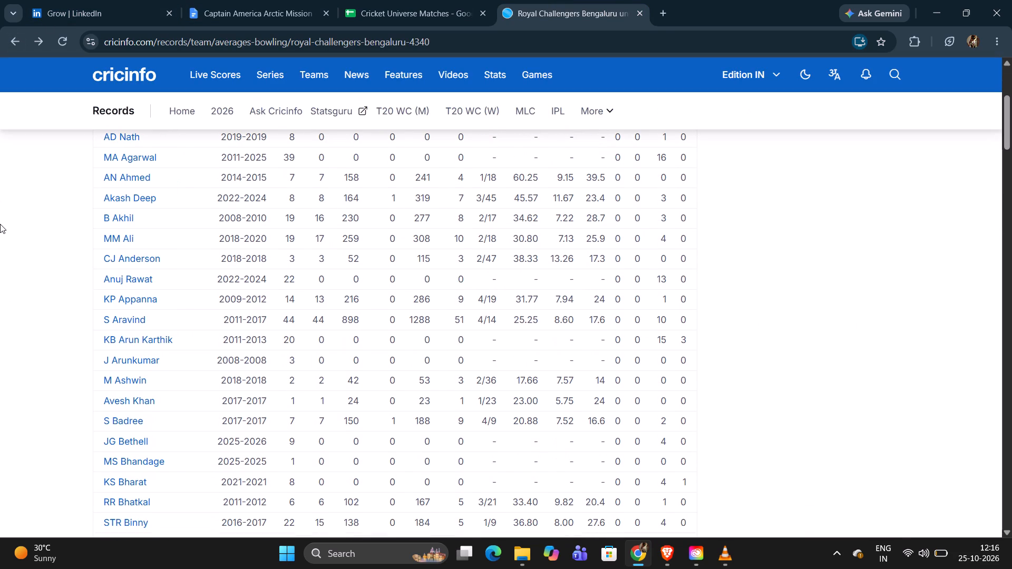
scroll(0, 224, down, 3)
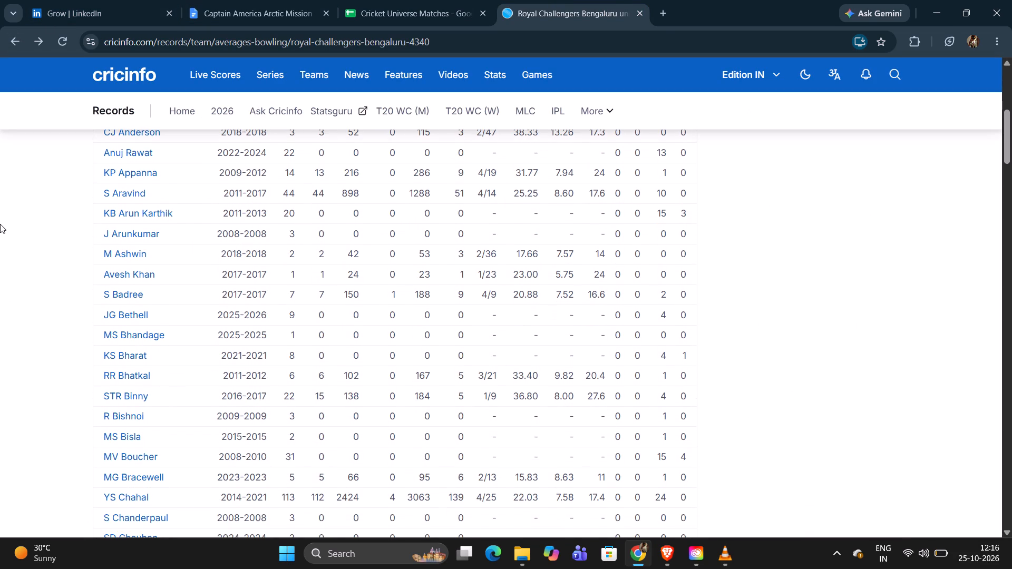
scroll(0, 224, down, 1)
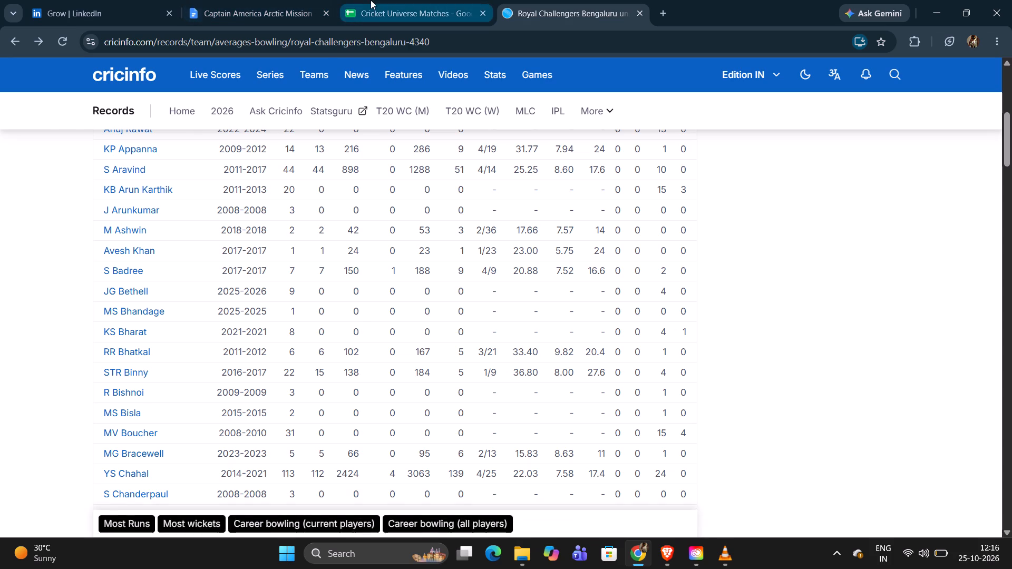
Recheck the squad entries against Cricinfo's bowling averages, and enter "Yuzvendra Chahal" in B266 under Royal Challengers Bengaluru in Cricket Universe Matches.
click(371, 0)
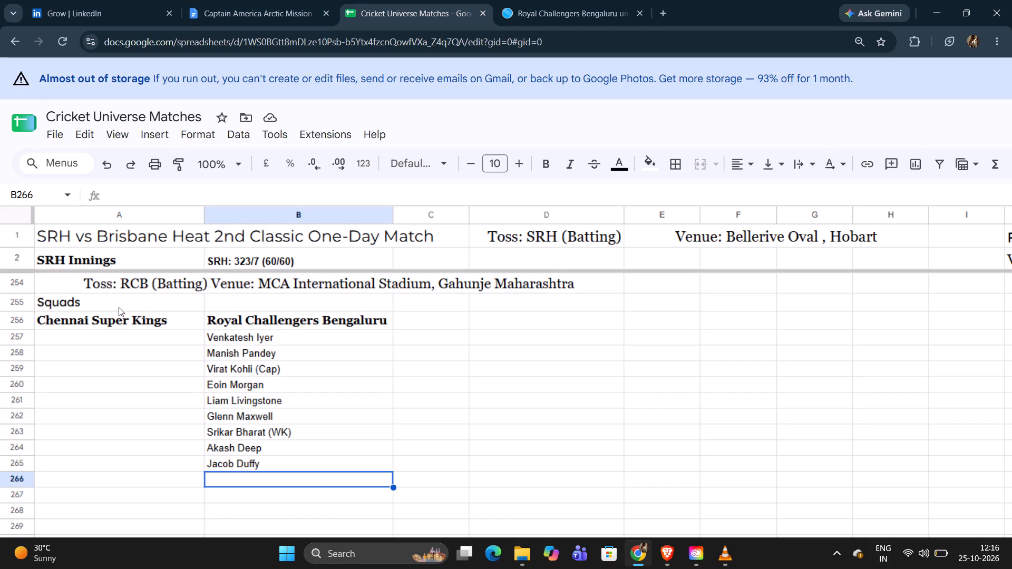
scroll(228, 388, right, 2)
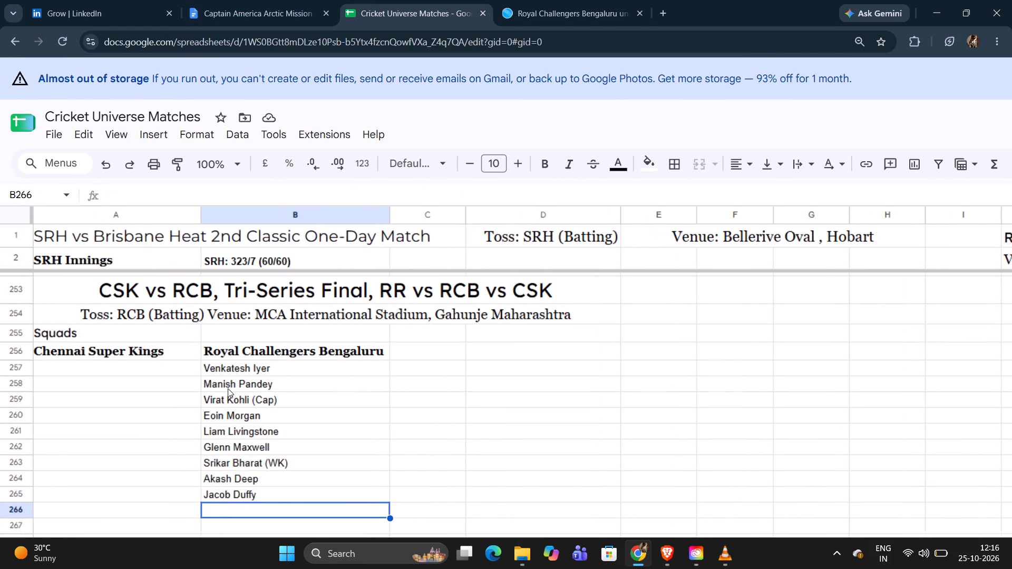
scroll(228, 388, right, 1)
scroll(228, 388, down, 1)
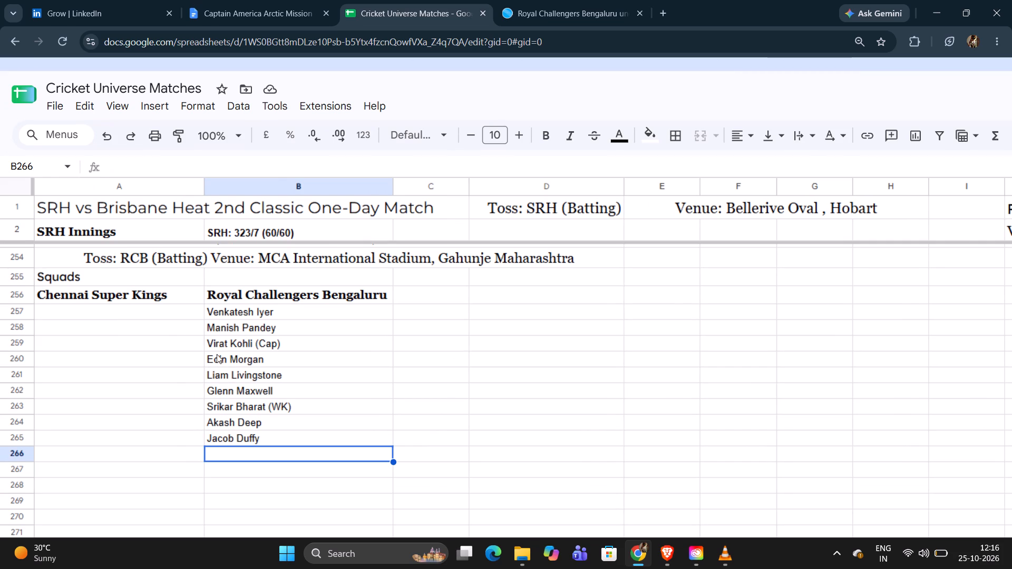
click(550, 1)
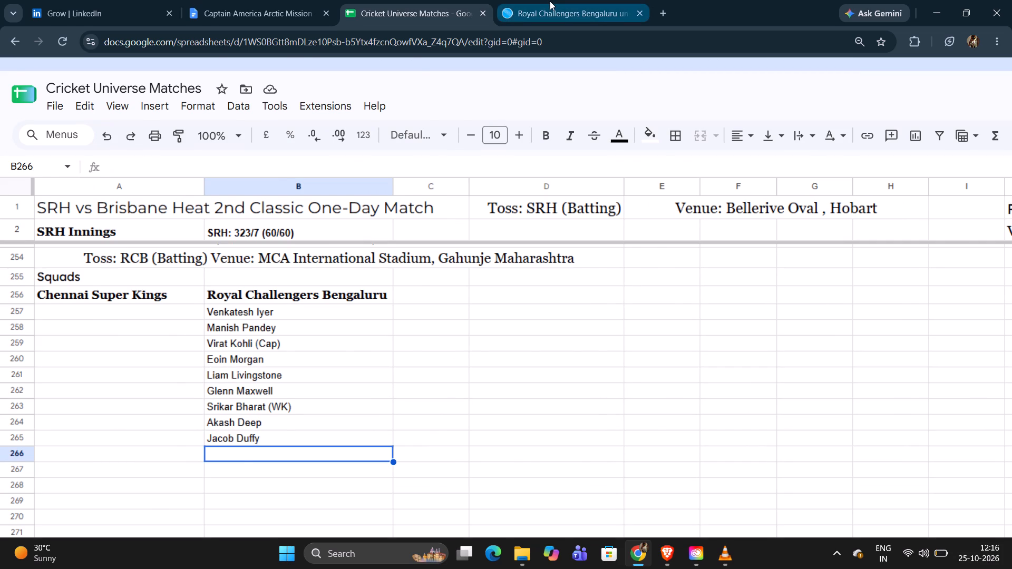
scroll(221, 390, down, 1)
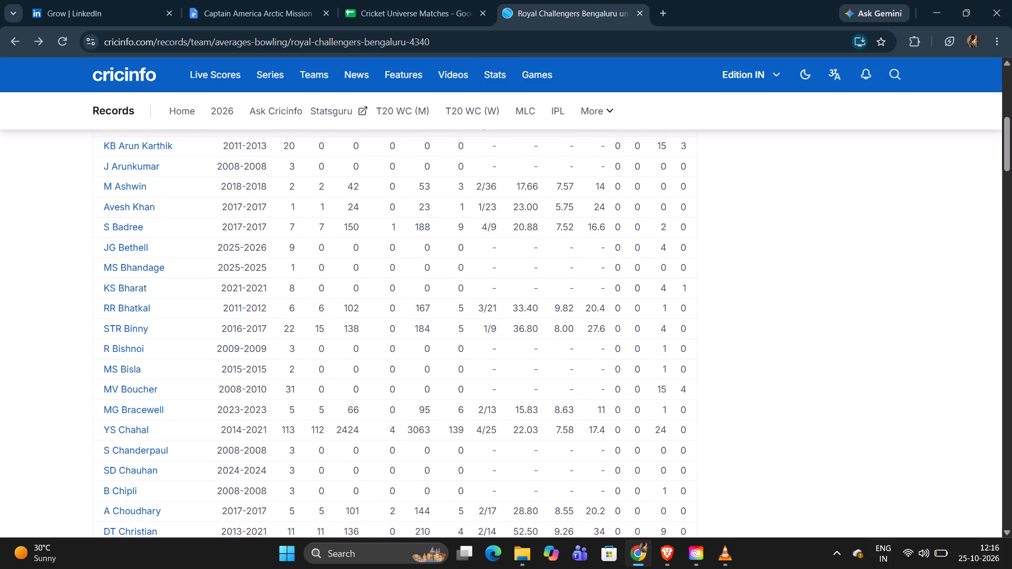
click(411, 0)
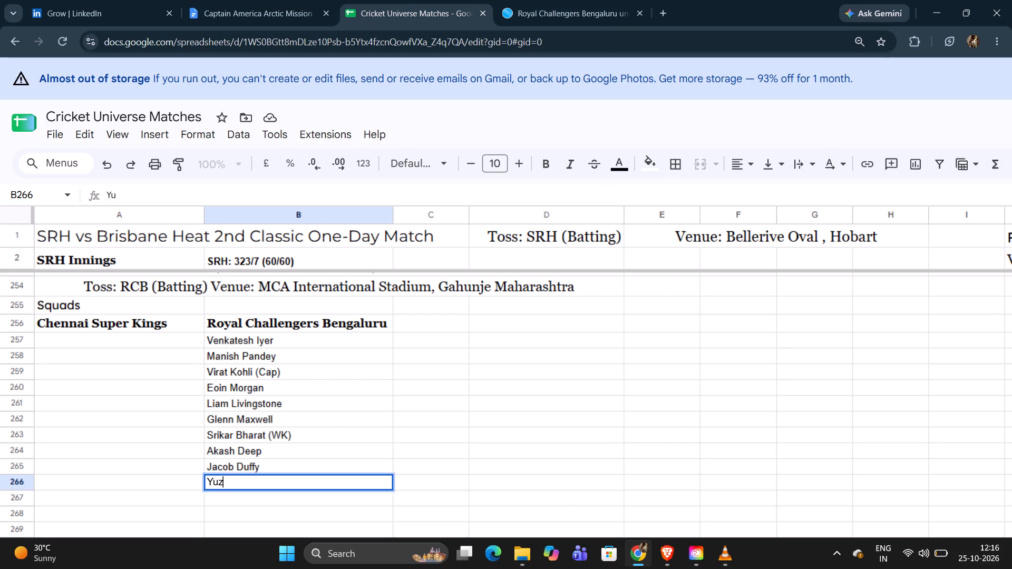
text(cen)
key(BackSpace)
key(BackSpace)
key(BackSpace)
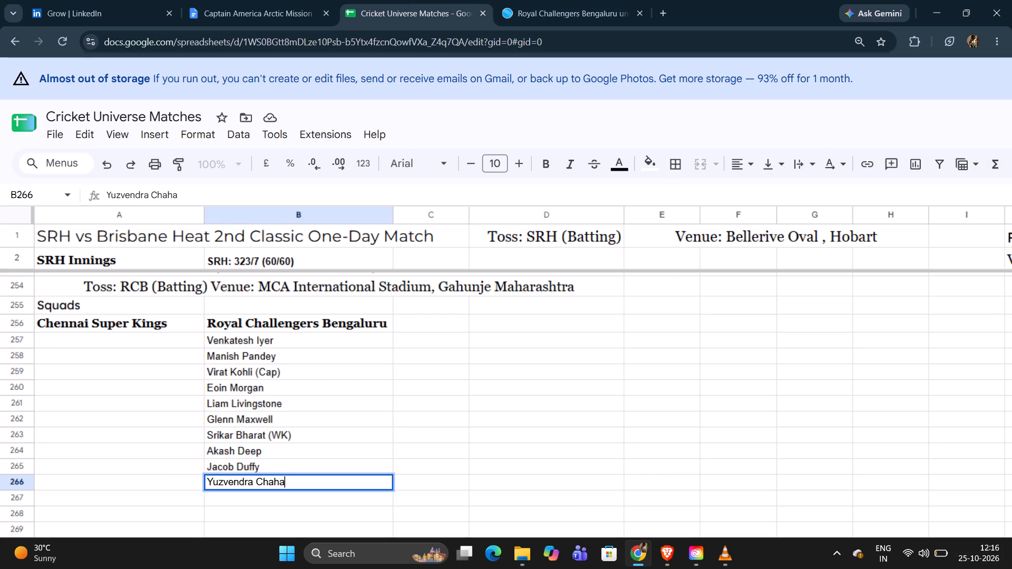
key(Down)
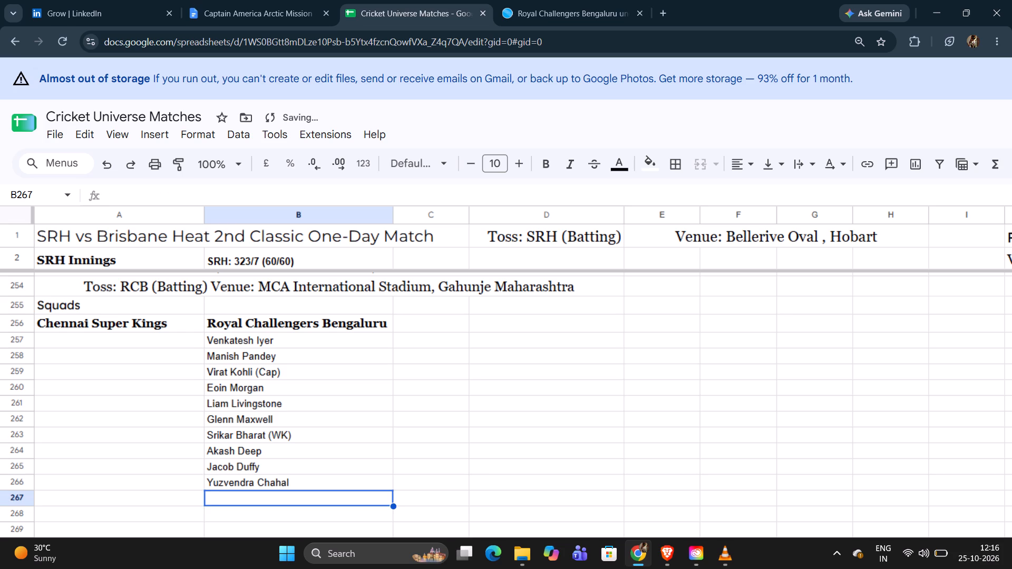
On Cricinfo, examine Royal Challengers Bengaluru's bowling averages from YS Chahal down to KL Rahul for the next squad bowler.
click(587, 0)
scroll(300, 306, down, 4)
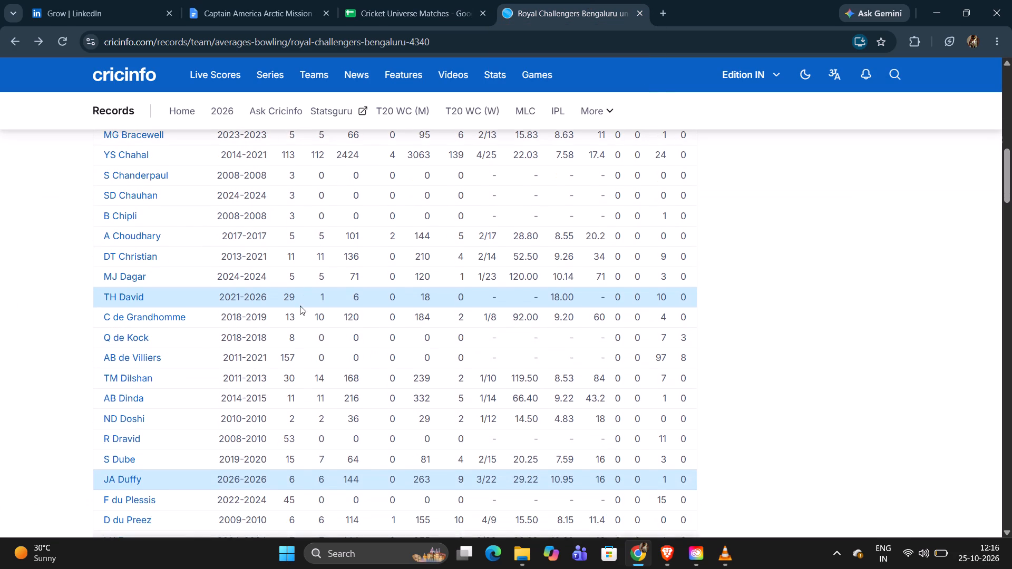
scroll(300, 306, down, 4)
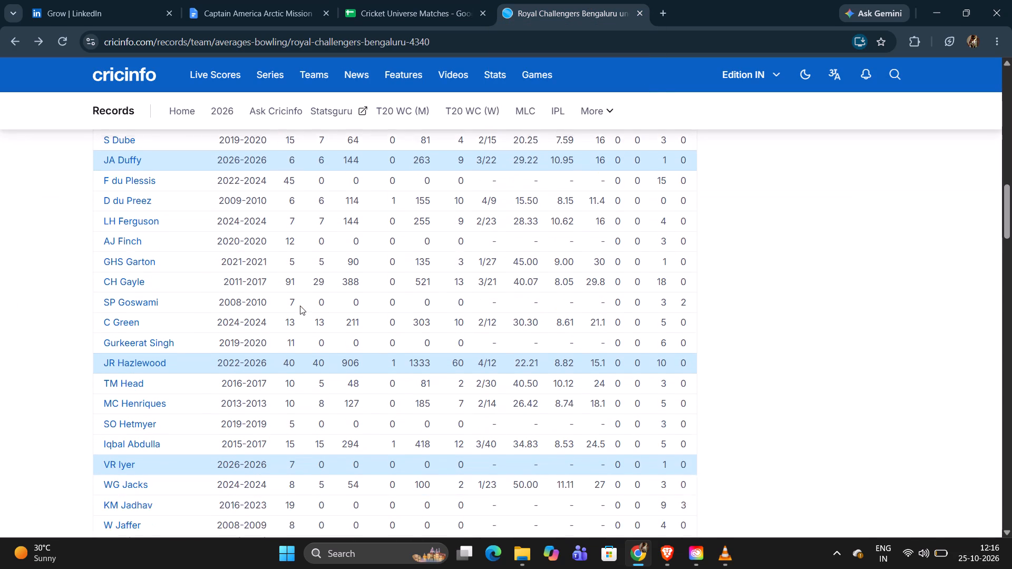
scroll(300, 306, down, 2)
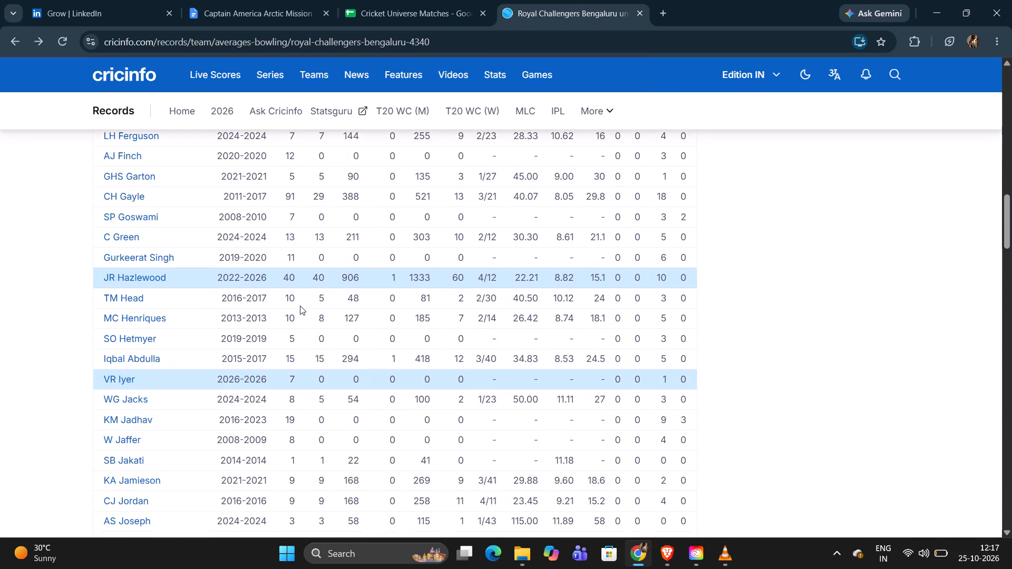
scroll(300, 306, down, 2)
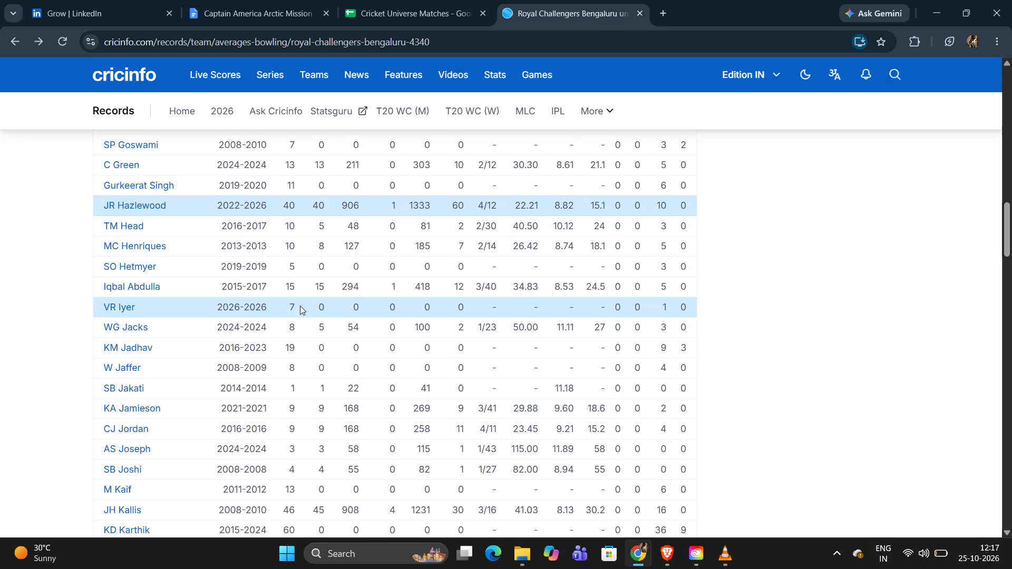
scroll(300, 306, down, 3)
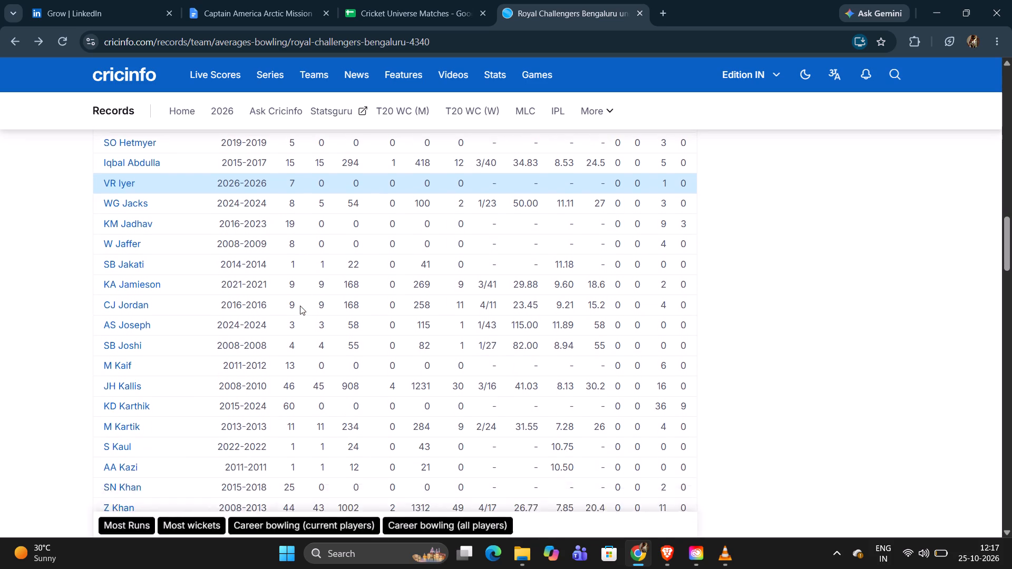
scroll(300, 306, down, 3)
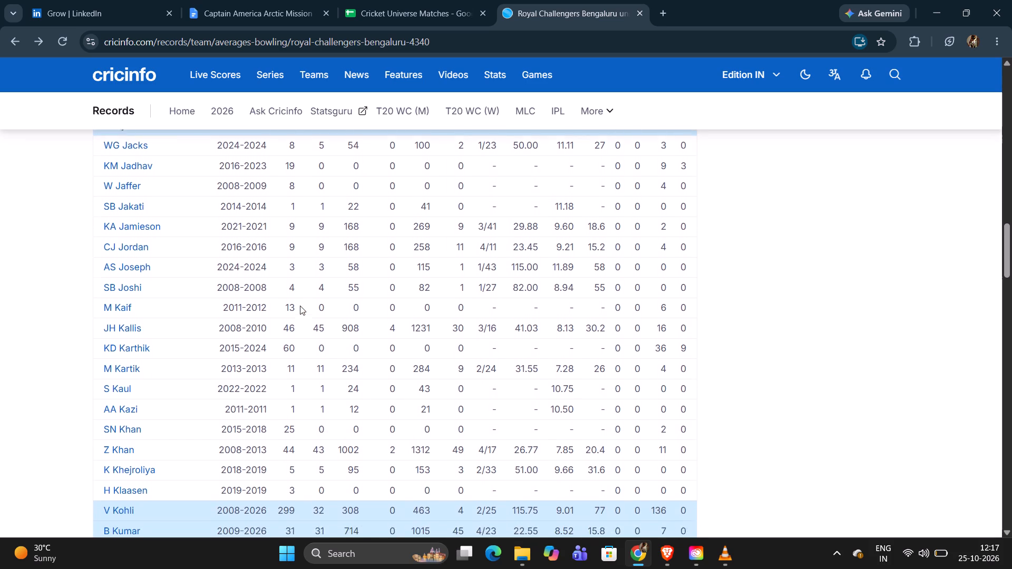
scroll(300, 306, down, 2)
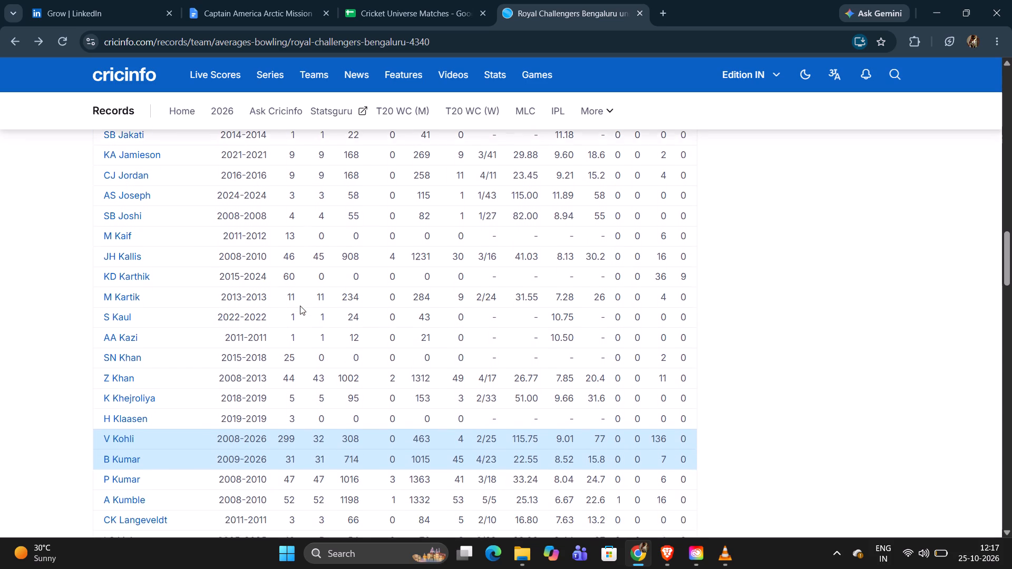
scroll(300, 306, down, 2)
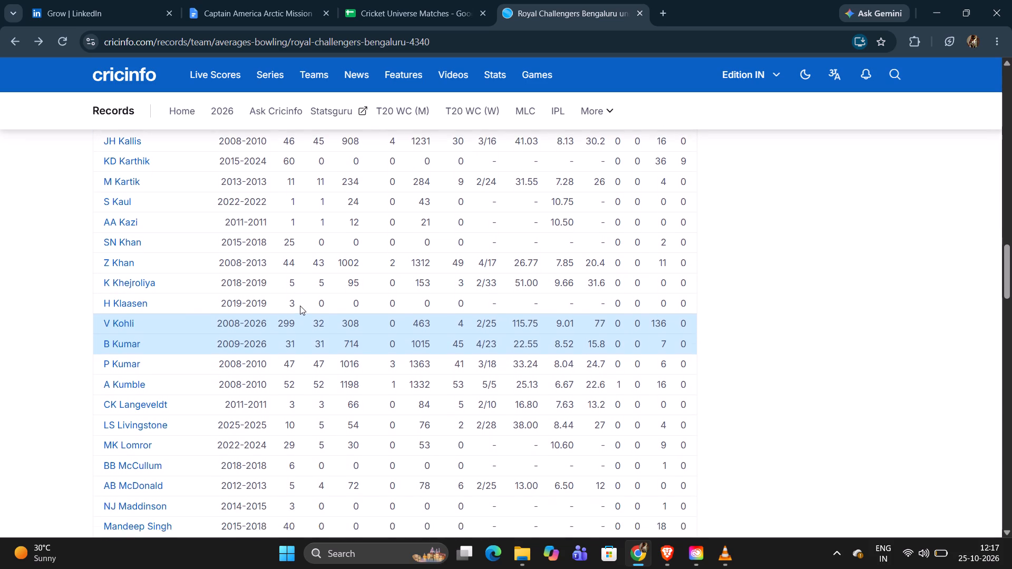
scroll(300, 306, down, 2)
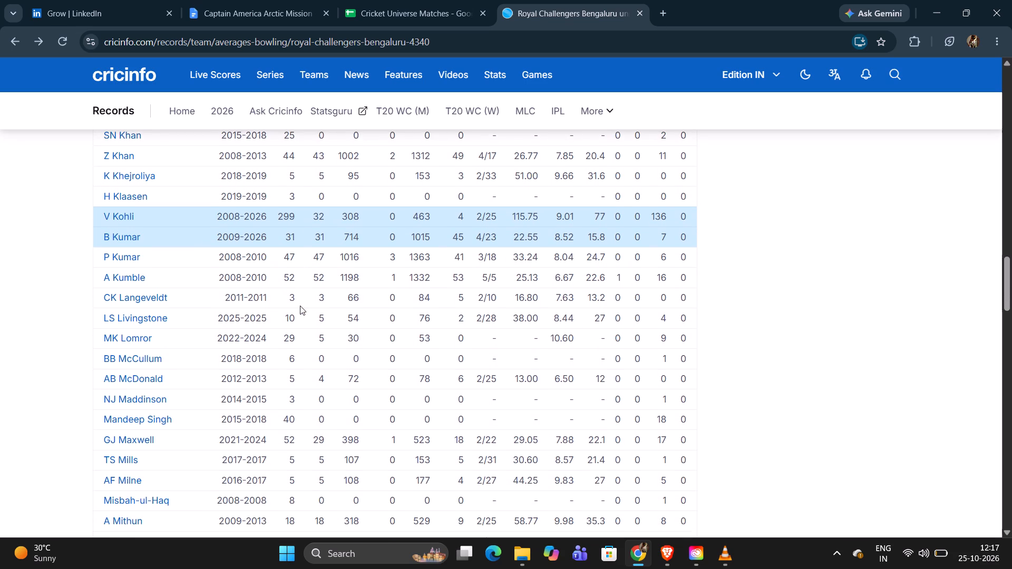
scroll(300, 306, down, 2)
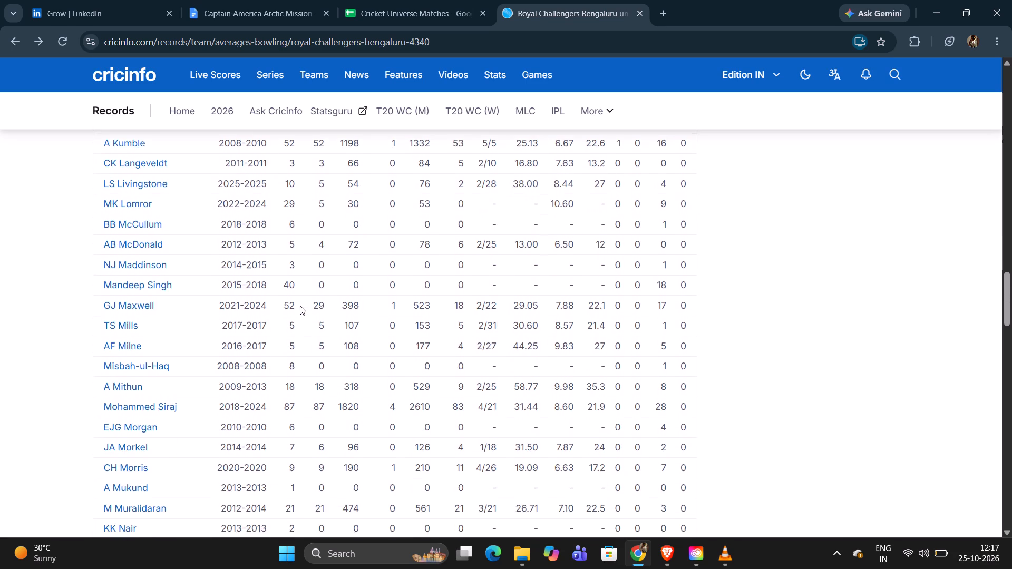
scroll(300, 306, down, 2)
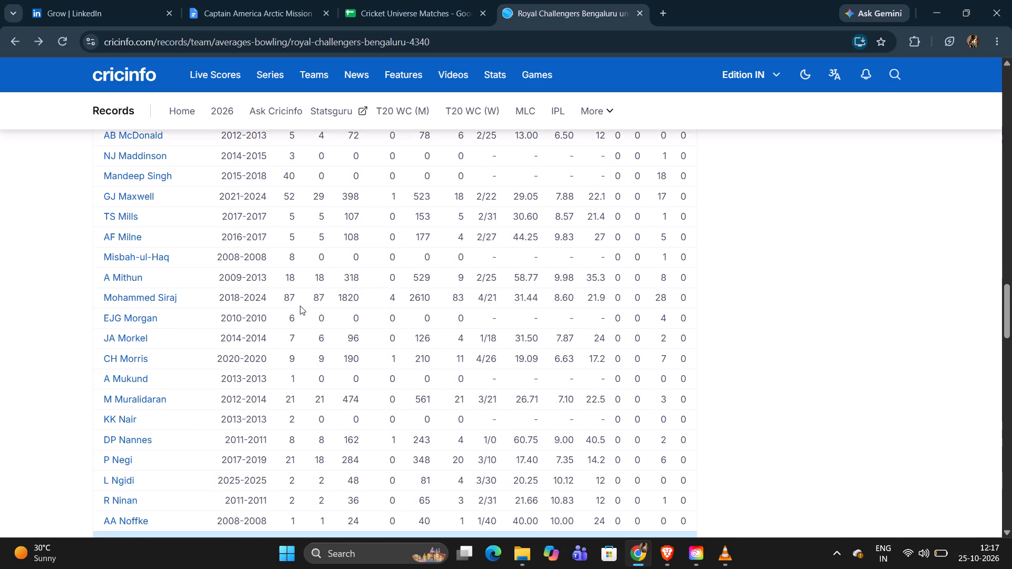
scroll(300, 306, down, 2)
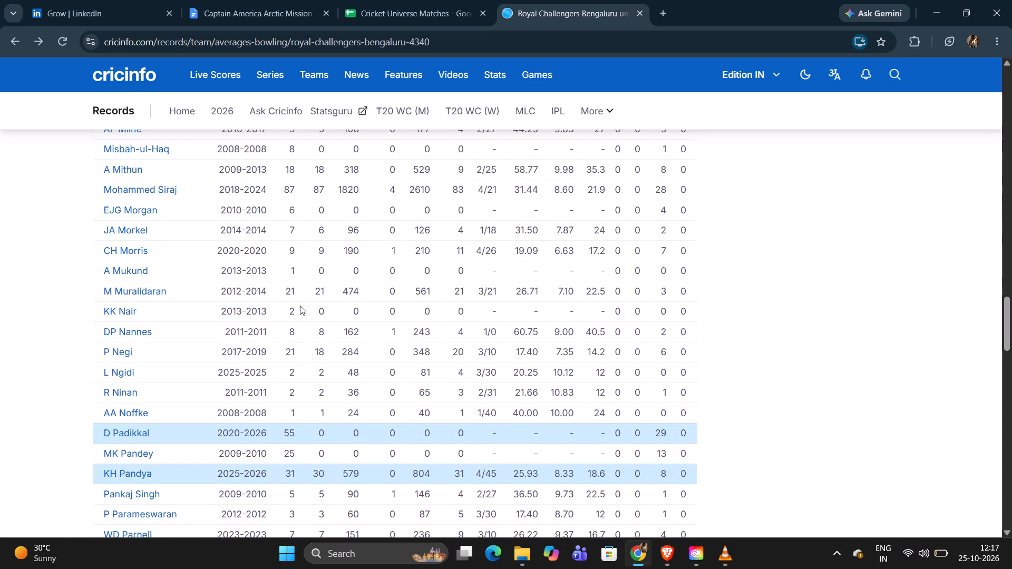
scroll(300, 306, down, 2)
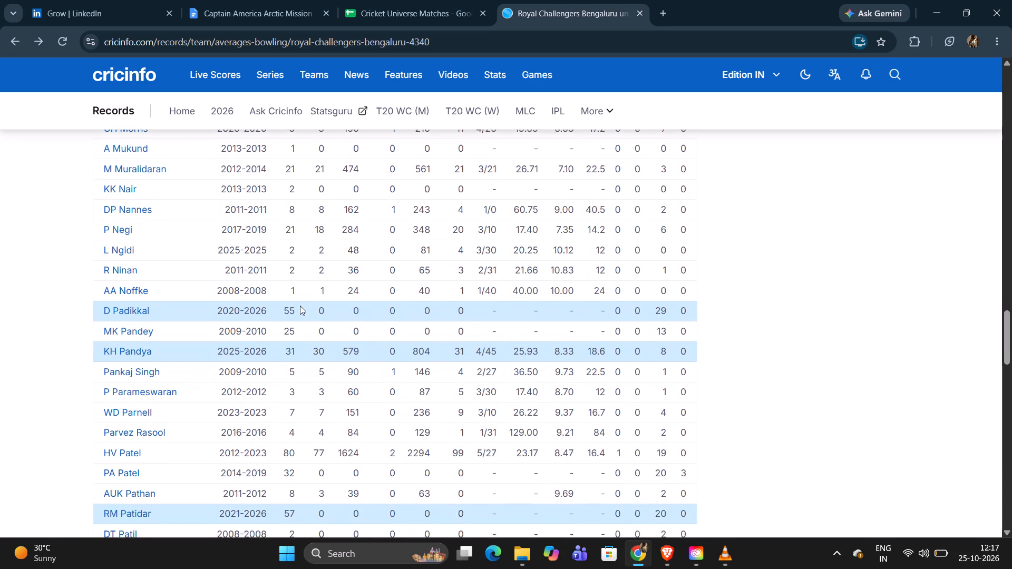
scroll(300, 306, down, 1)
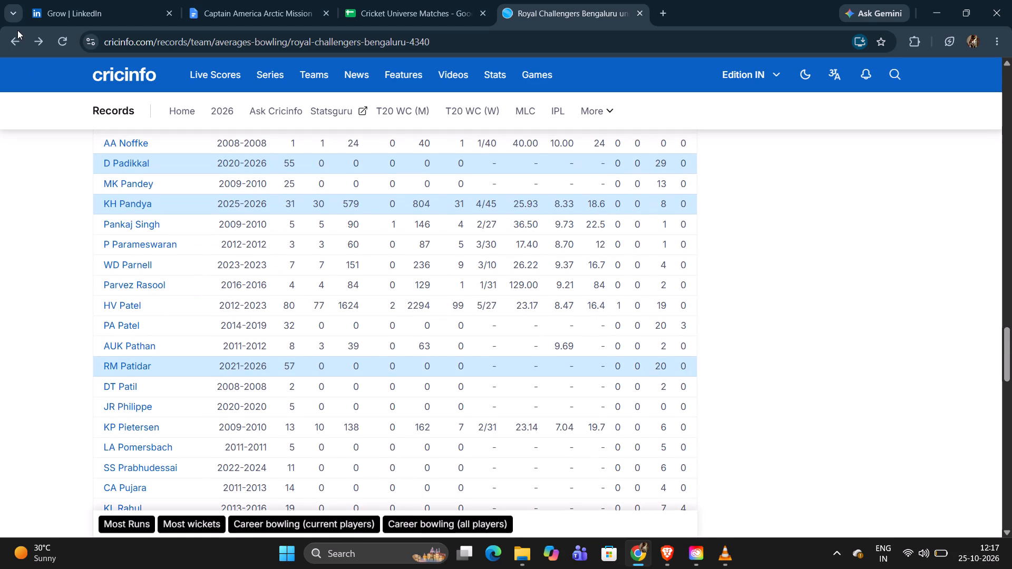
Reopen Royal Challengers Bengaluru's all-players career bowling averages on Cricinfo and examine the bowlers from PW Hasaranga down to RM Patidar.
click(13, 43)
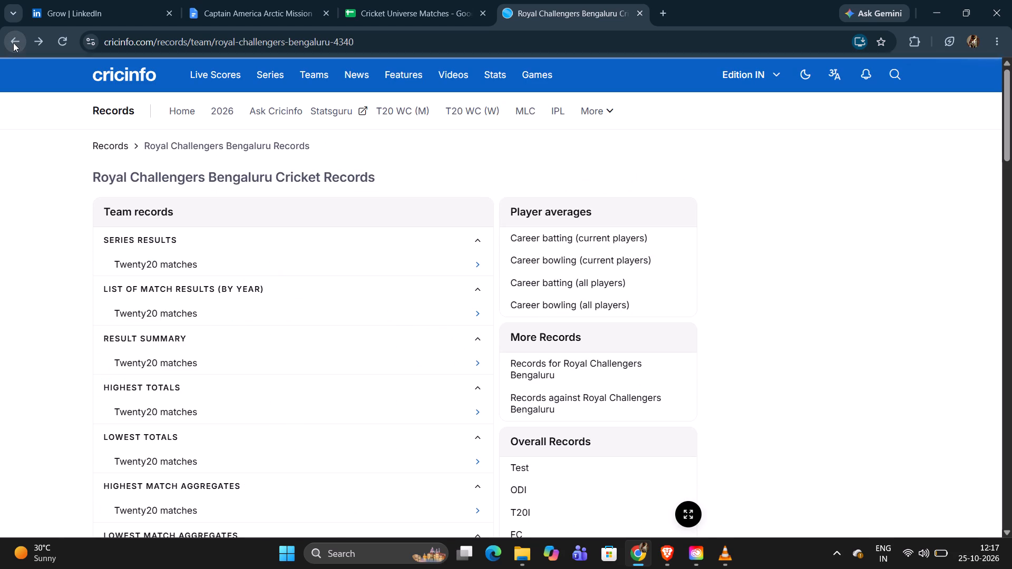
click(600, 307)
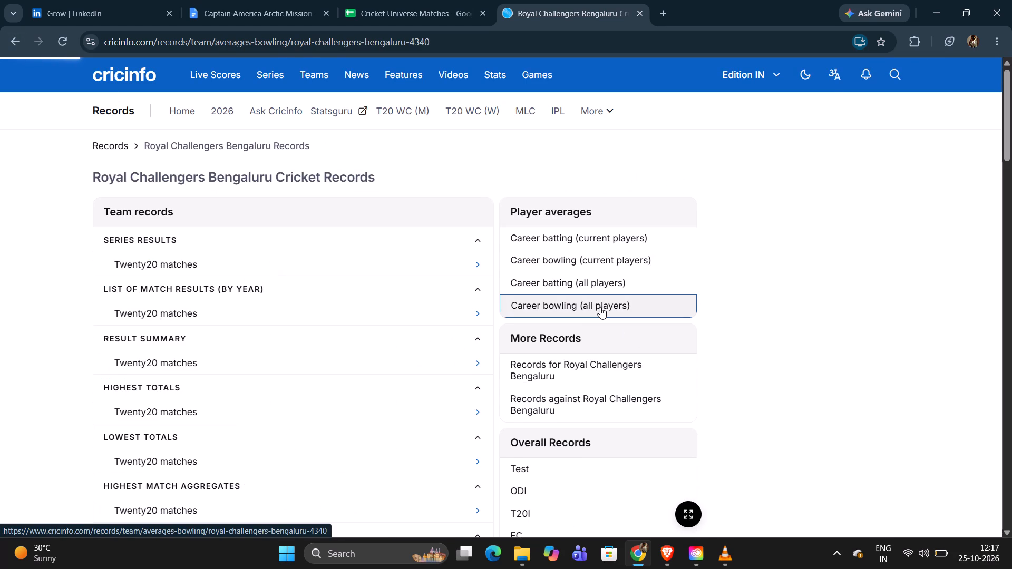
scroll(600, 307, down, 3)
scroll(600, 307, up, 1)
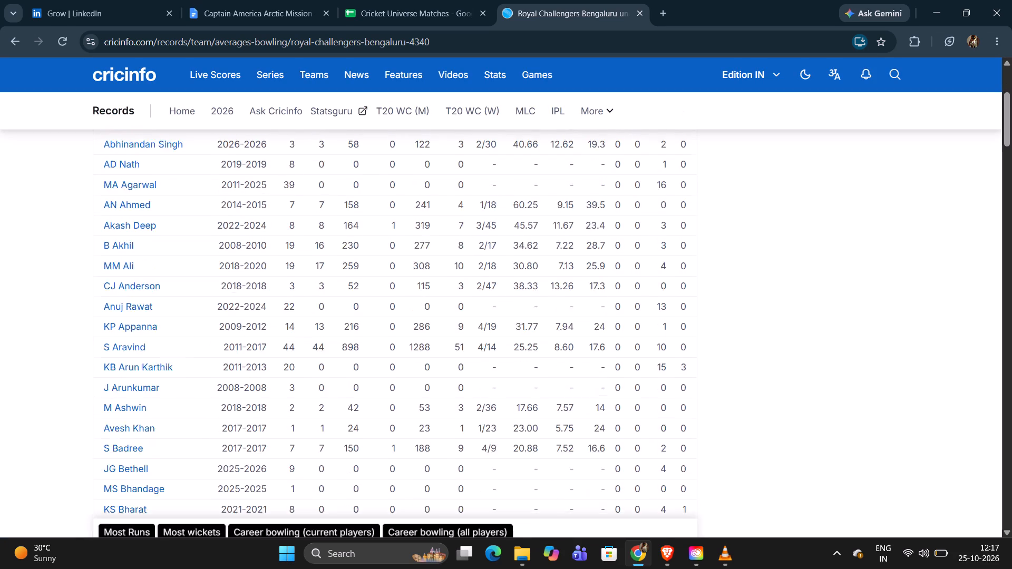
scroll(600, 307, up, 1)
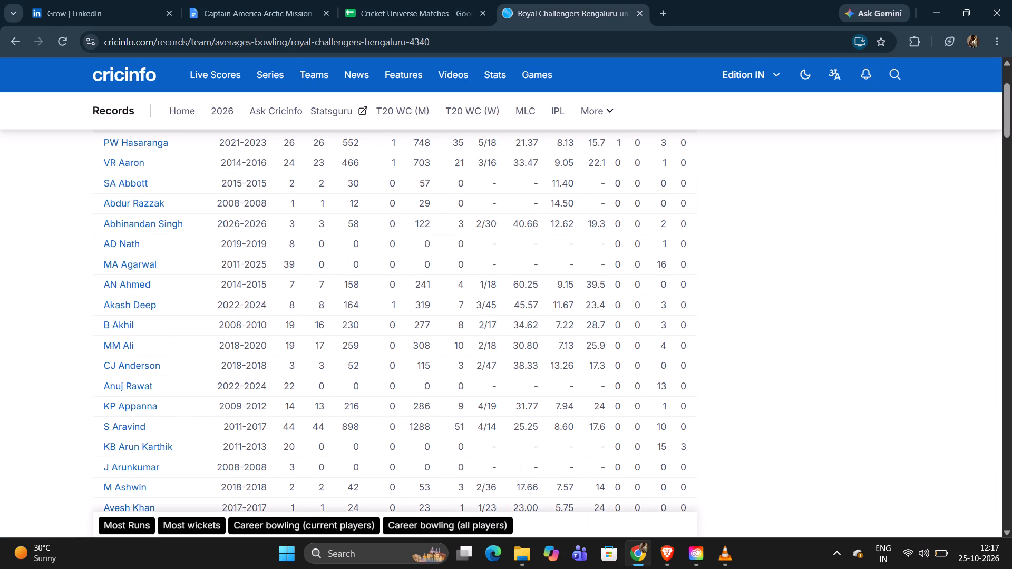
scroll(600, 307, down, 15)
scroll(600, 307, up, 2)
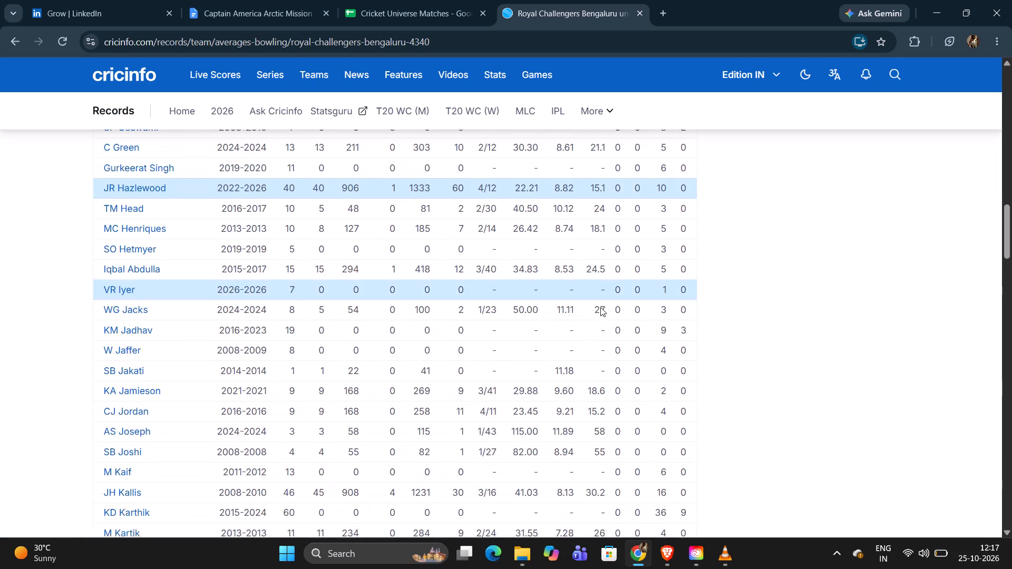
scroll(600, 307, down, 4)
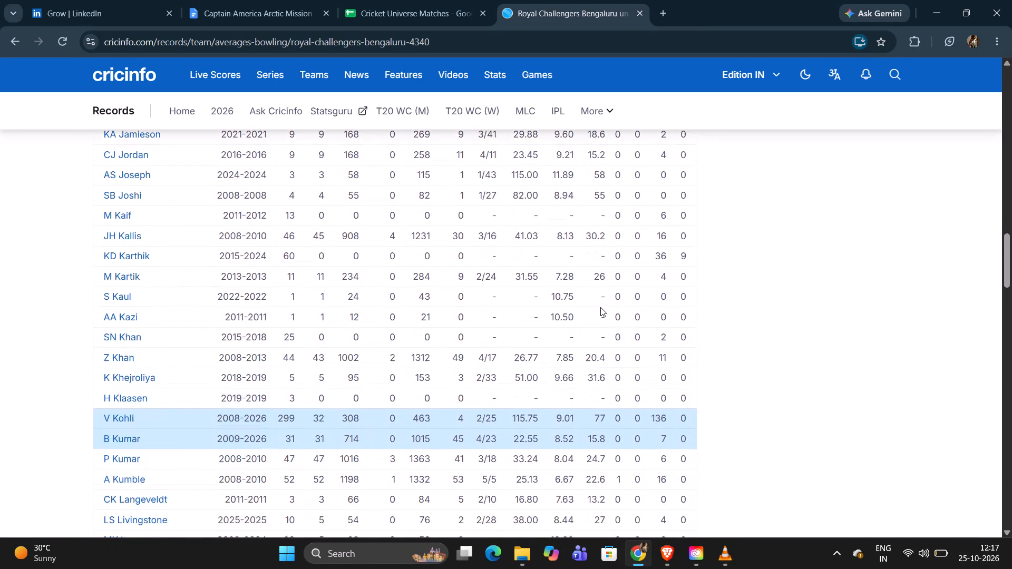
scroll(600, 307, down, 4)
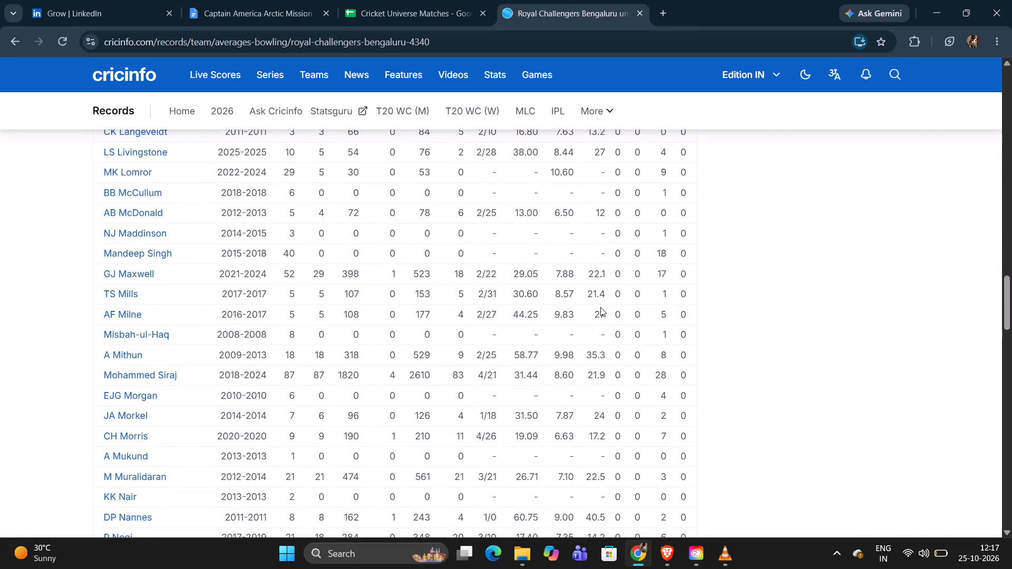
scroll(600, 307, down, 4)
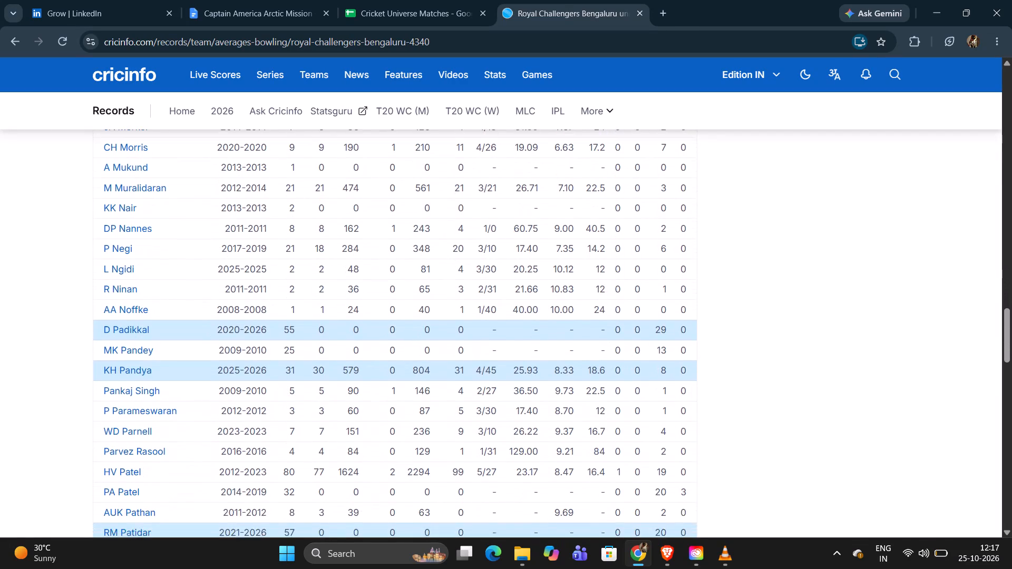
Examine the rest of Royal Challengers Bengaluru's bowling averages, from KP Pietersen down to VH Zol, for the next squad bowler.
scroll(600, 307, down, 6)
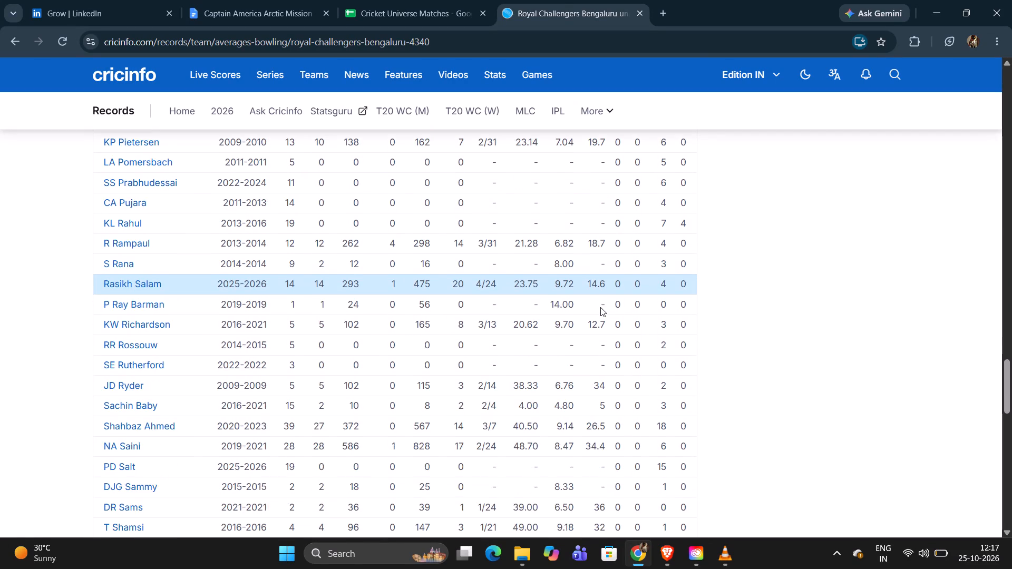
scroll(600, 307, down, 3)
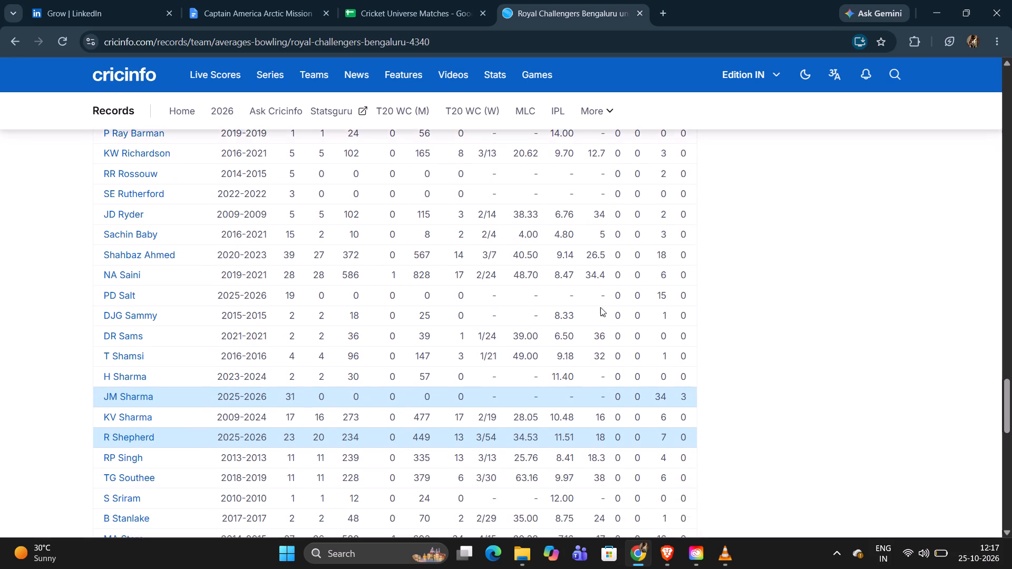
scroll(600, 307, down, 4)
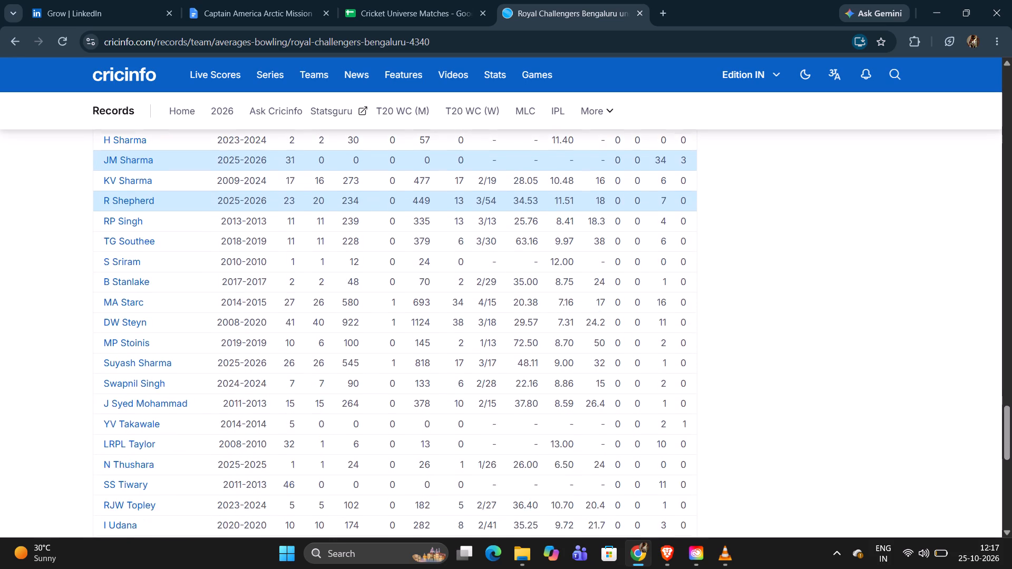
scroll(600, 307, down, 4)
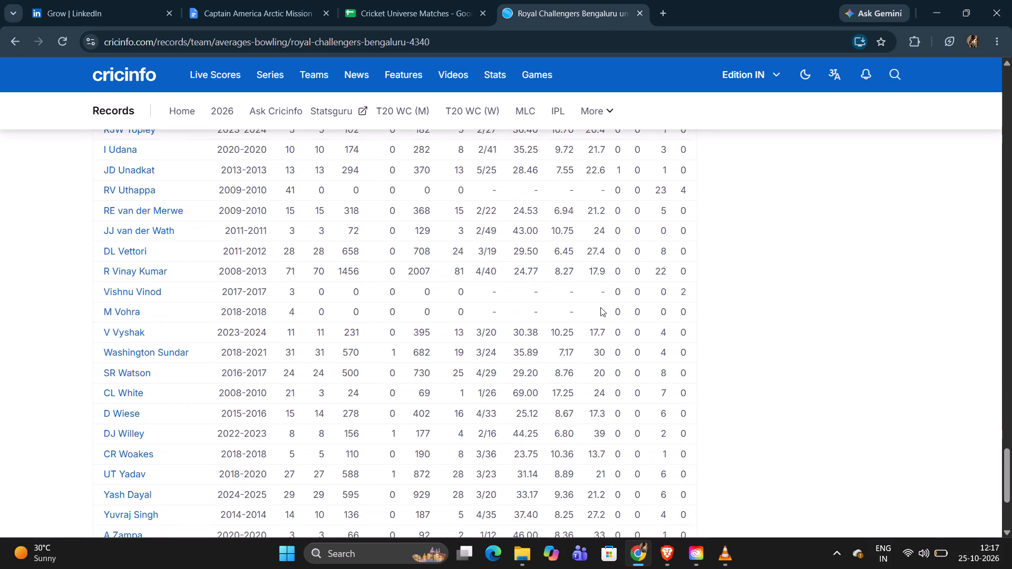
scroll(600, 307, down, 1)
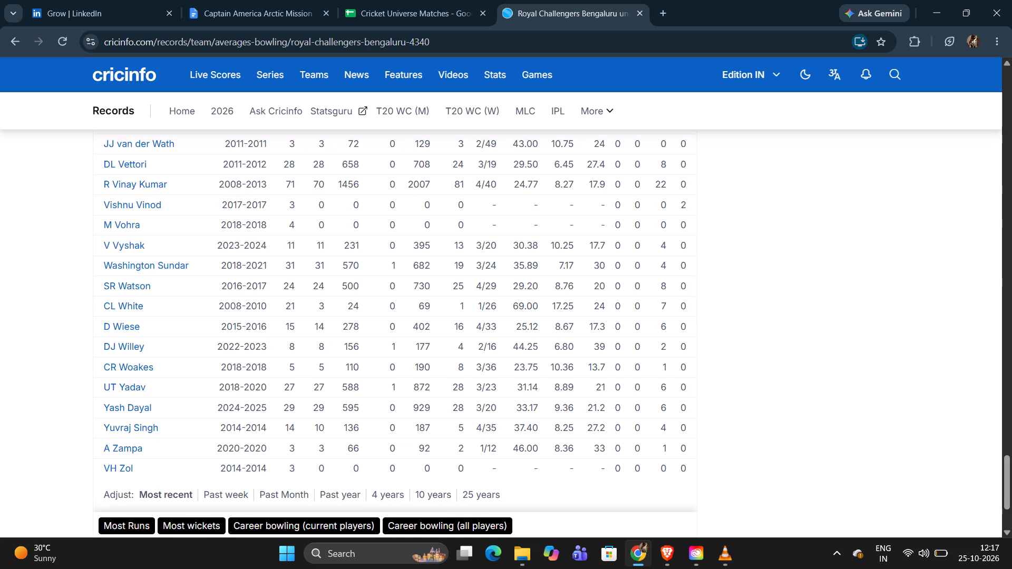
scroll(600, 307, up, 1)
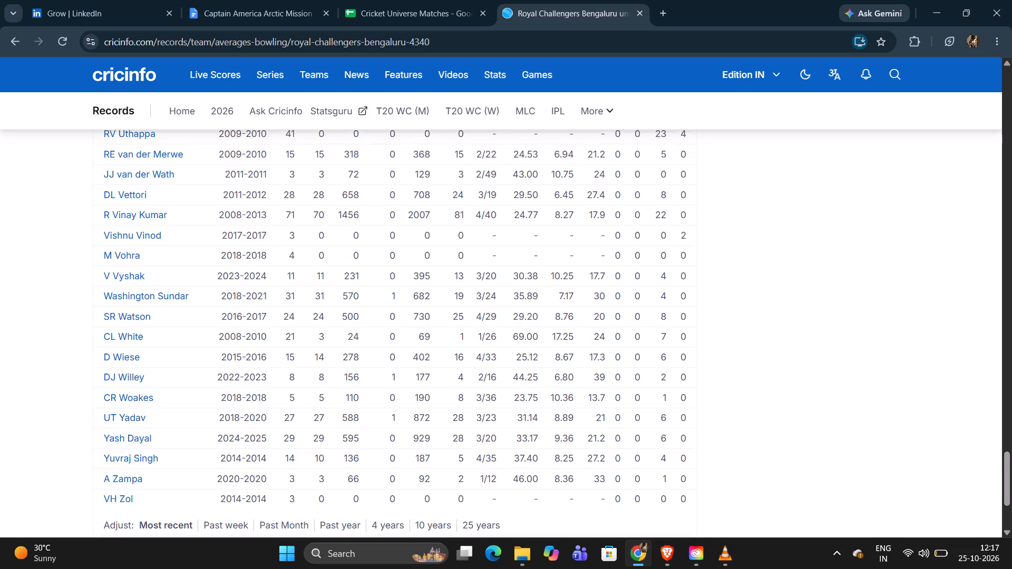
scroll(600, 307, up, 1)
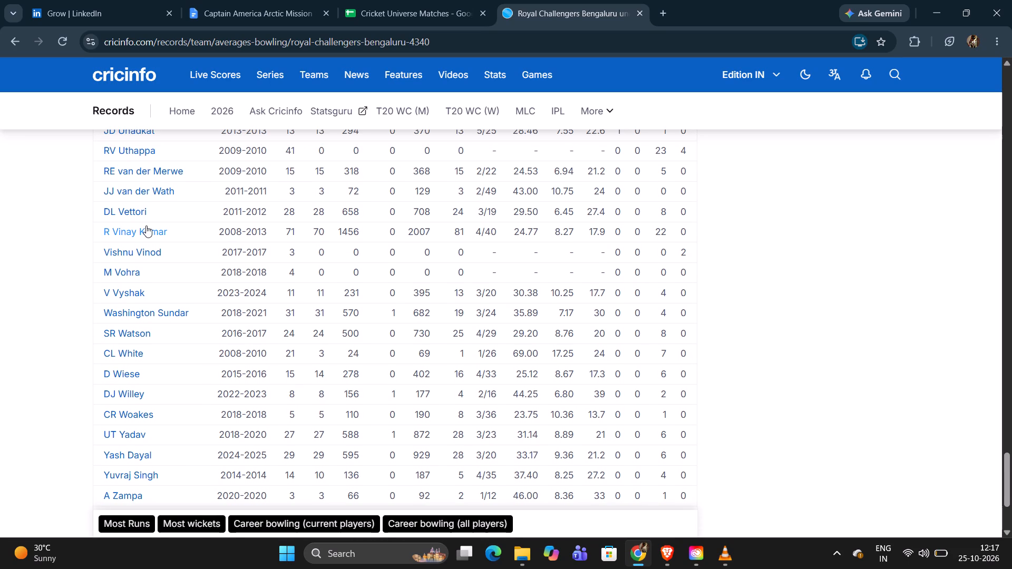
In the Cricket Universe Matches spreadsheet, enter "Mohammed Siraj" in B267 under Royal Challengers Bengaluru.
click(424, 1)
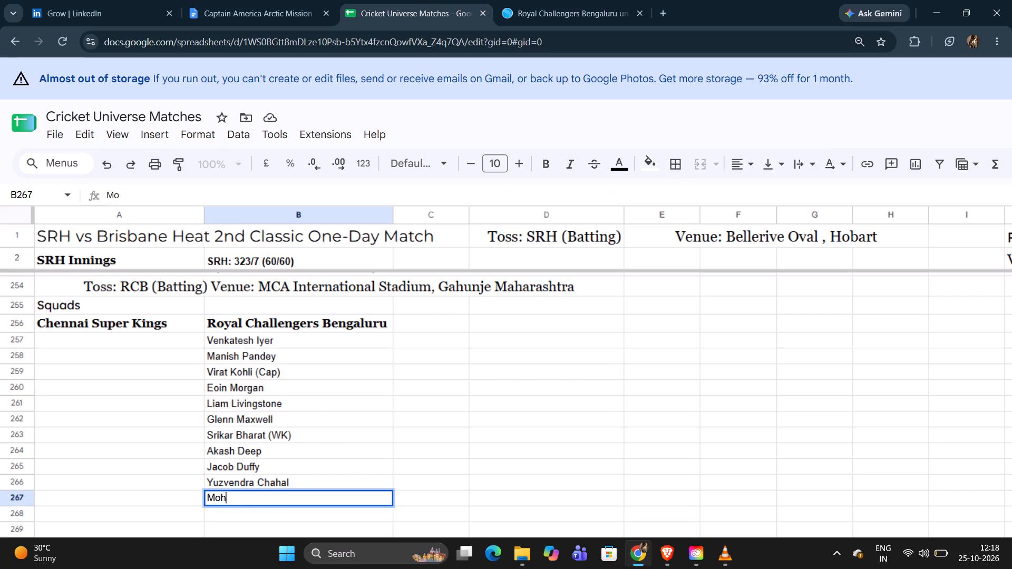
key(s)
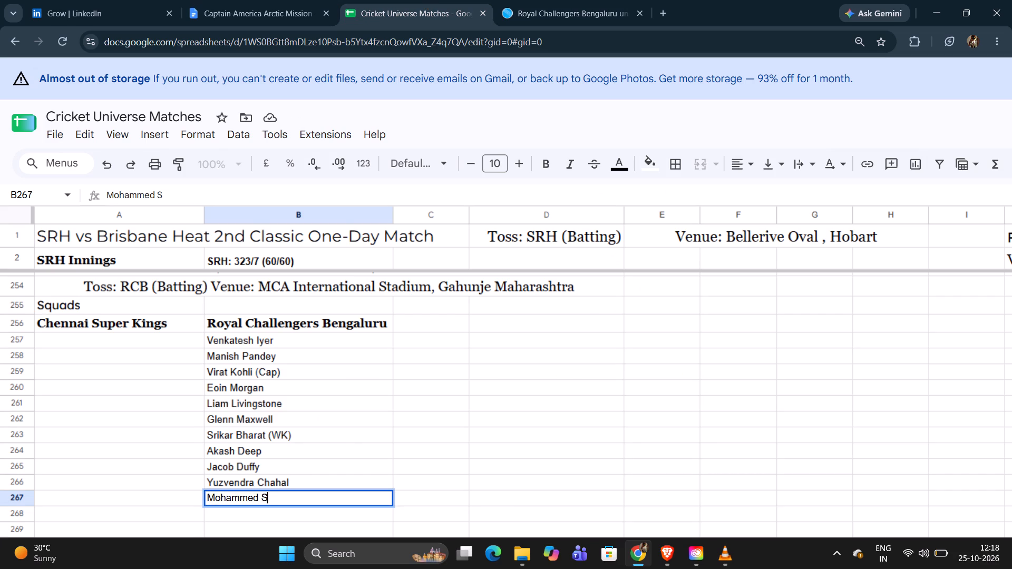
key(Down)
scroll(580, 240, down, 1)
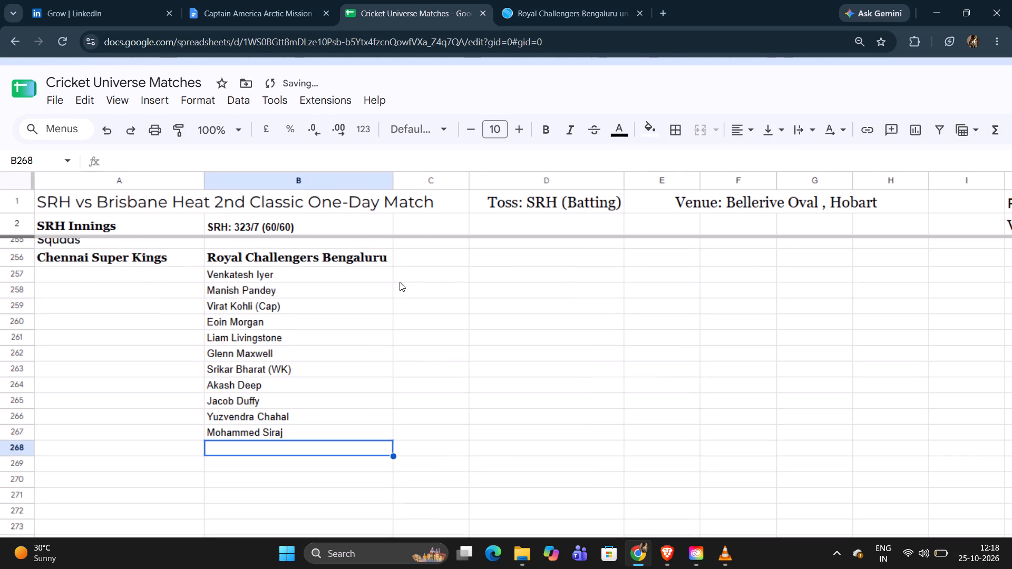
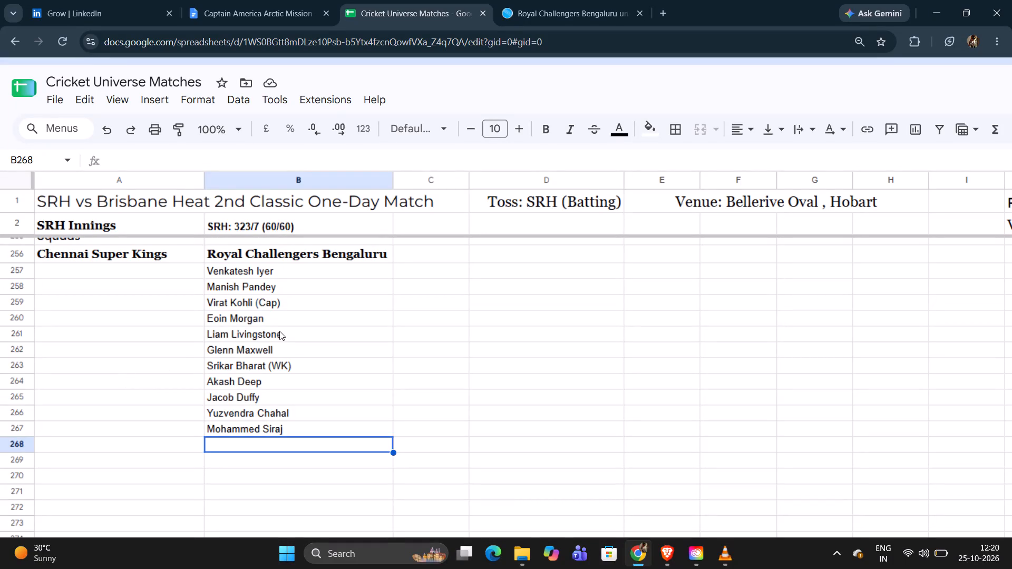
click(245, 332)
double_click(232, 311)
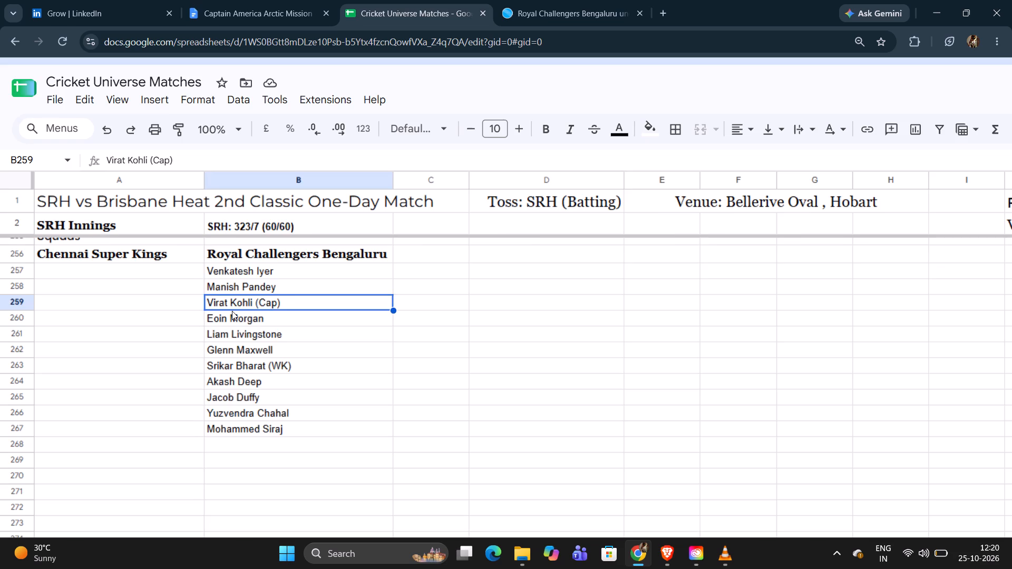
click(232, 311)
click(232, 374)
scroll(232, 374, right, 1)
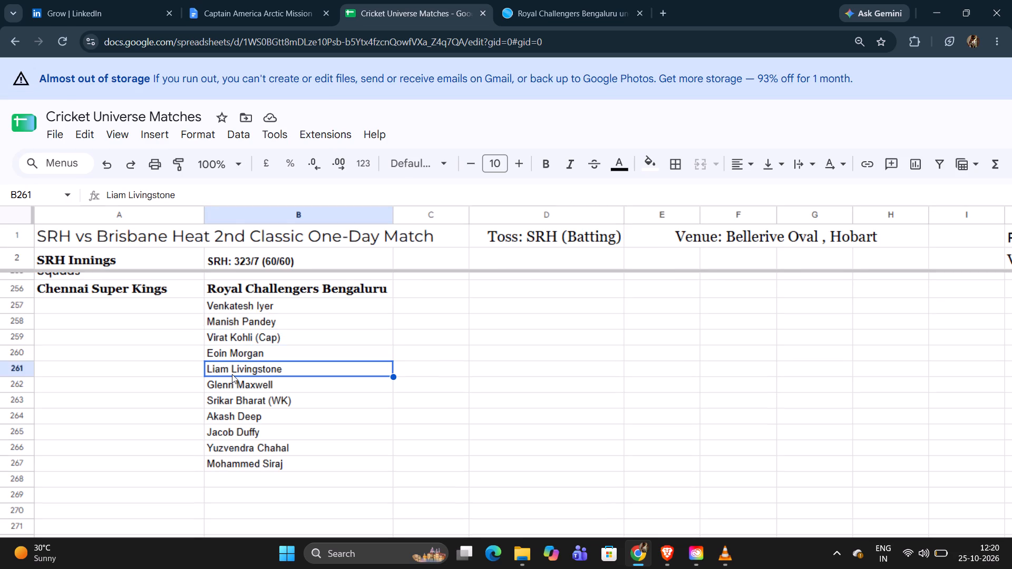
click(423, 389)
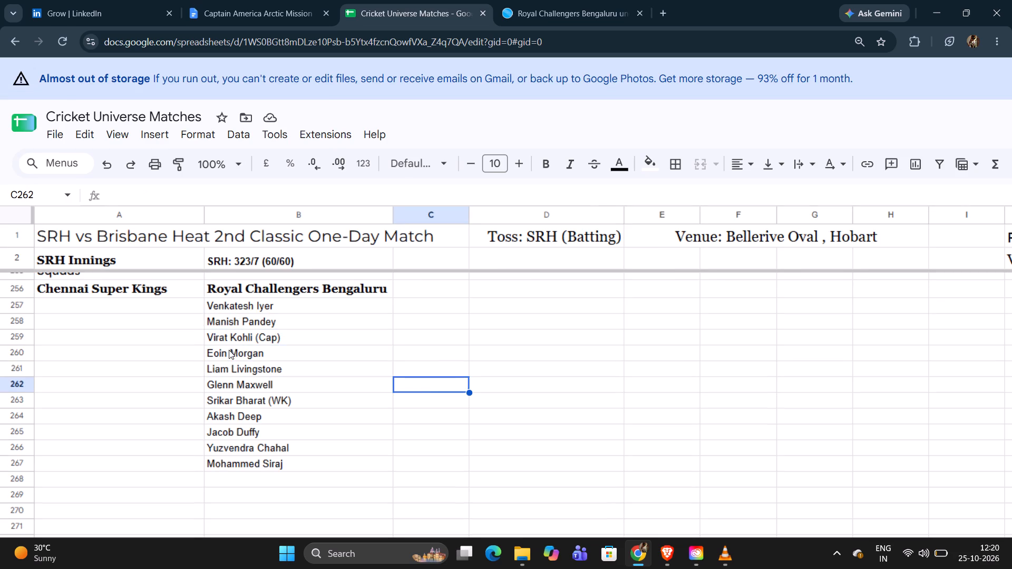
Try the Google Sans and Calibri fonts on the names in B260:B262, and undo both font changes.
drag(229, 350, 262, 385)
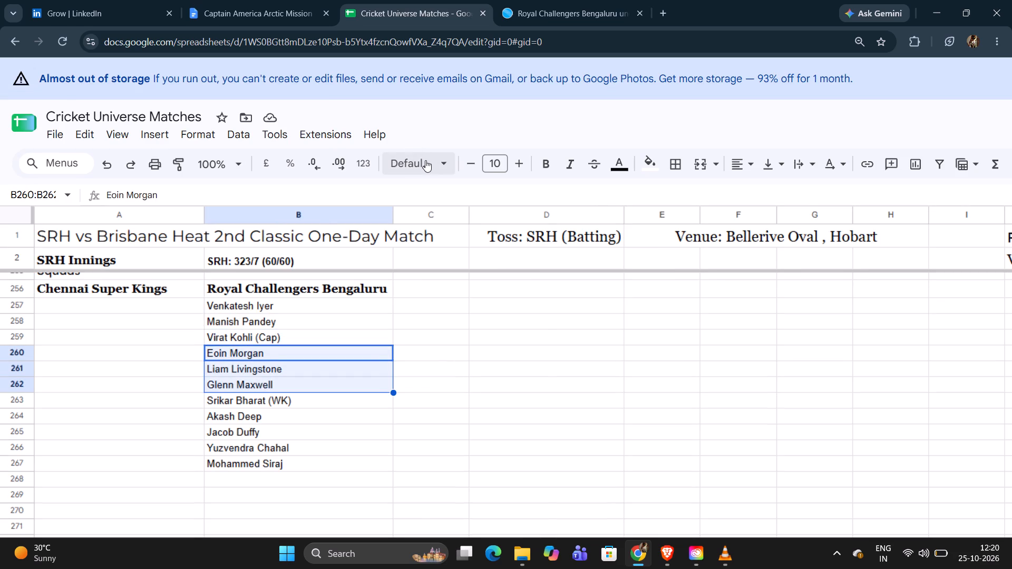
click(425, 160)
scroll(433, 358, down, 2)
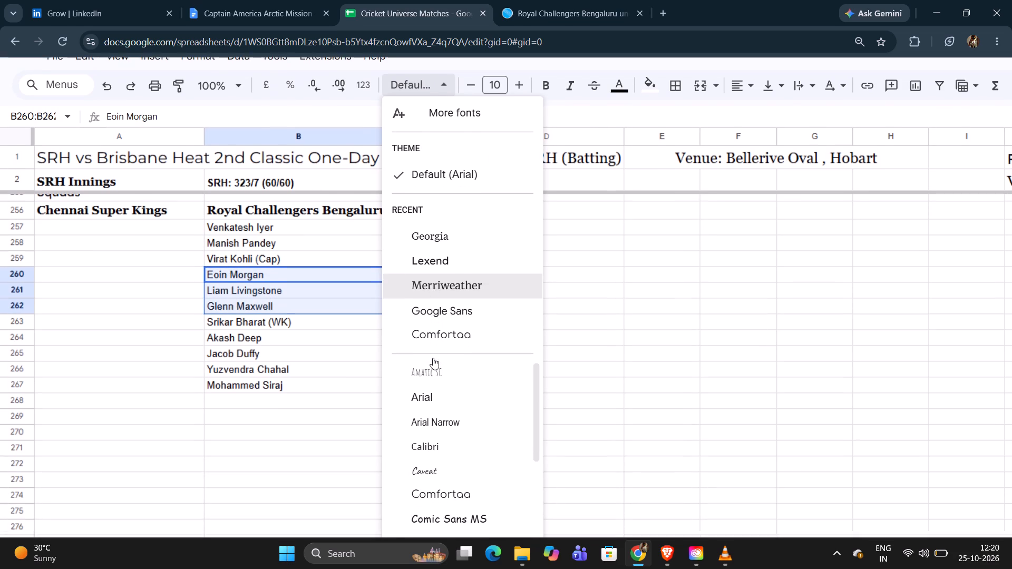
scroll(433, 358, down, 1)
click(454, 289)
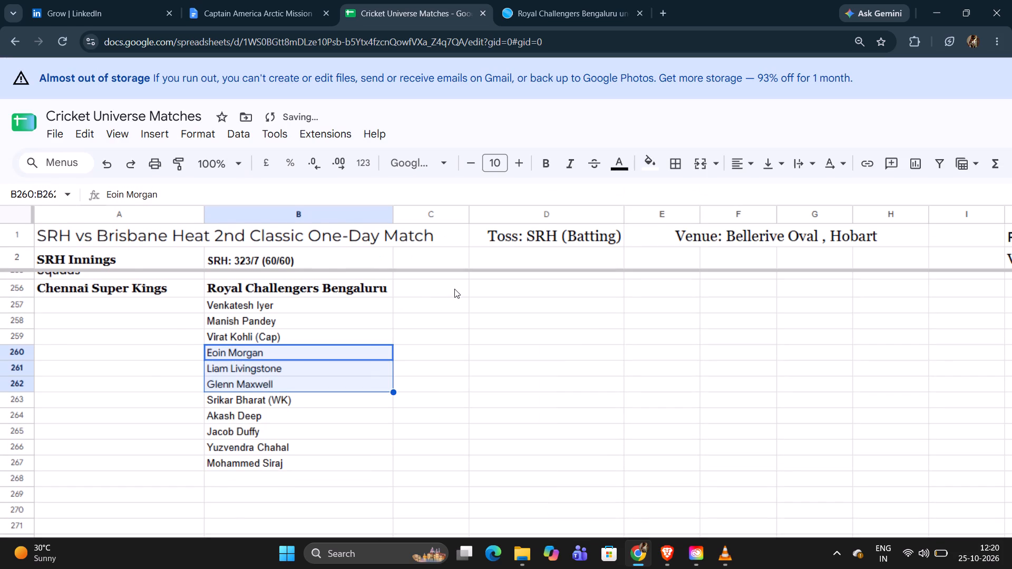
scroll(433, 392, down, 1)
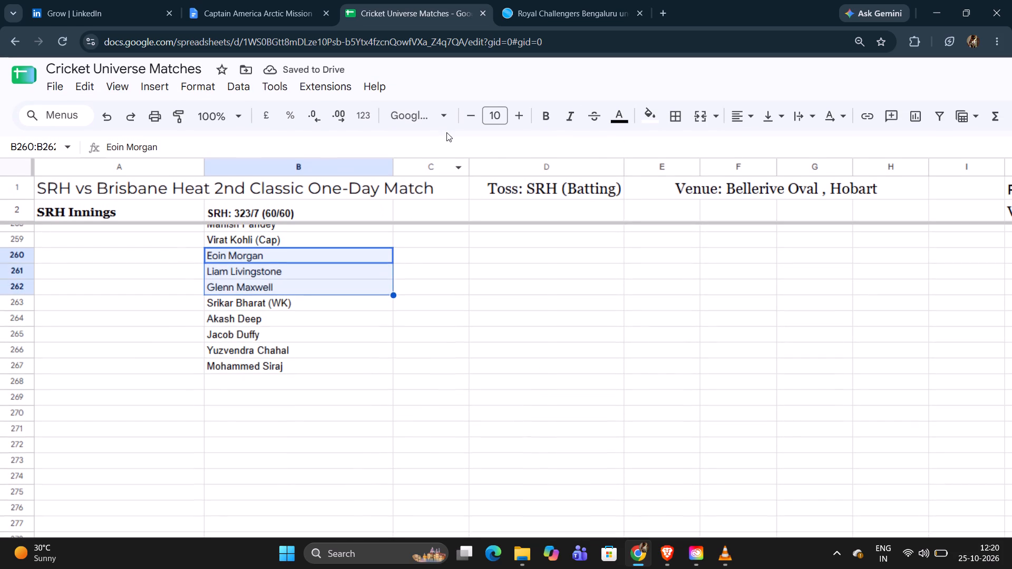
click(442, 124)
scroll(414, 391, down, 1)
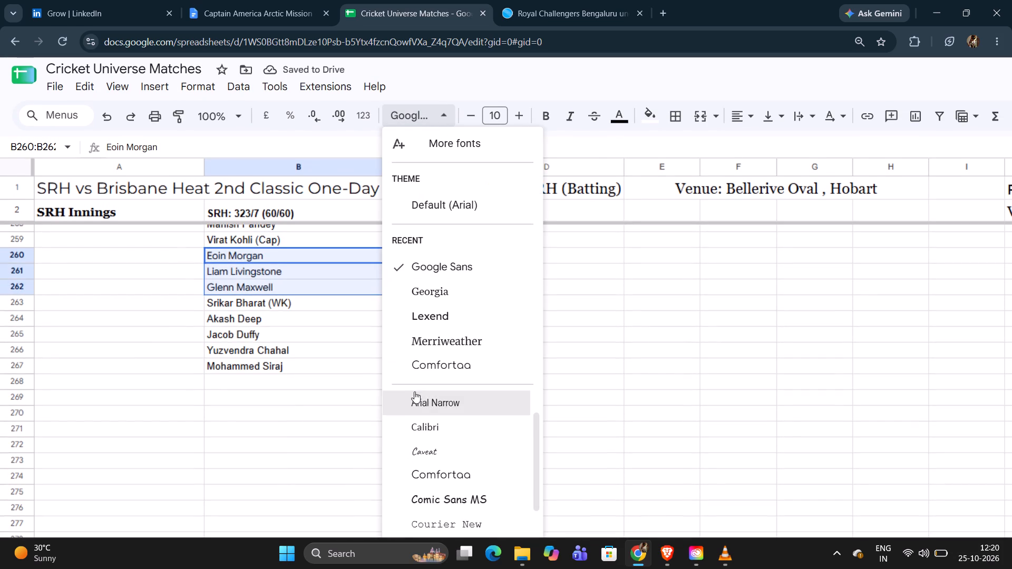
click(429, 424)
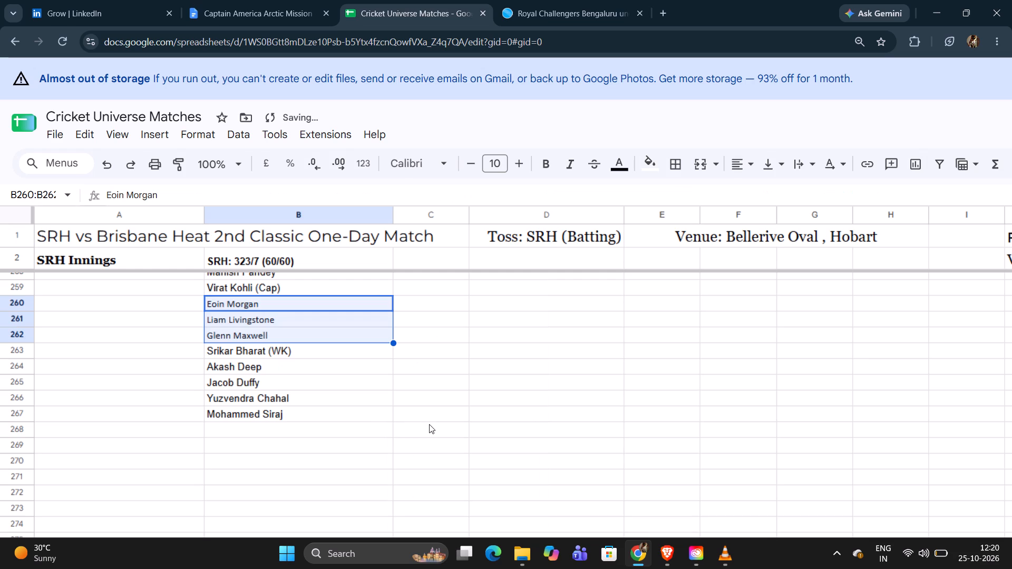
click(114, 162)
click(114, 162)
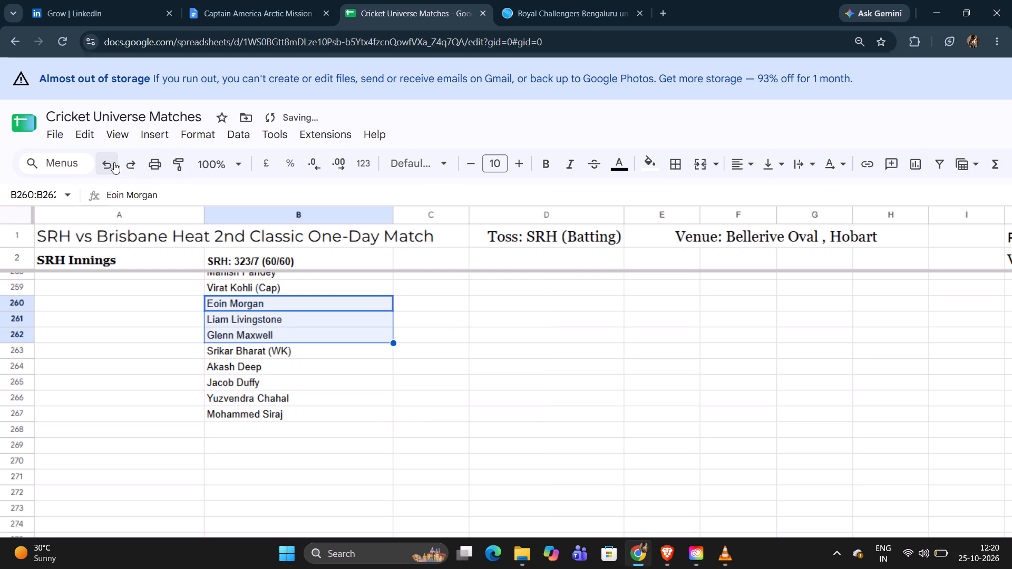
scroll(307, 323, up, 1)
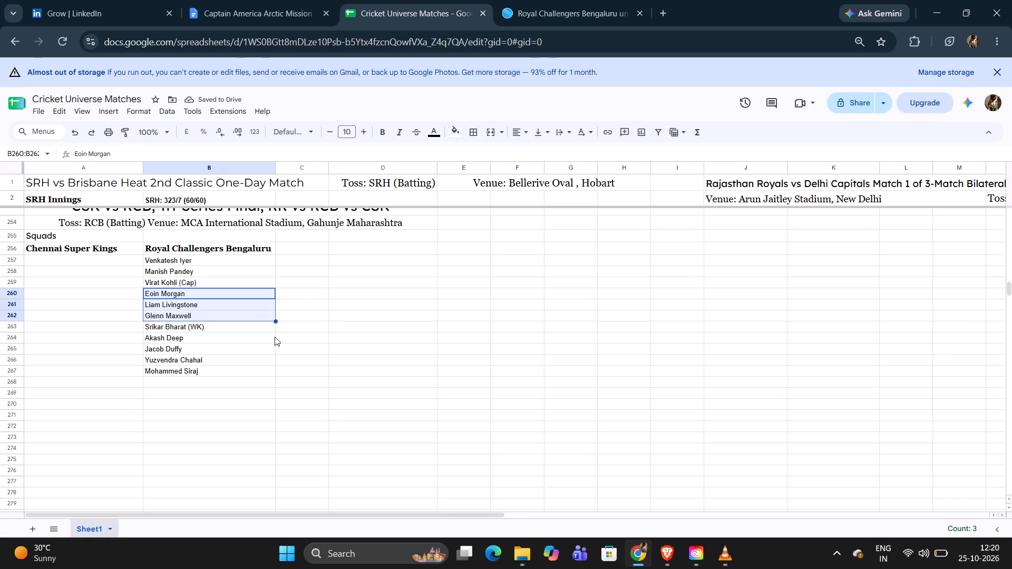
Centre-align the Royal Challengers Bengaluru squad cells B257:B268 horizontally.
click(187, 380)
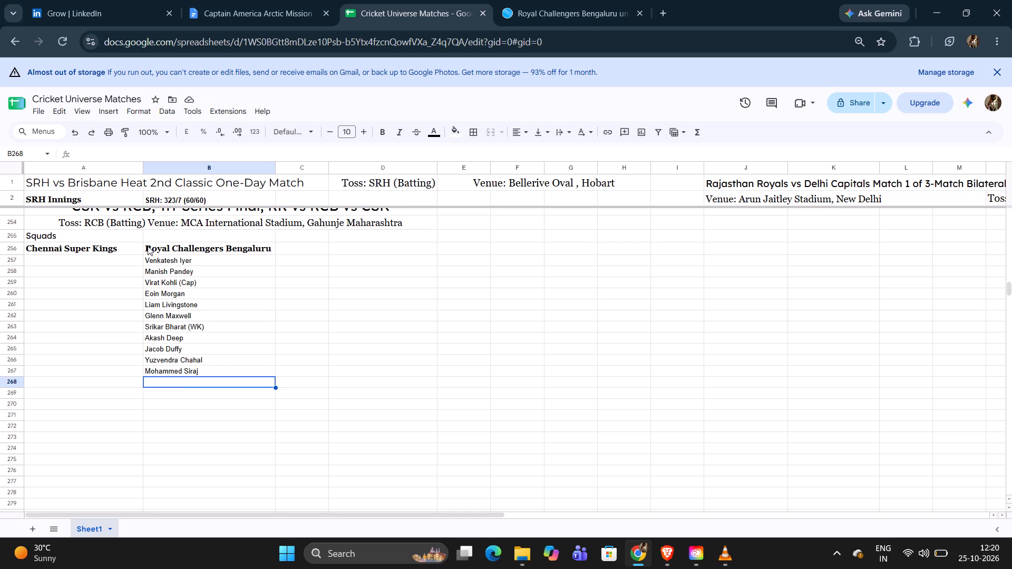
drag(152, 257, 222, 379)
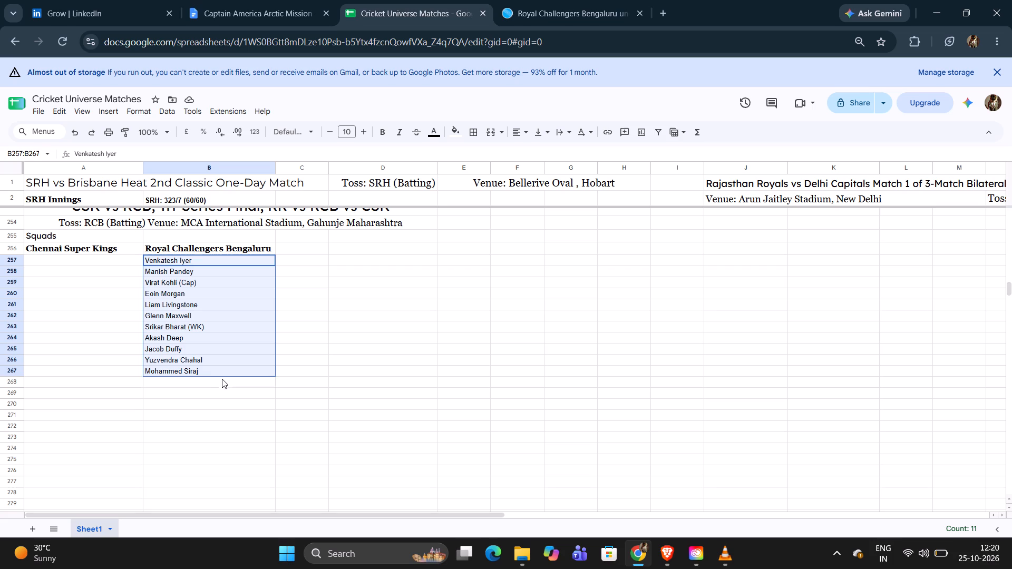
drag(222, 379, 222, 382)
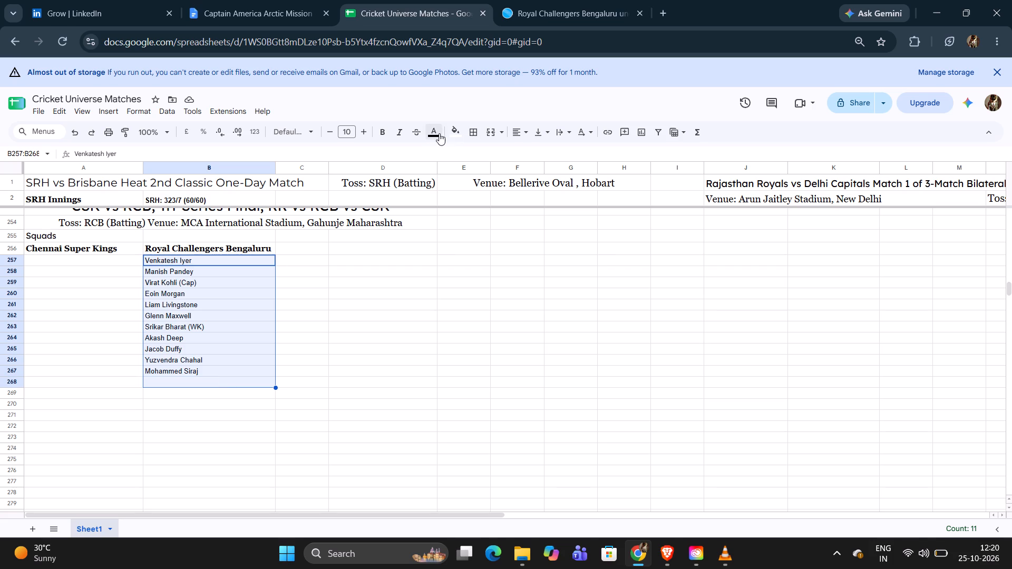
click(517, 133)
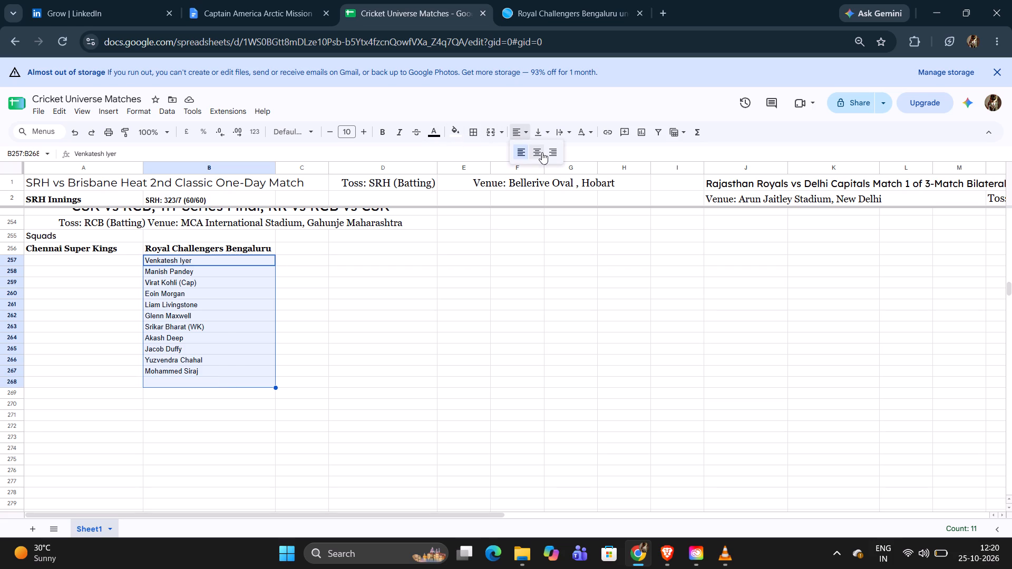
click(542, 152)
click(280, 293)
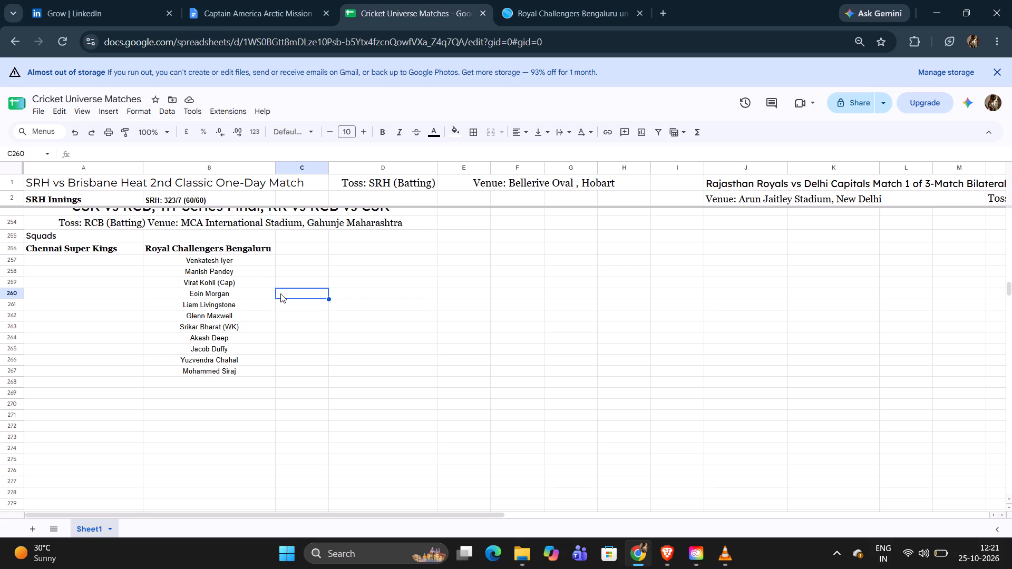
scroll(280, 293, right, 1)
Centre-align the "Royal Challengers Bengaluru" heading in B256.
click(167, 245)
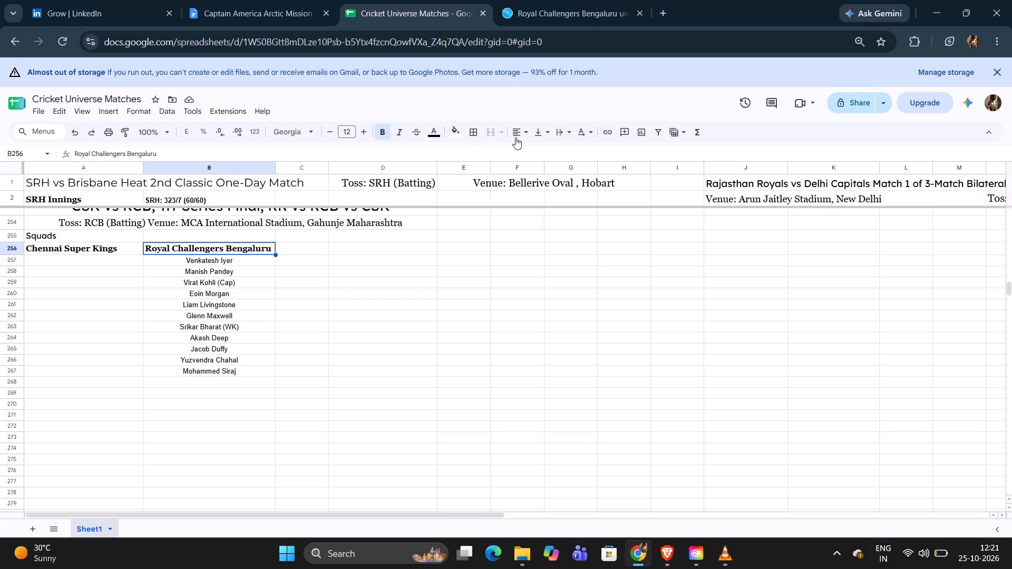
drag(515, 138, 529, 151)
click(529, 151)
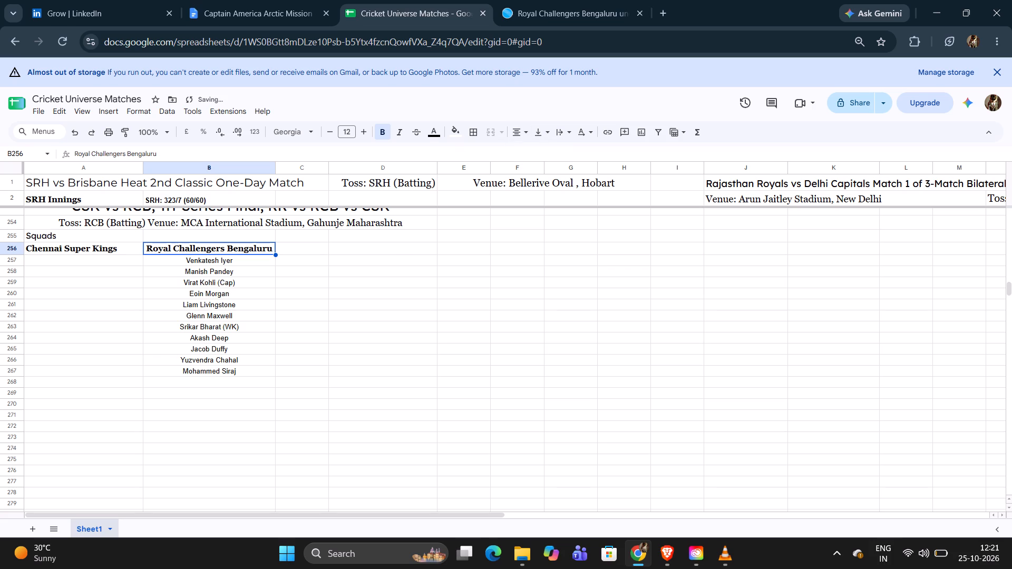
On Cricinfo, examine Royal Challengers Bengaluru's bowling averages from VH Zol back up to PD Salt, and open KV Sharma's player profile.
click(212, 355)
click(201, 387)
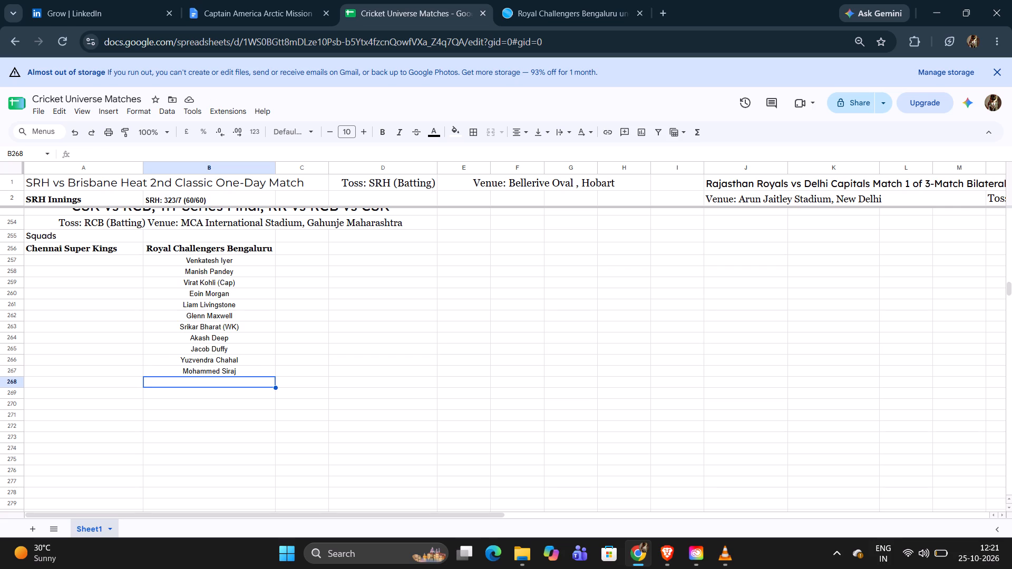
click(201, 387)
click(546, 0)
scroll(211, 352, down, 1)
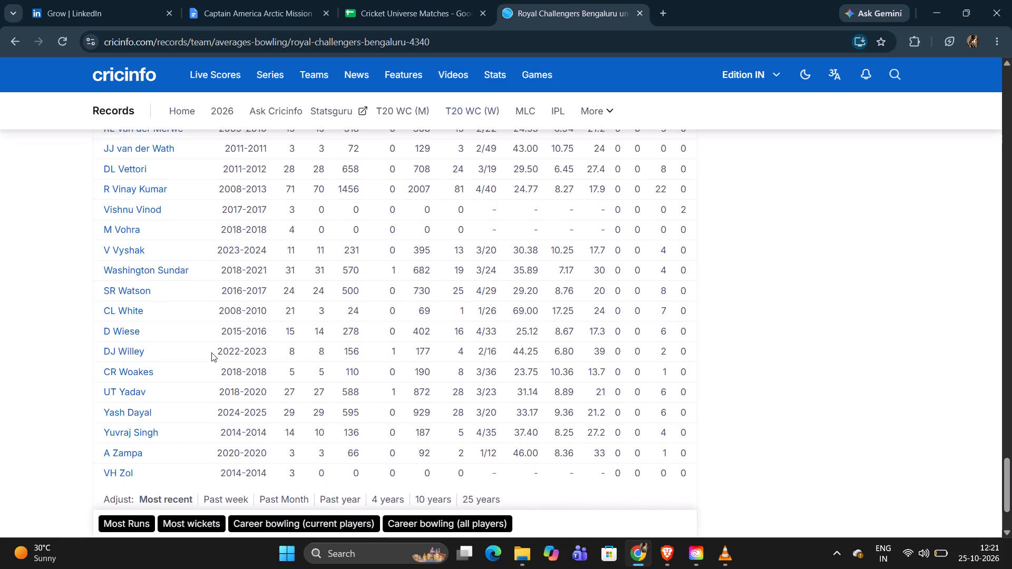
scroll(211, 352, down, 1)
scroll(211, 352, up, 2)
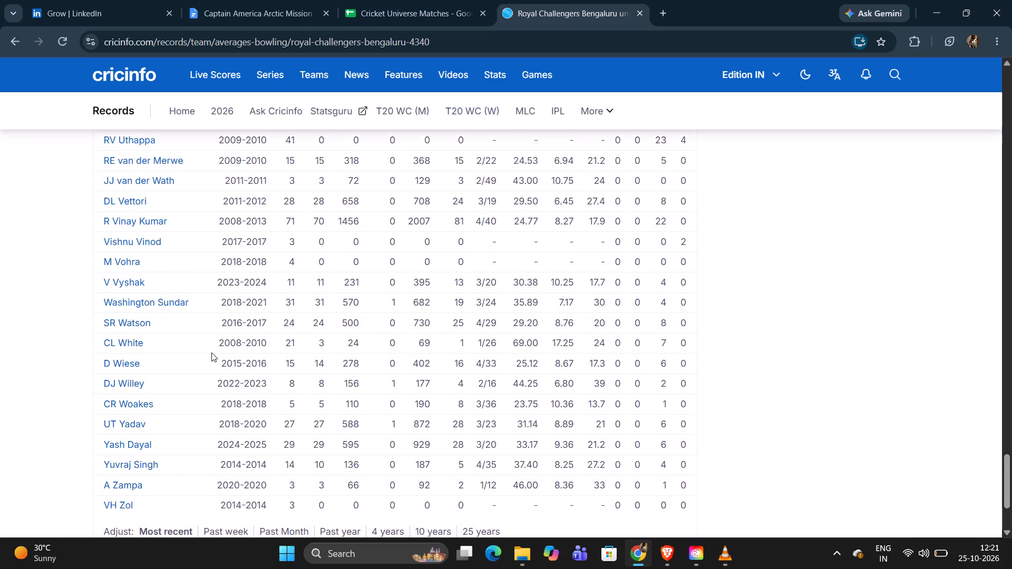
scroll(211, 352, up, 3)
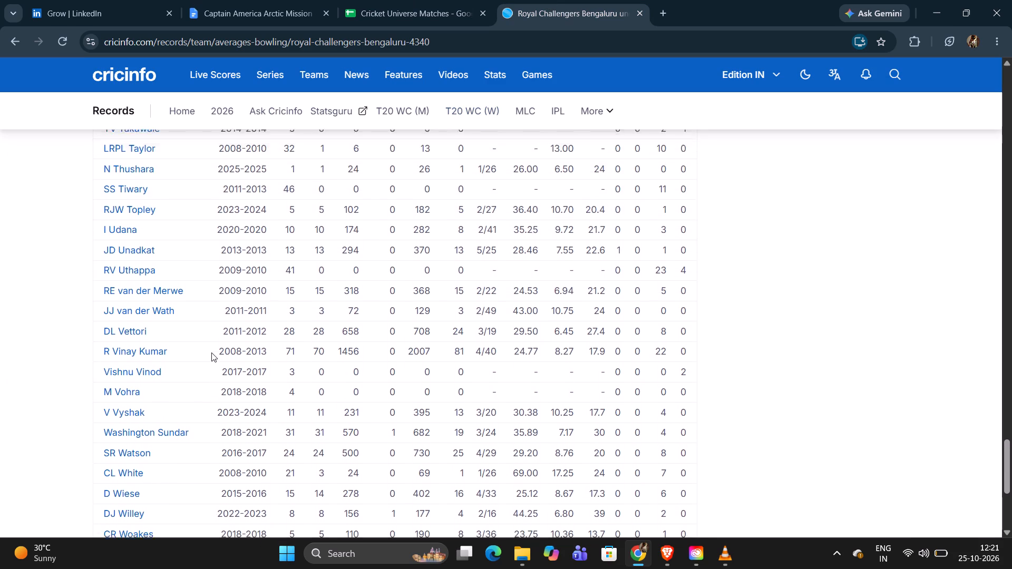
scroll(211, 352, up, 3)
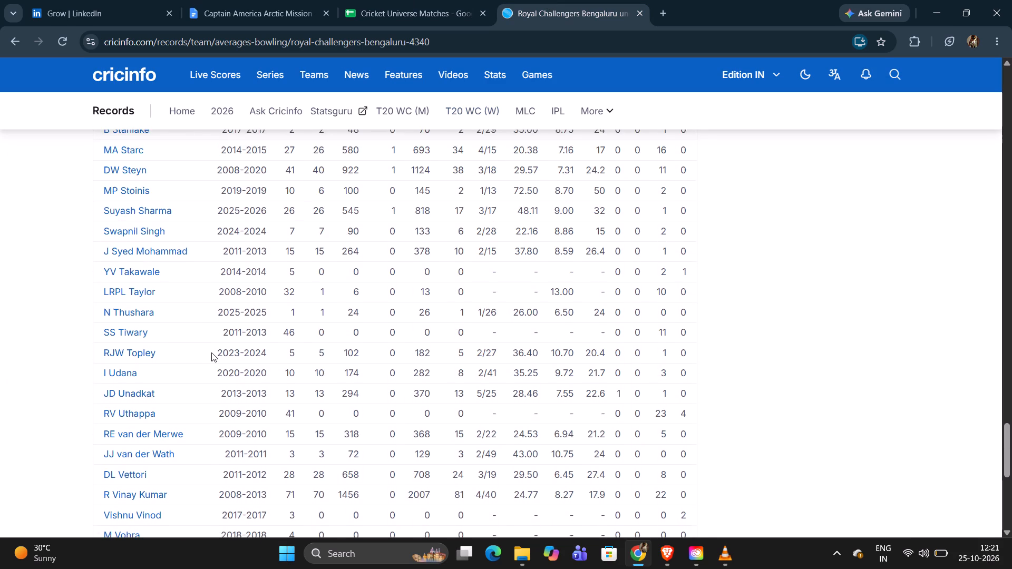
scroll(211, 352, up, 2)
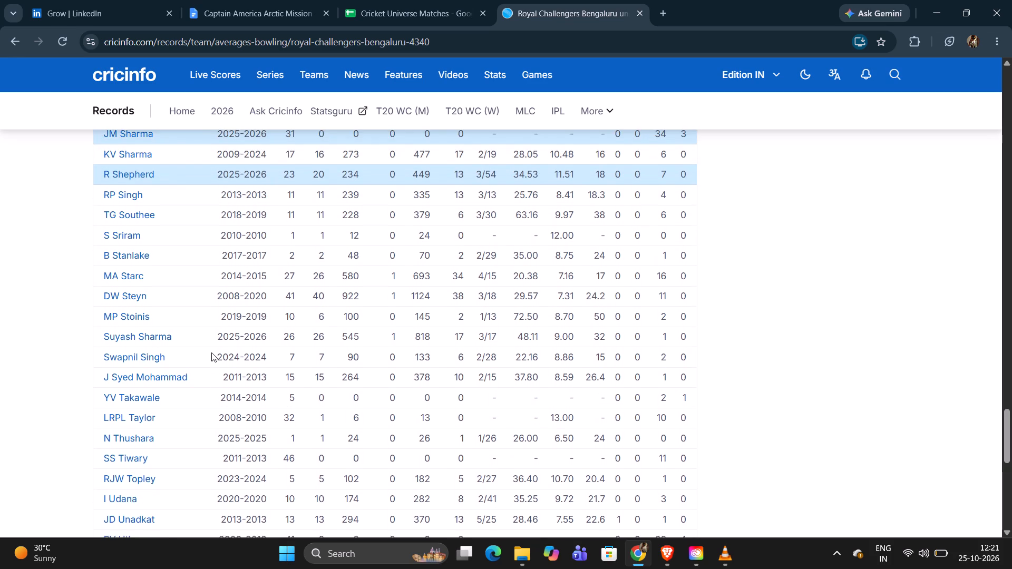
scroll(211, 352, up, 2)
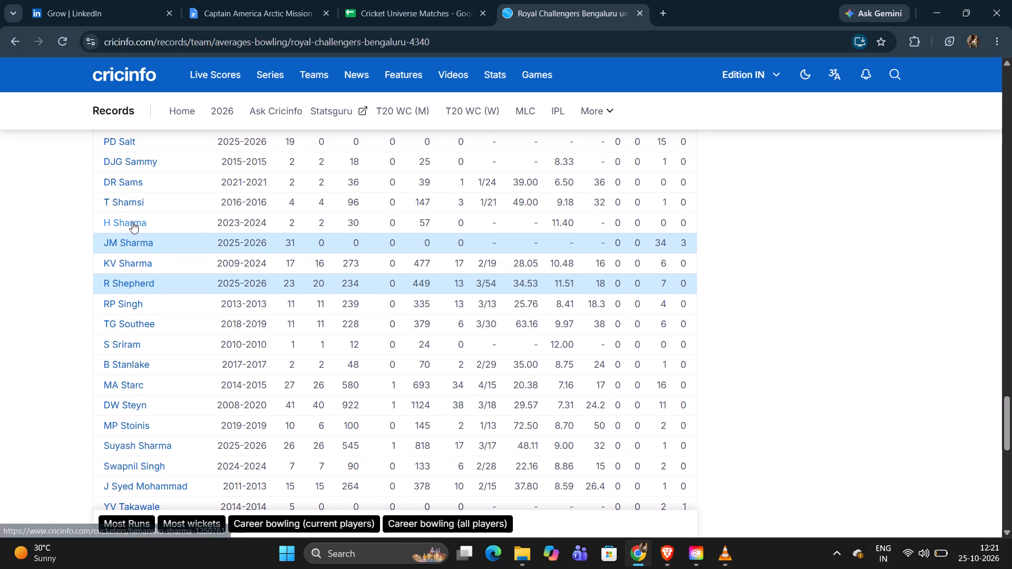
click(128, 261)
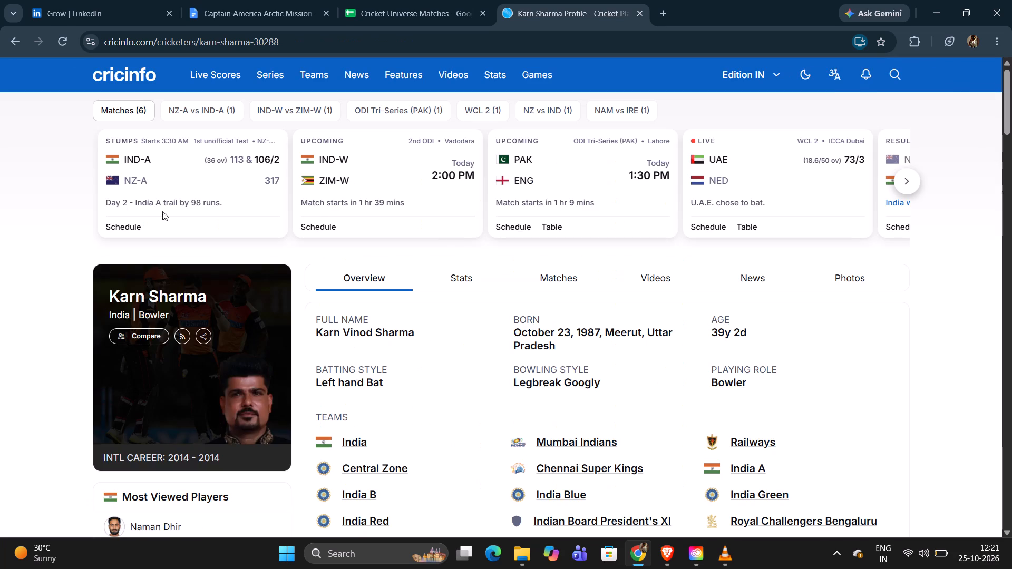
In the Cricket Universe Matches spreadsheet, enter "Karn Sharma (12th Man)" in B268 under Royal Challengers Bengaluru.
click(438, 0)
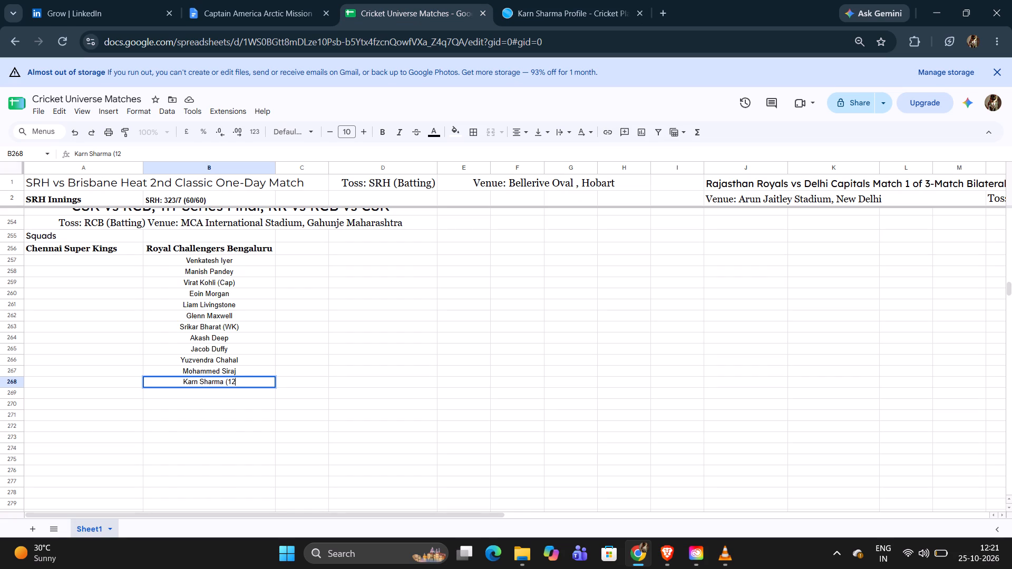
text(an))
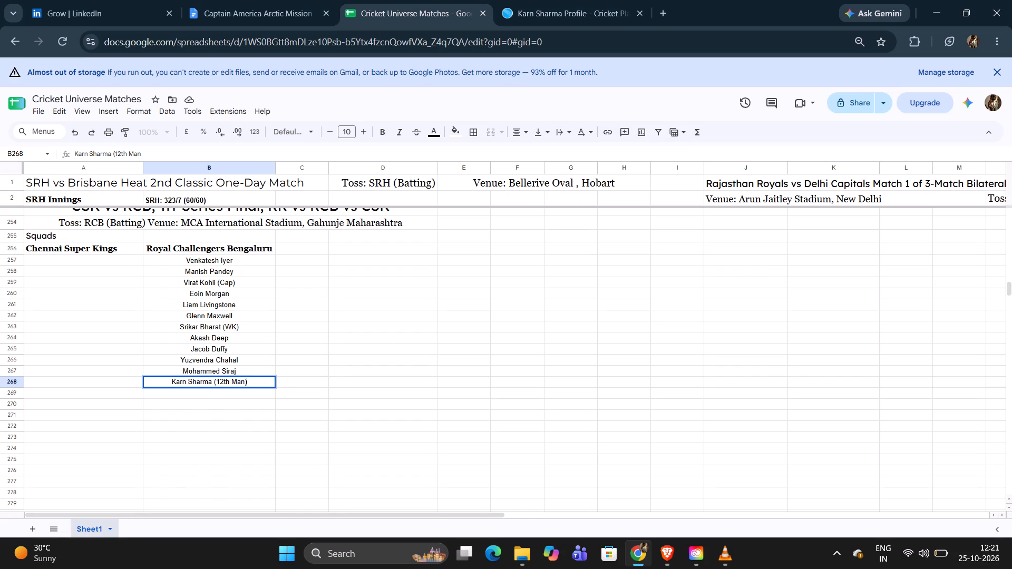
key(Down)
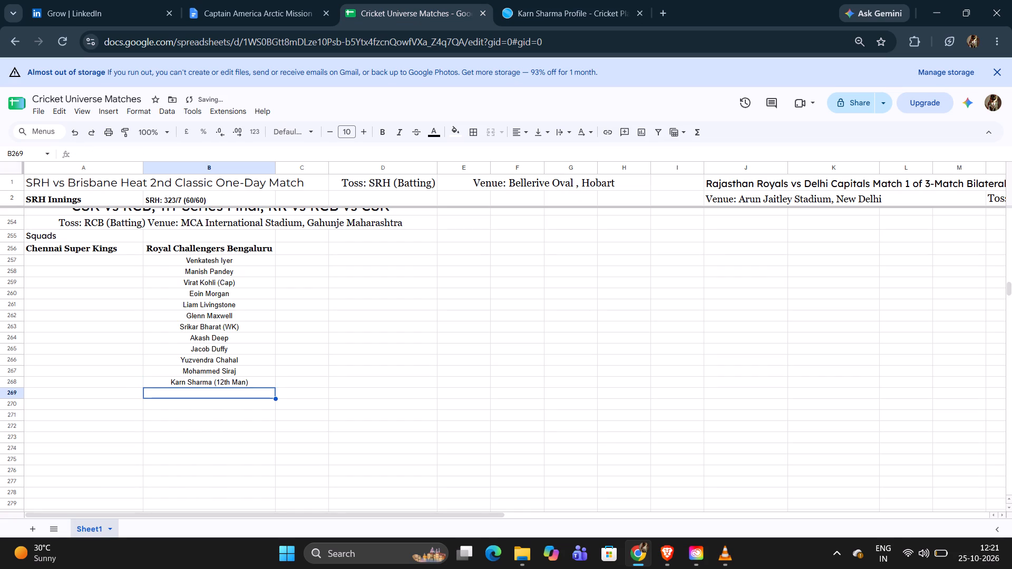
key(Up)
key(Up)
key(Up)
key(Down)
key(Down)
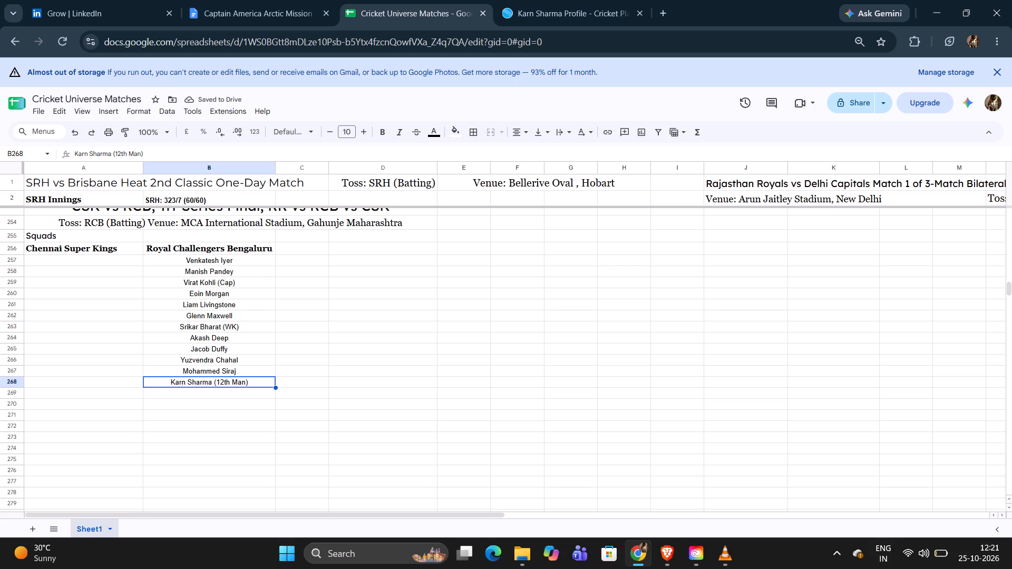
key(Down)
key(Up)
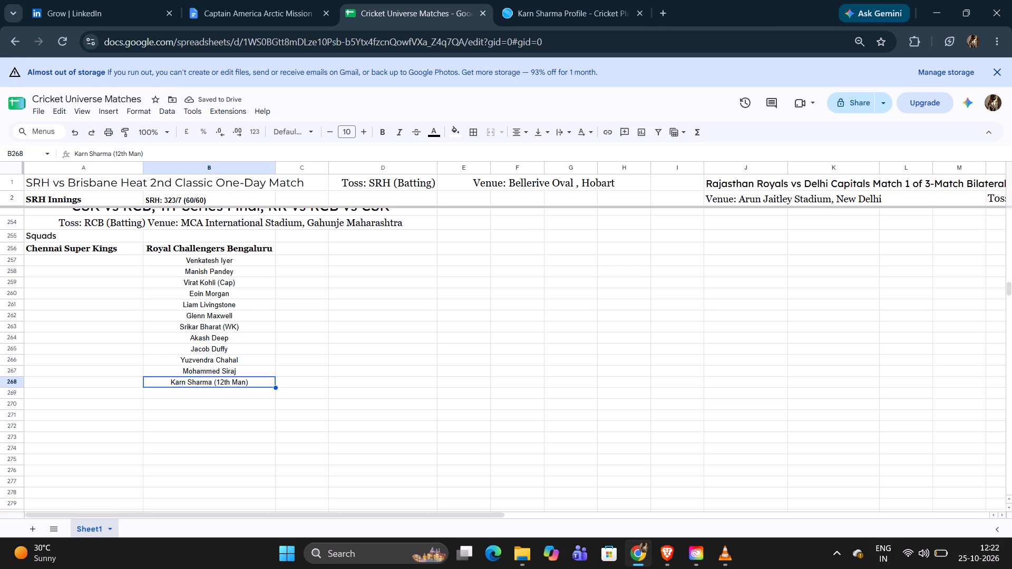
Centre-align the "Chennai Super Kings" heading in A256.
click(122, 262)
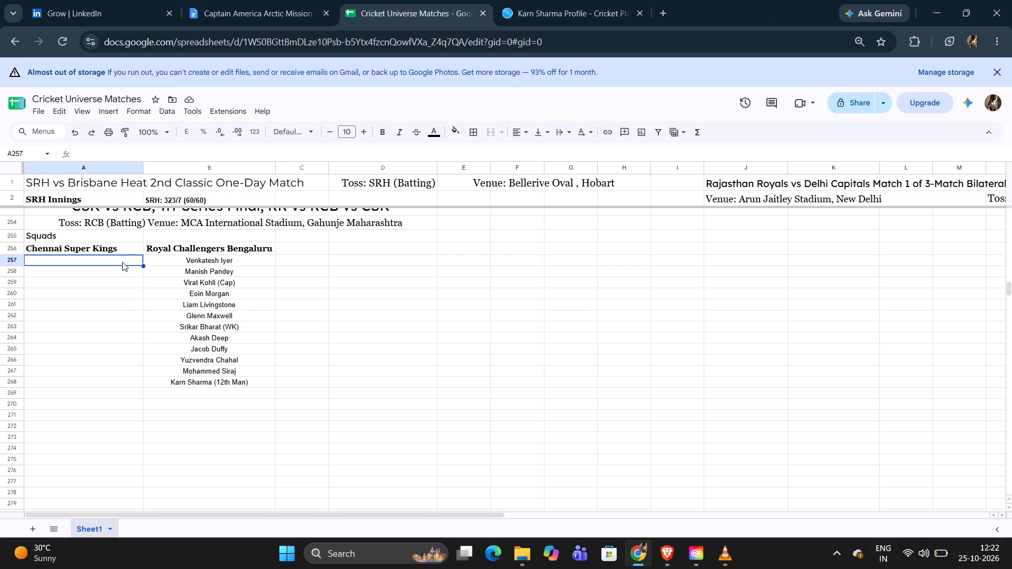
click(121, 245)
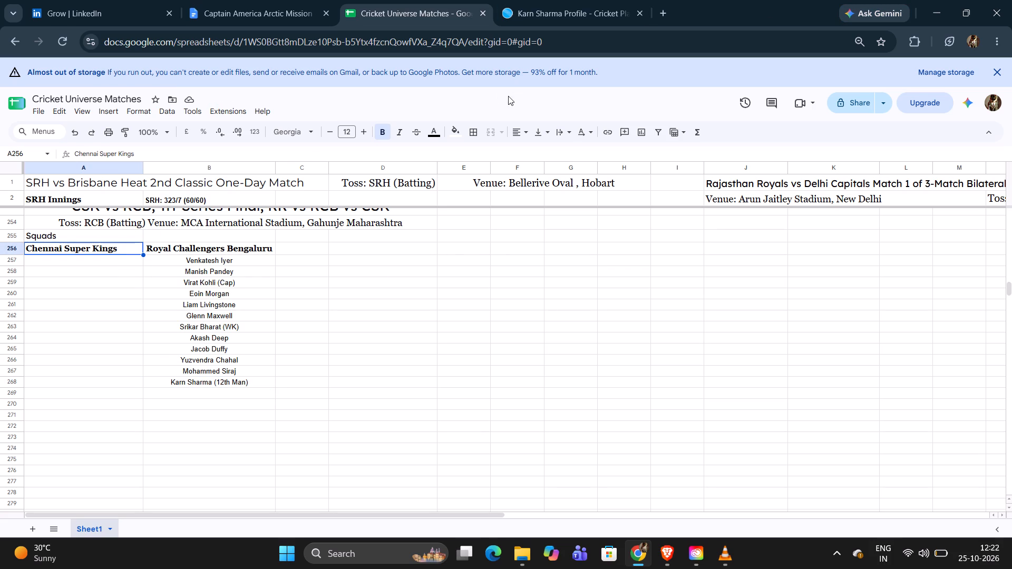
click(519, 128)
click(533, 155)
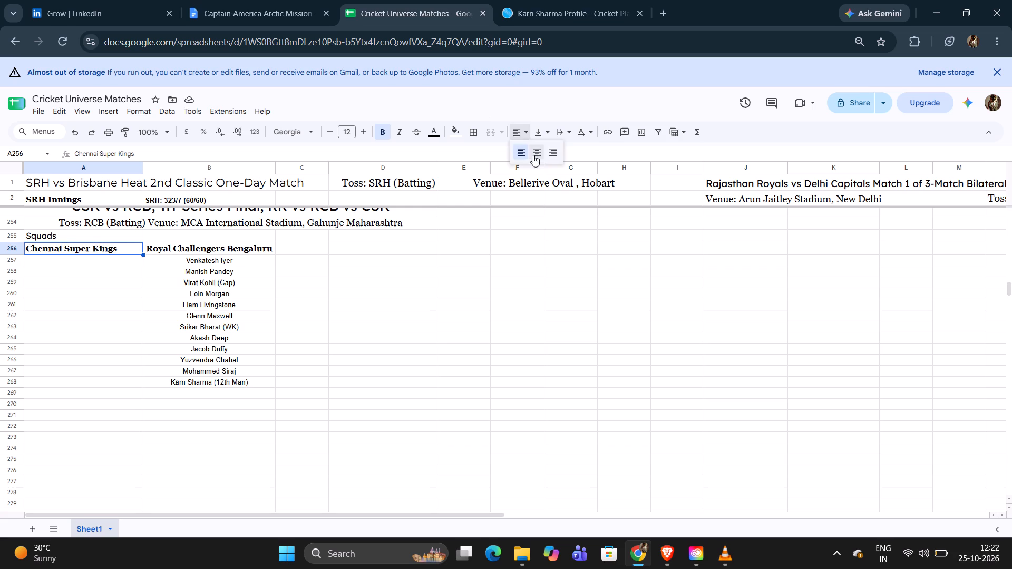
Enter Ruturaj Gaikwad, Devon Conway, Suresh Raina and Moeen Ali in A257:A260 under Chennai Super Kings.
click(75, 256)
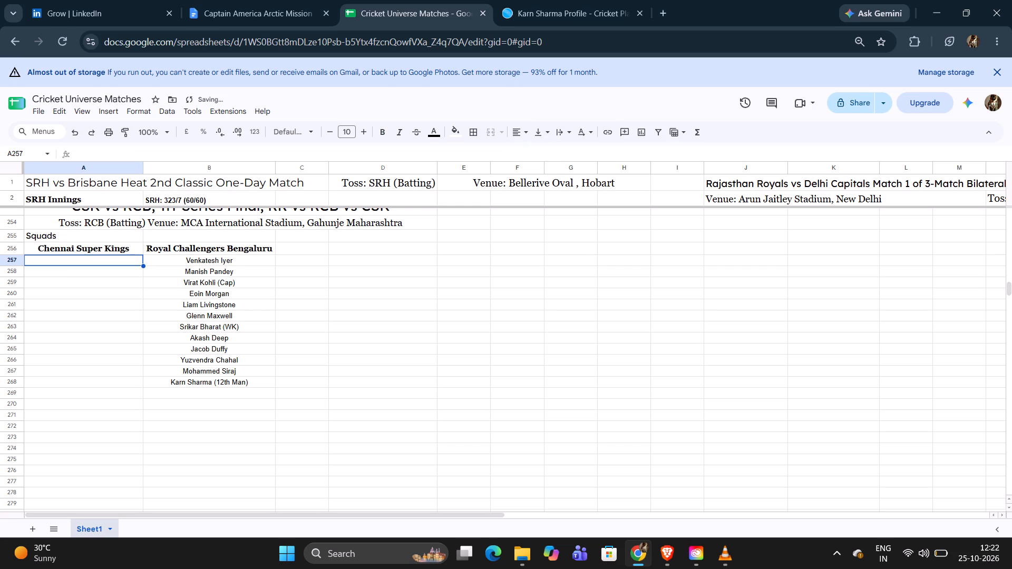
click(75, 256)
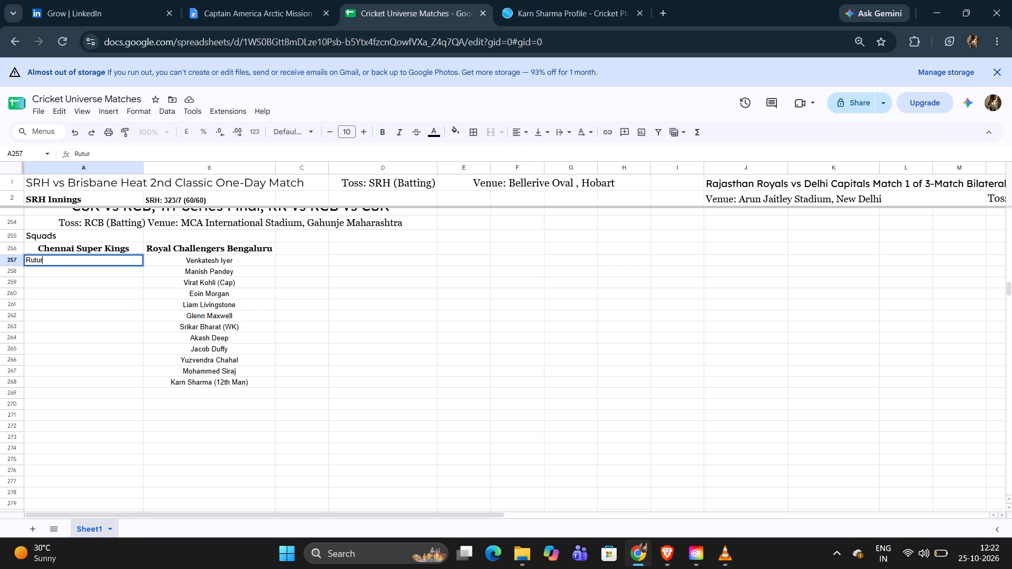
text(aikwad)
key(Down)
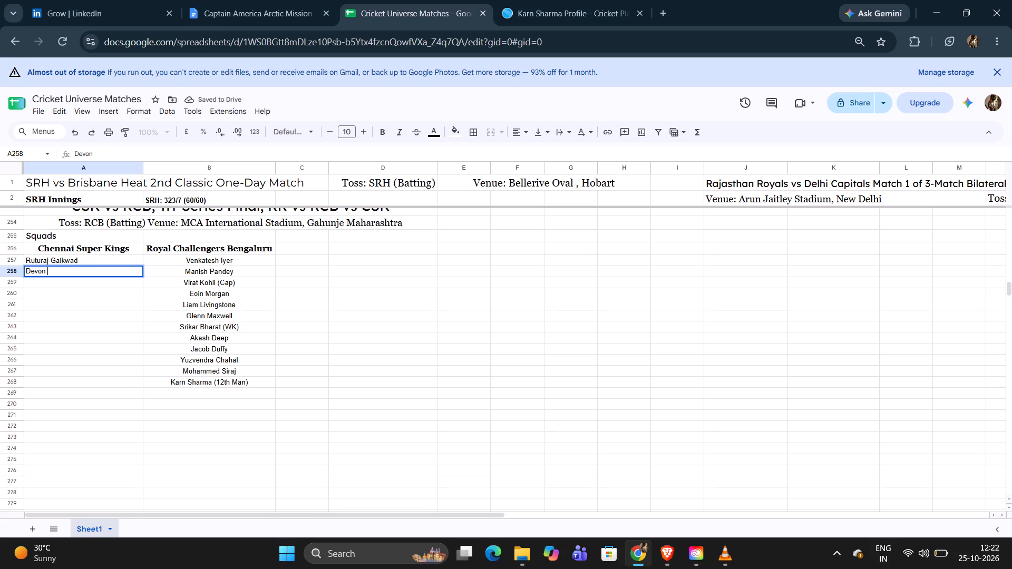
text(onway)
key(Down)
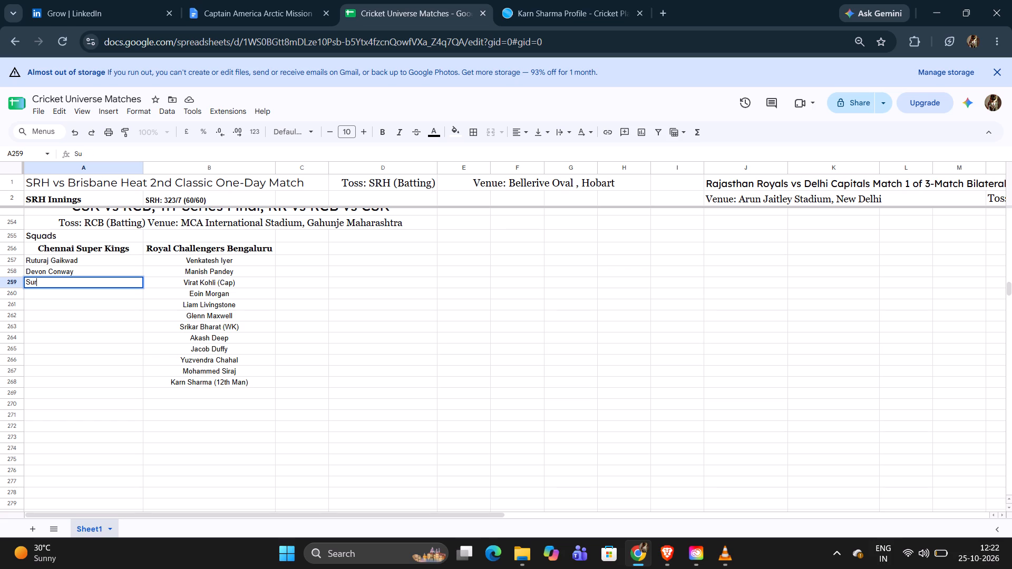
text(aina)
key(space)
key(Down)
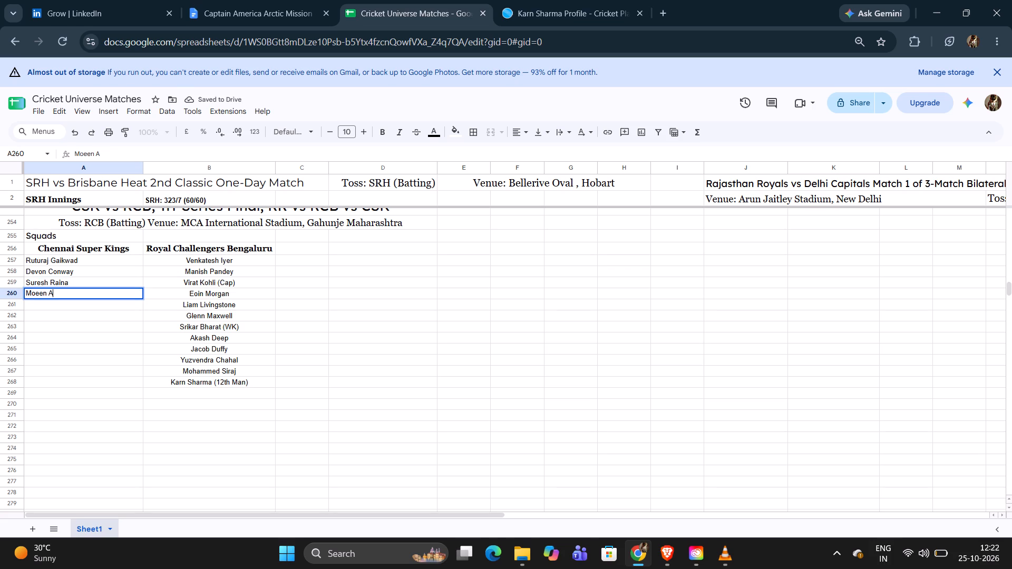
key(Down)
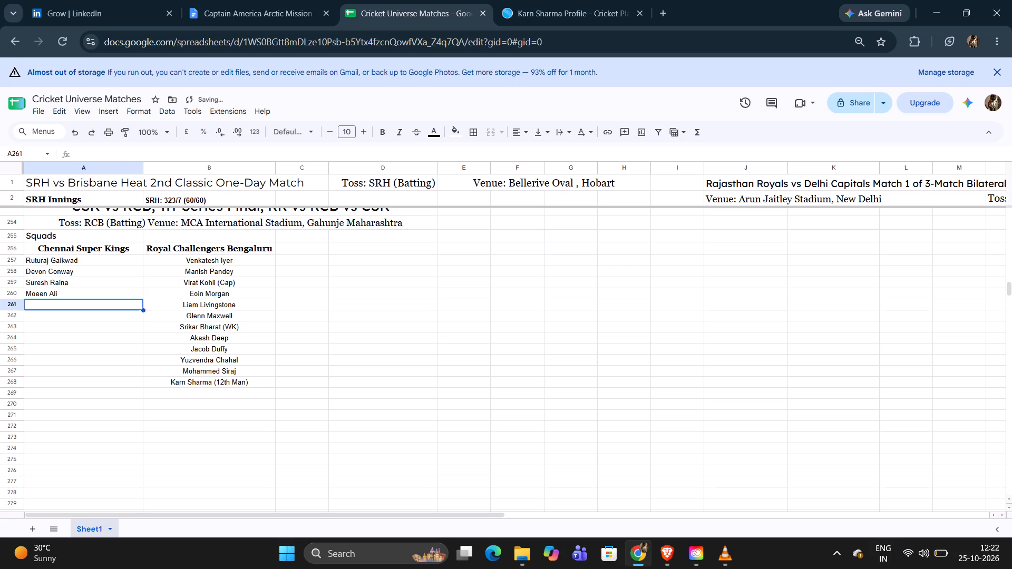
Enter "MS Dhoni (Cap & WK)" in A261 of the Chennai Super Kings squad.
text(MS D)
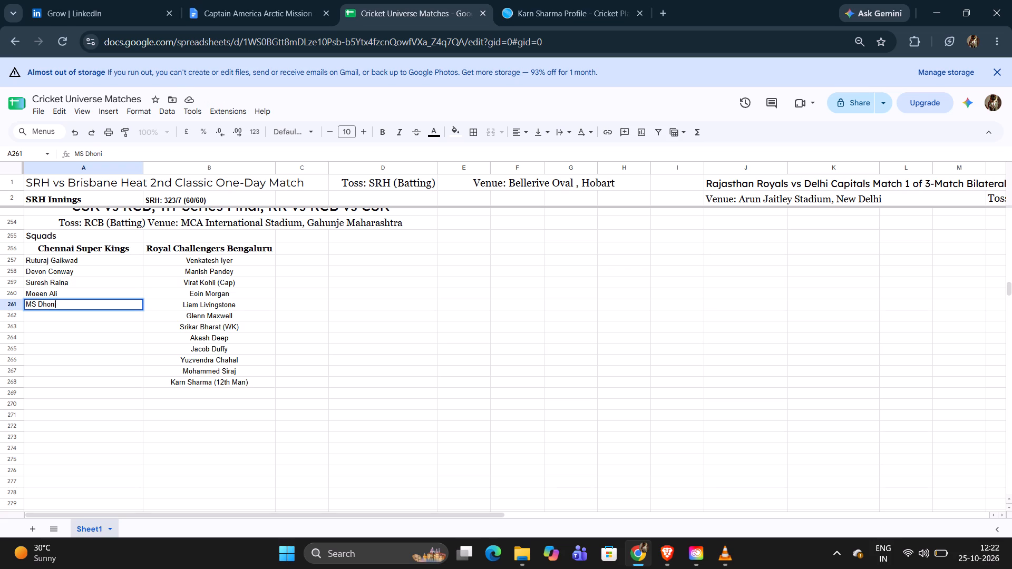
key(Down)
key(Up)
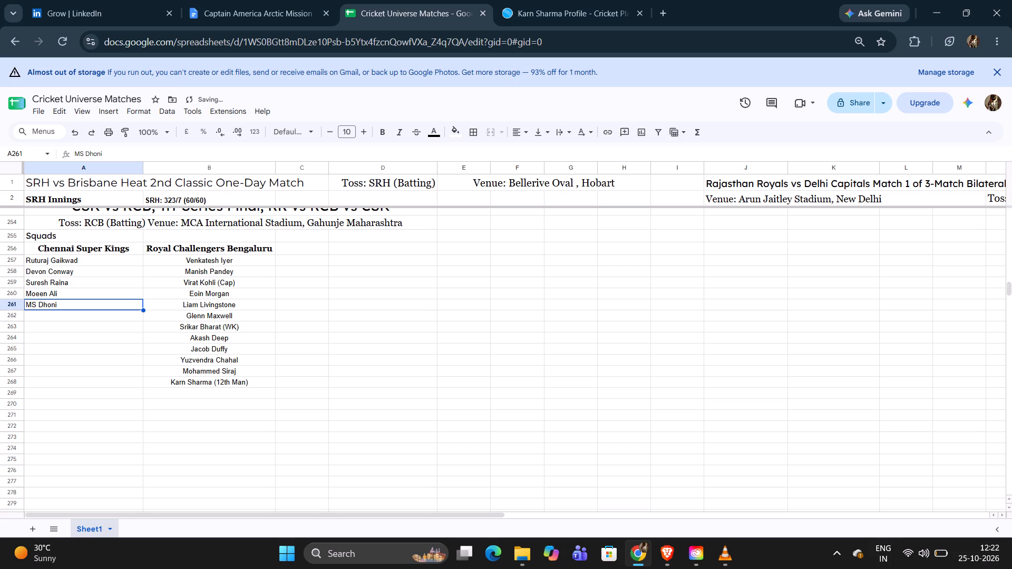
double_click(78, 306)
key(space)
text(()
key(c)
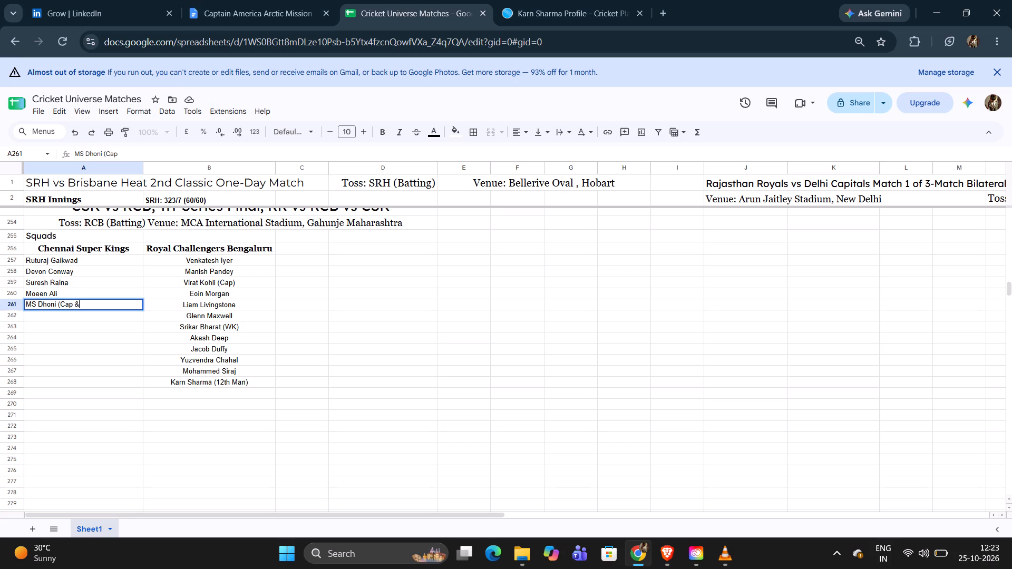
text(WK))
key(Down)
key(Down)
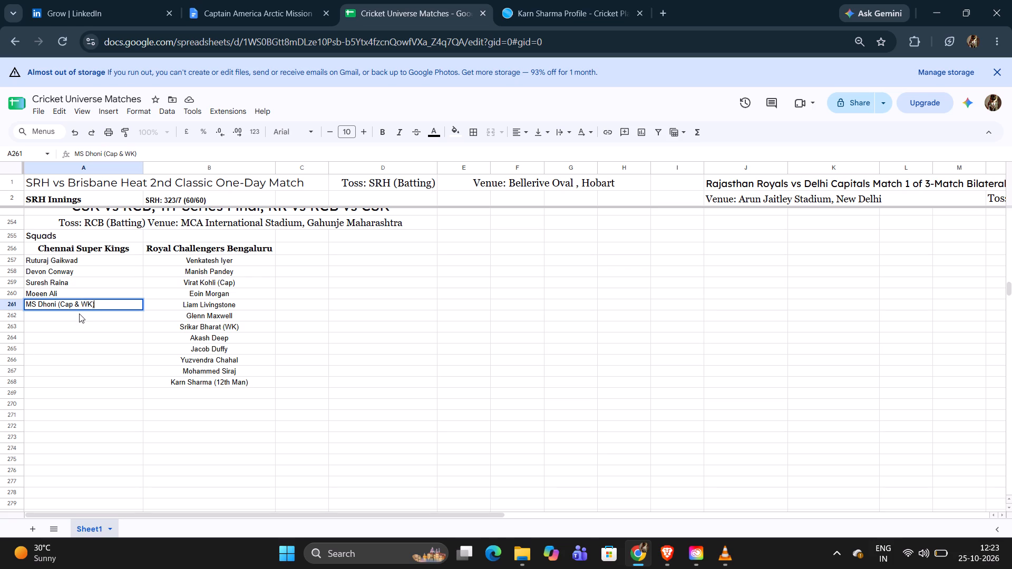
Enter Ambati Rayudu in A262 and Ravindra Jadeja in A263 of the Chennai Super Kings squad.
click(79, 313)
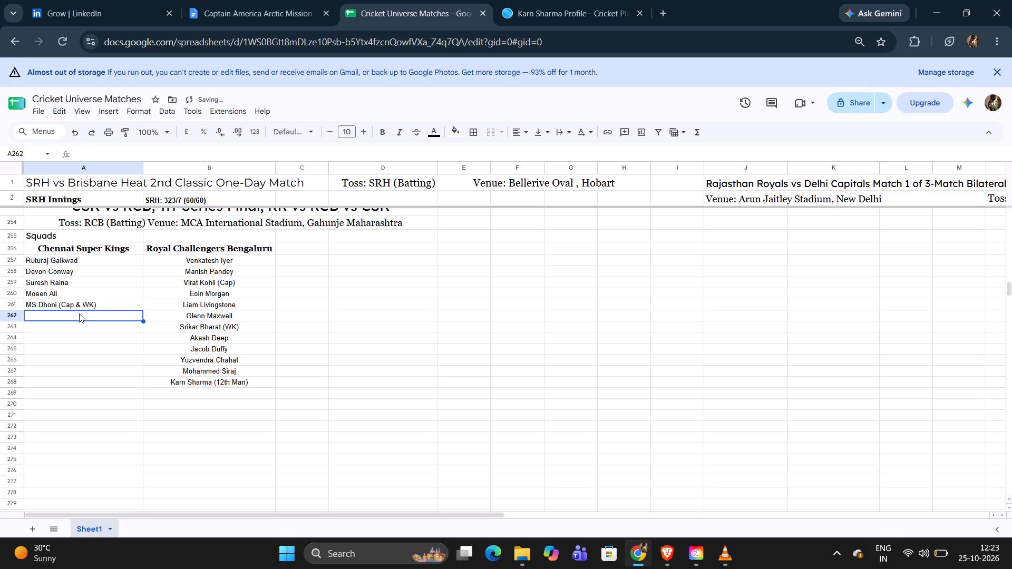
key(a)
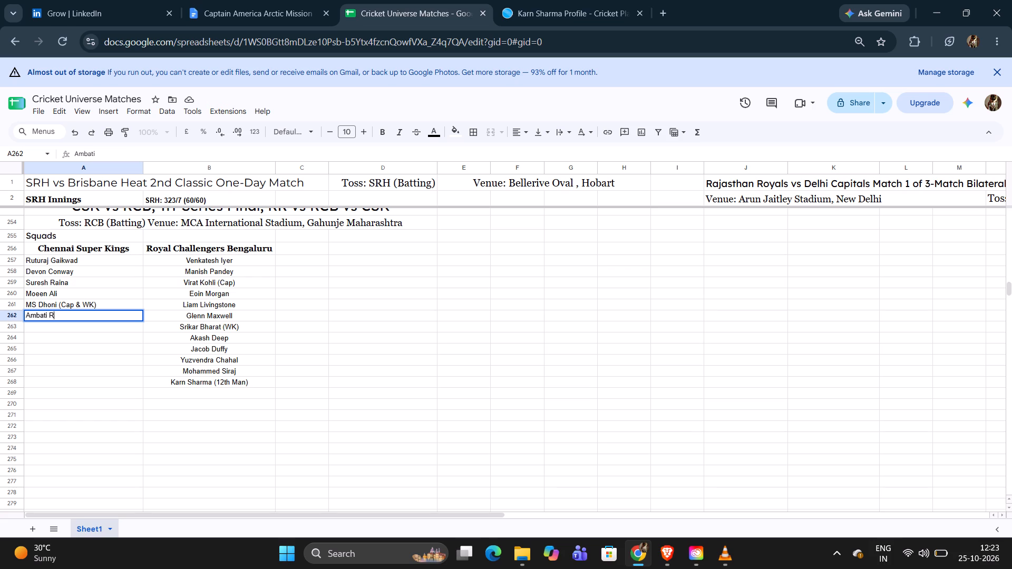
text(ya)
key(u)
key(BackSpace)
key(BackSpace)
key(BackSpace)
key(BackSpace)
text(ayudu)
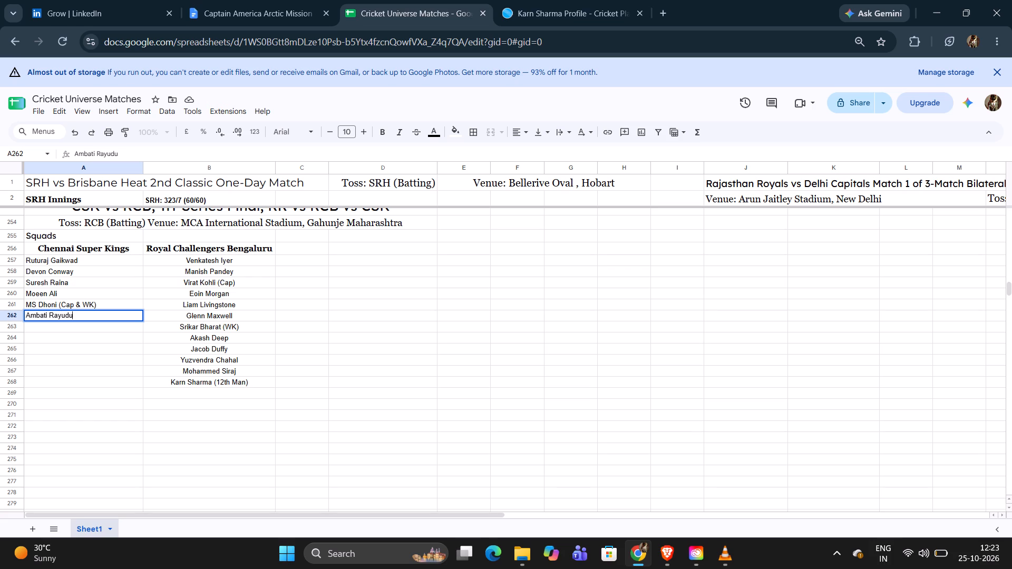
key(Down)
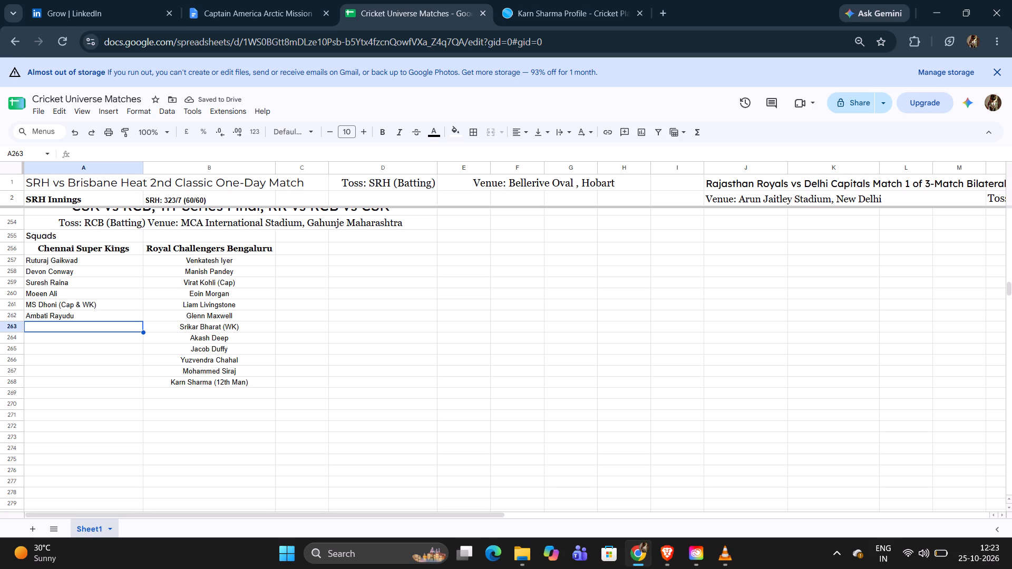
text(avindra)
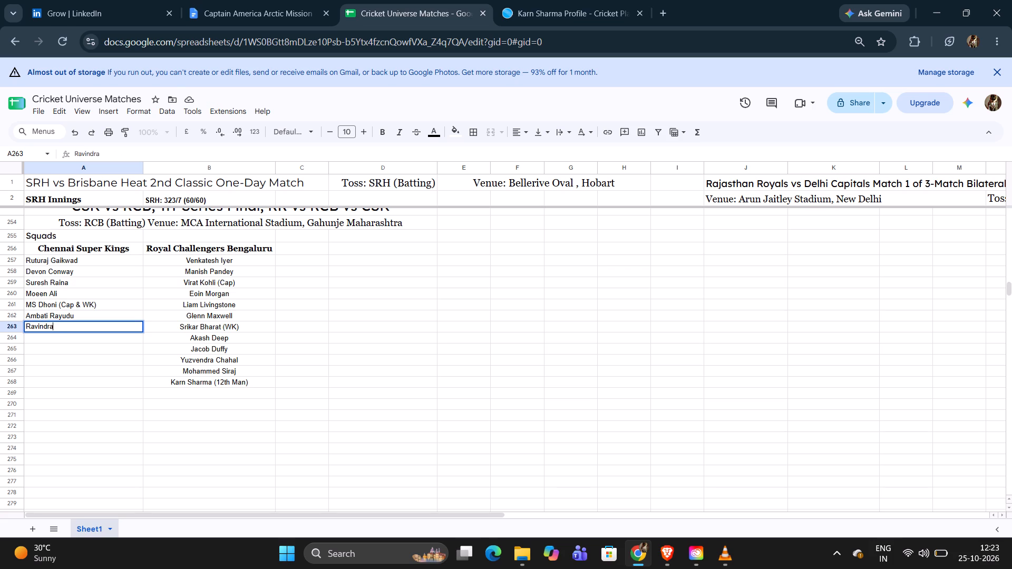
key(space)
key(BackSpace)
text(de)
text(ja)
key(Down)
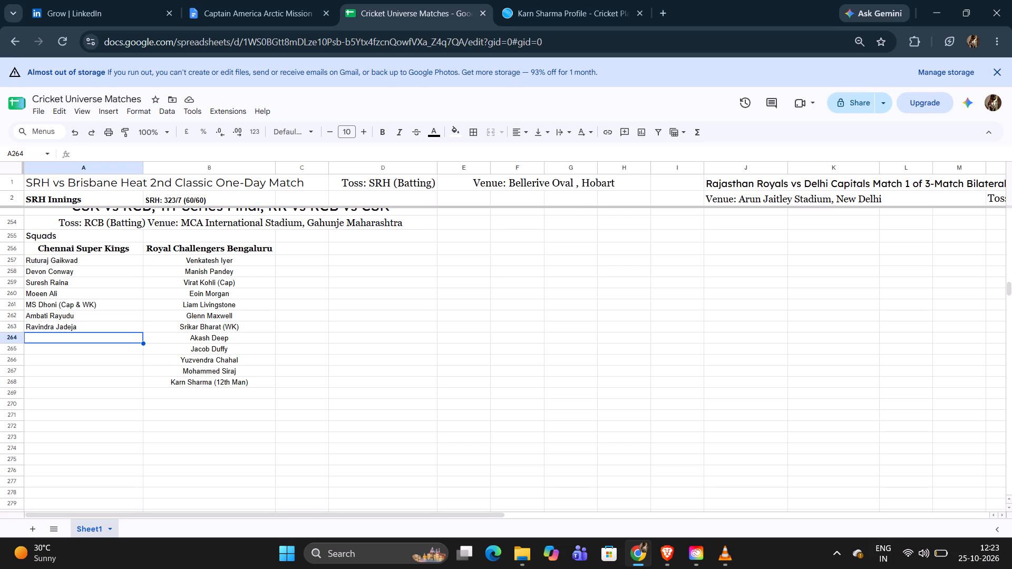
Enter Harbhajan Singh, Chris Morris and Jamie Overton in A264:A266 of the Chennai Super Kings squad.
text(arbhajan)
key(space)
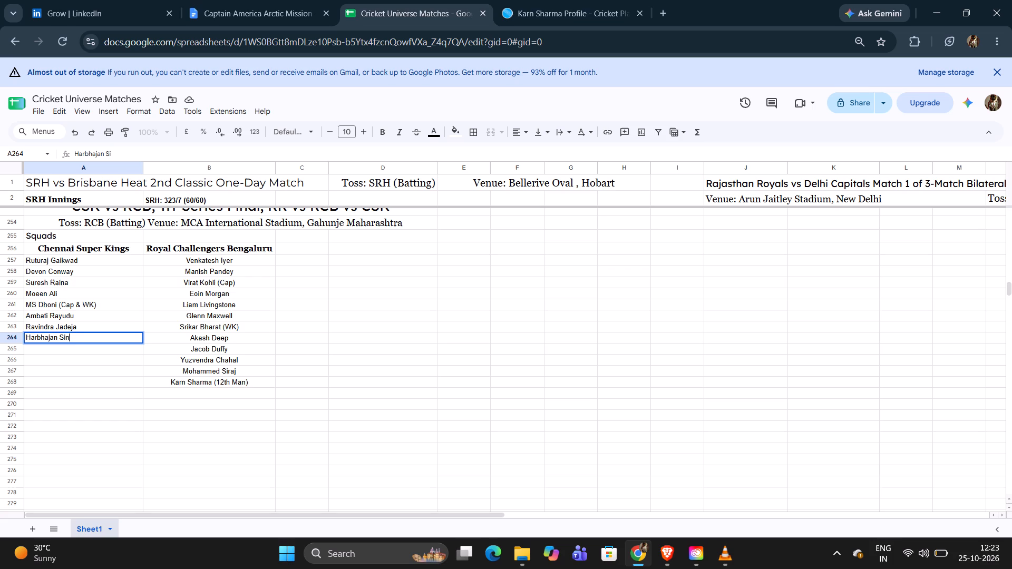
key(Down)
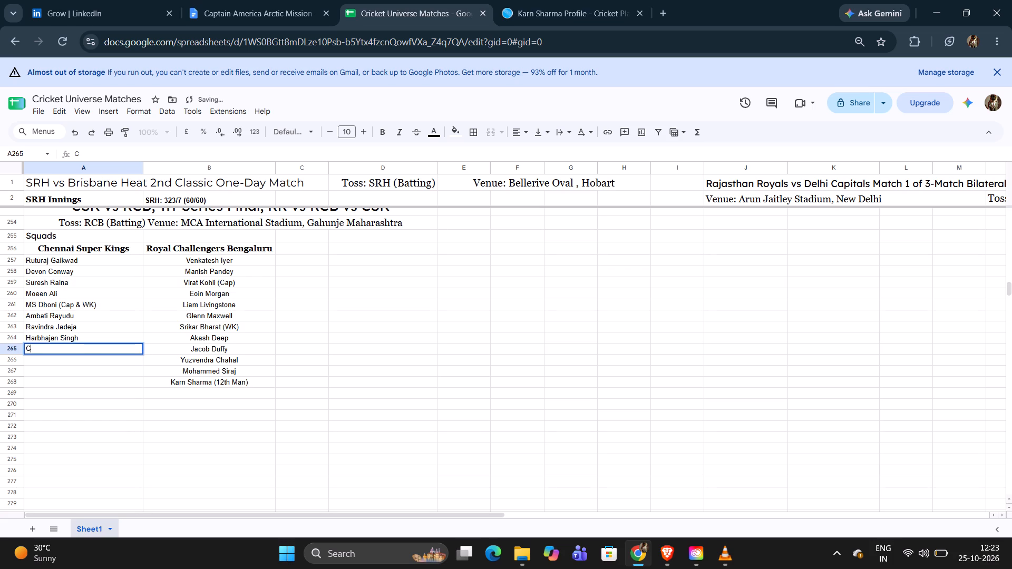
key(h)
text(orris)
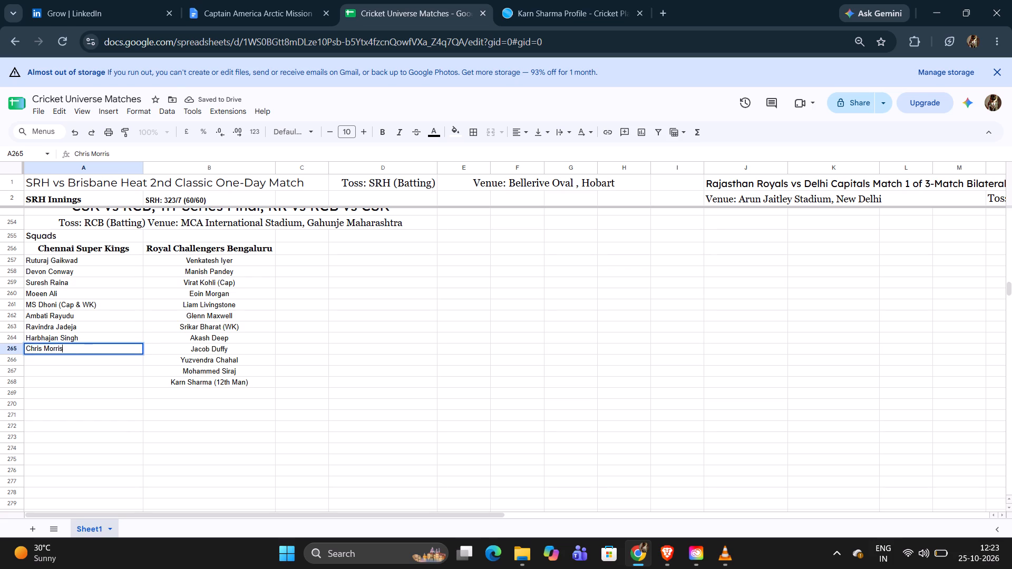
key(Down)
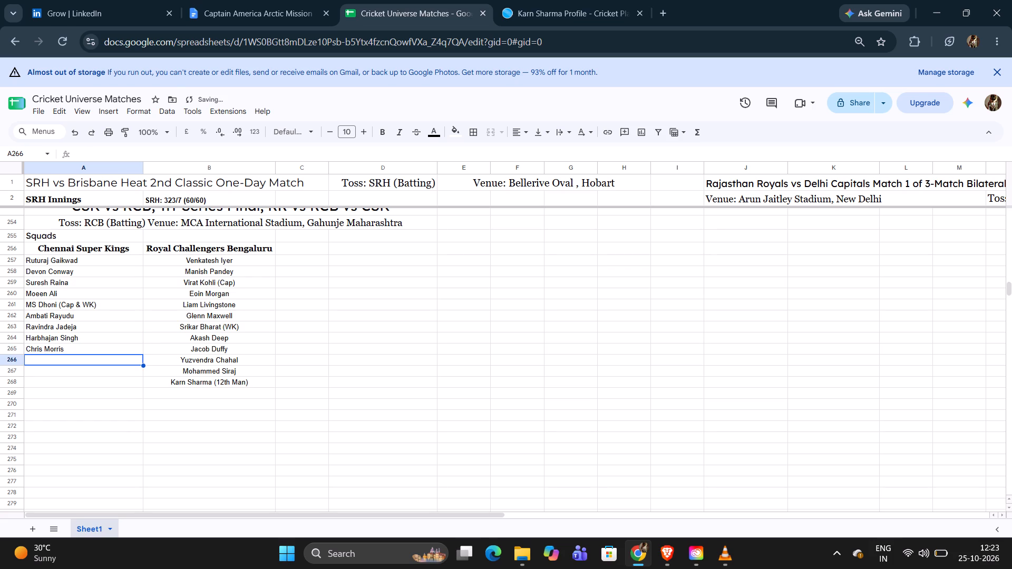
text(amiw)
key(BackSpace)
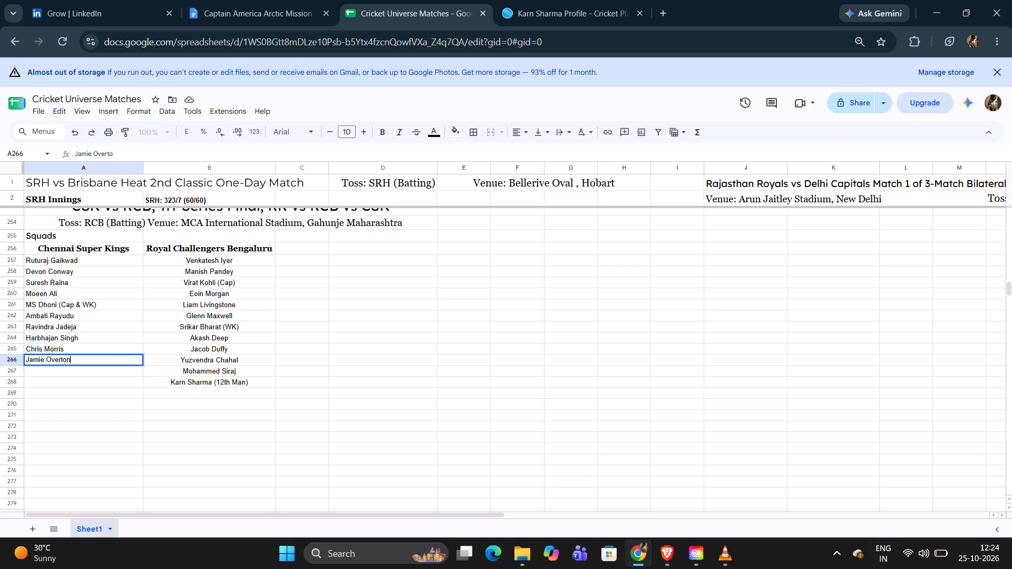
key(Down)
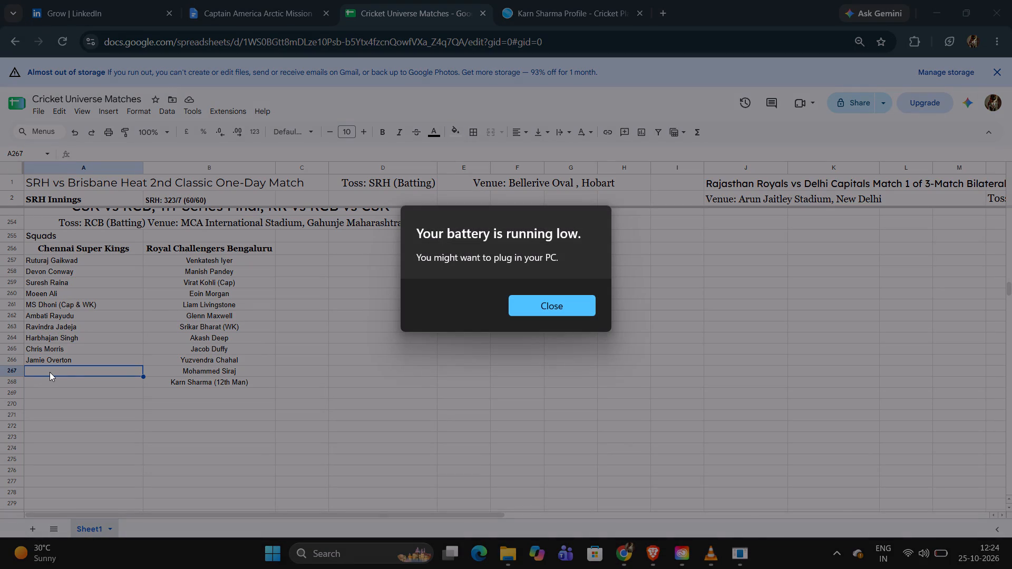
Dismiss the low-battery warning.
click(551, 313)
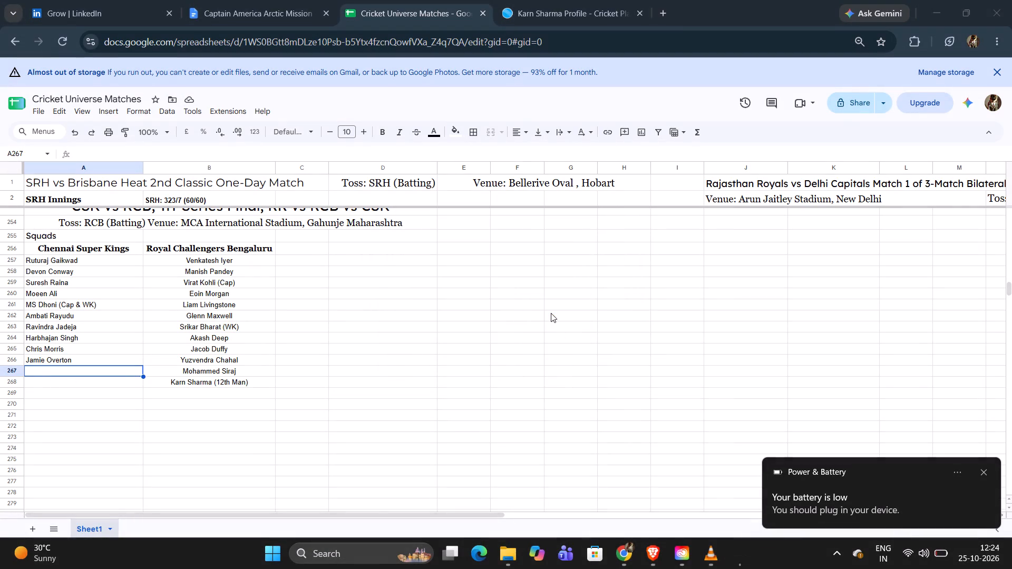
Search Google for "csk all time ipl stats" in a new browser tab.
click(551, 0)
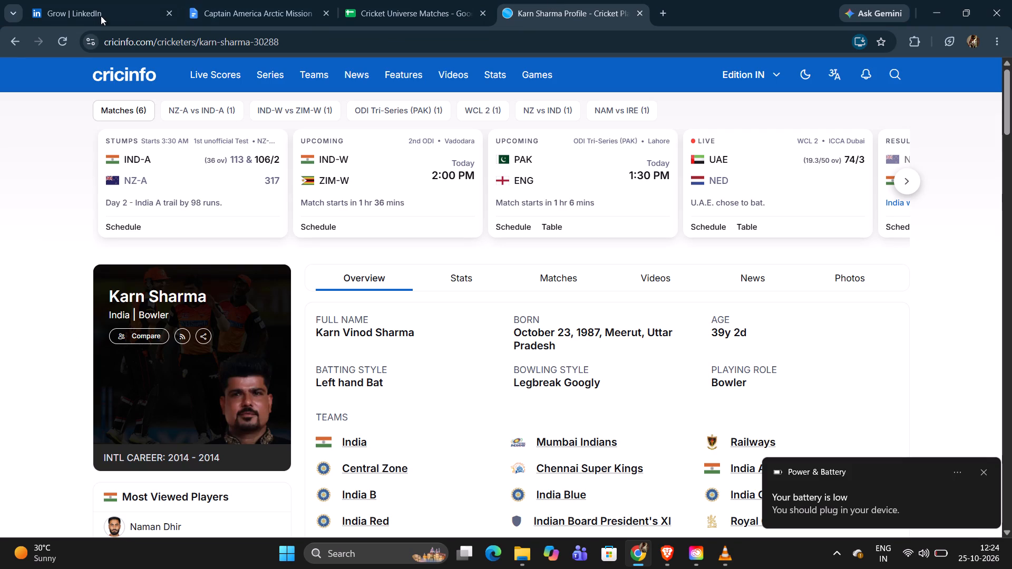
click(655, 12)
text(csk a)
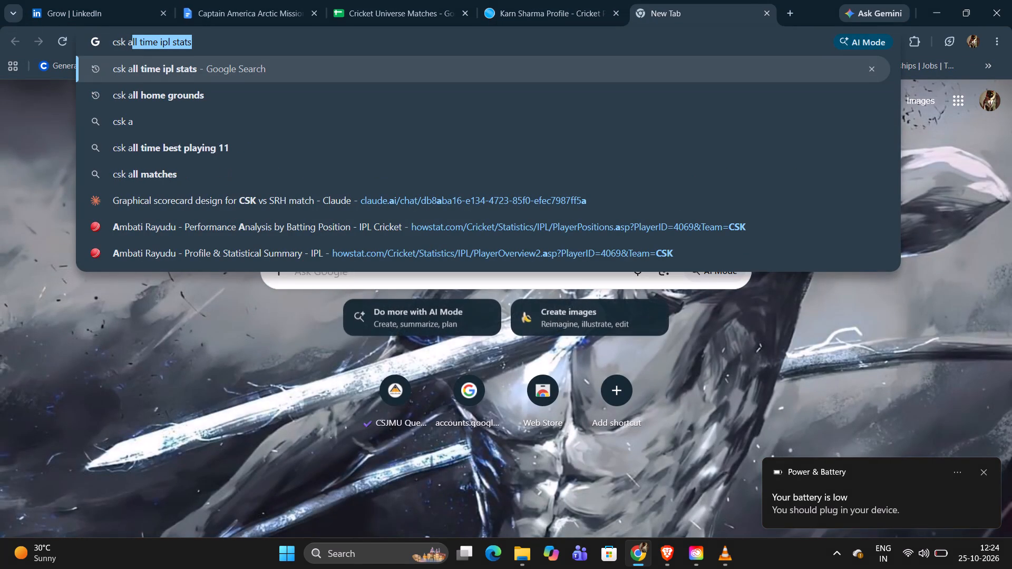
key(Return)
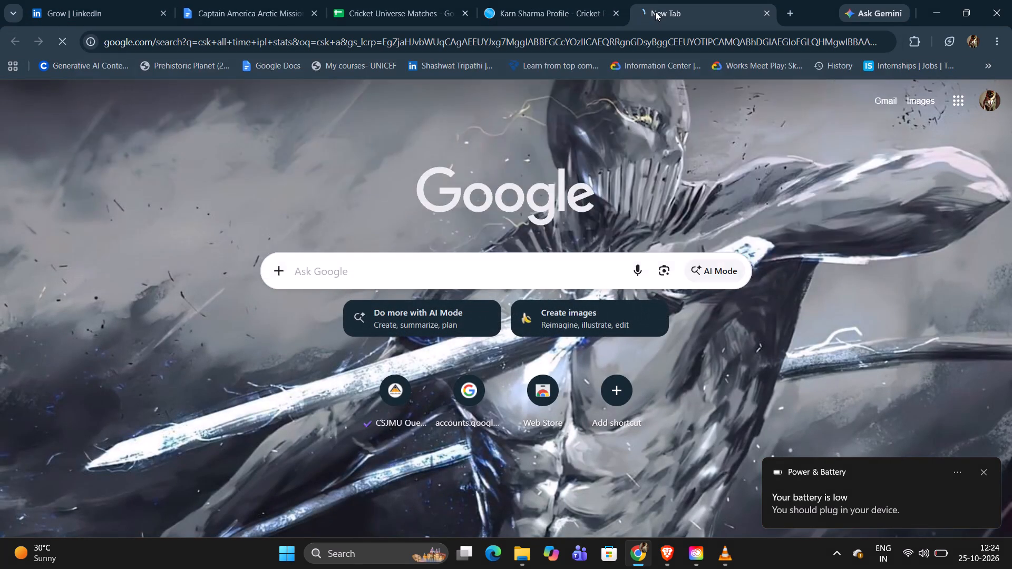
Open Cricinfo's Chennai Super Kings records and go to the career bowling averages for all players.
click(334, 214)
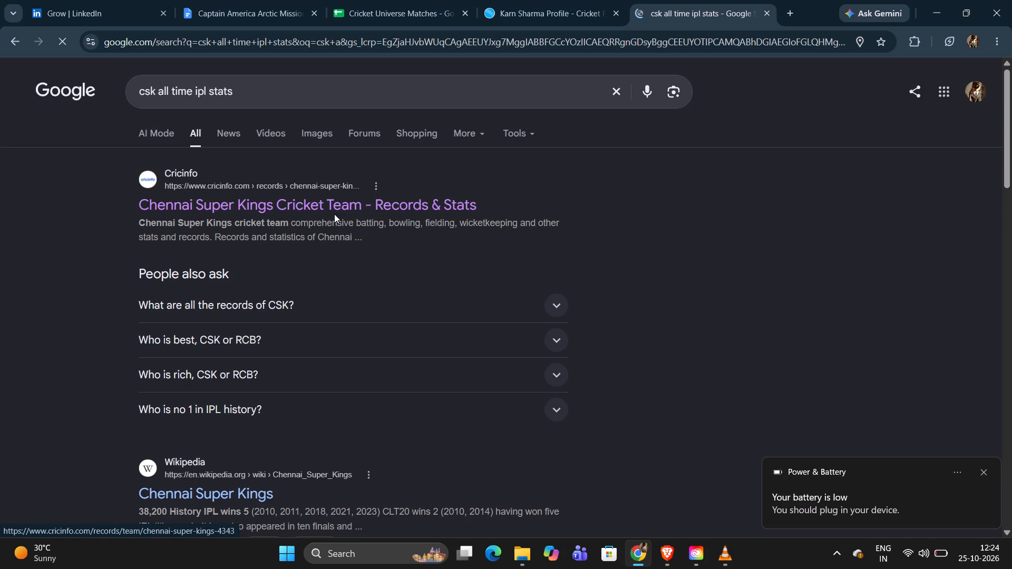
click(338, 209)
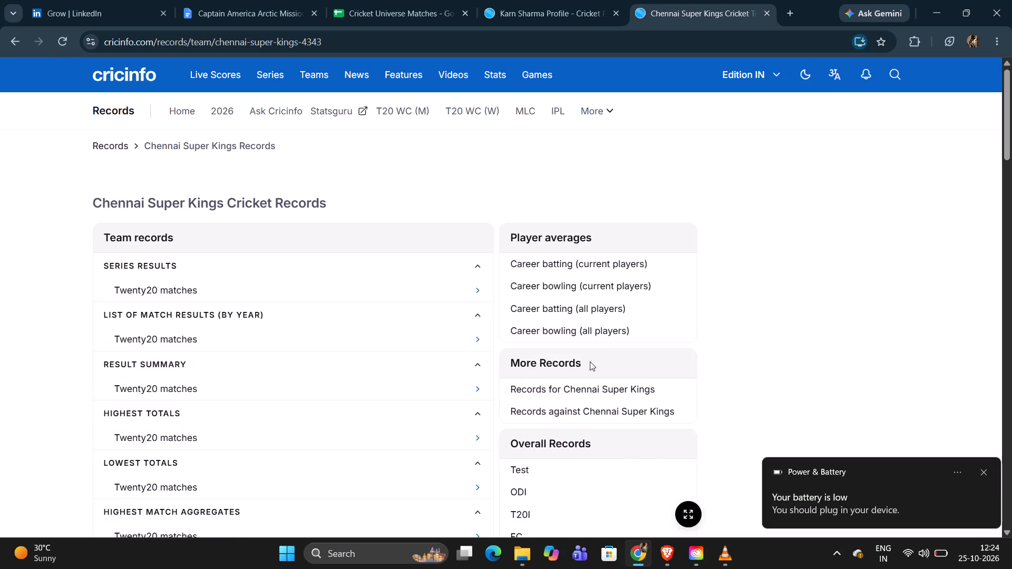
click(574, 306)
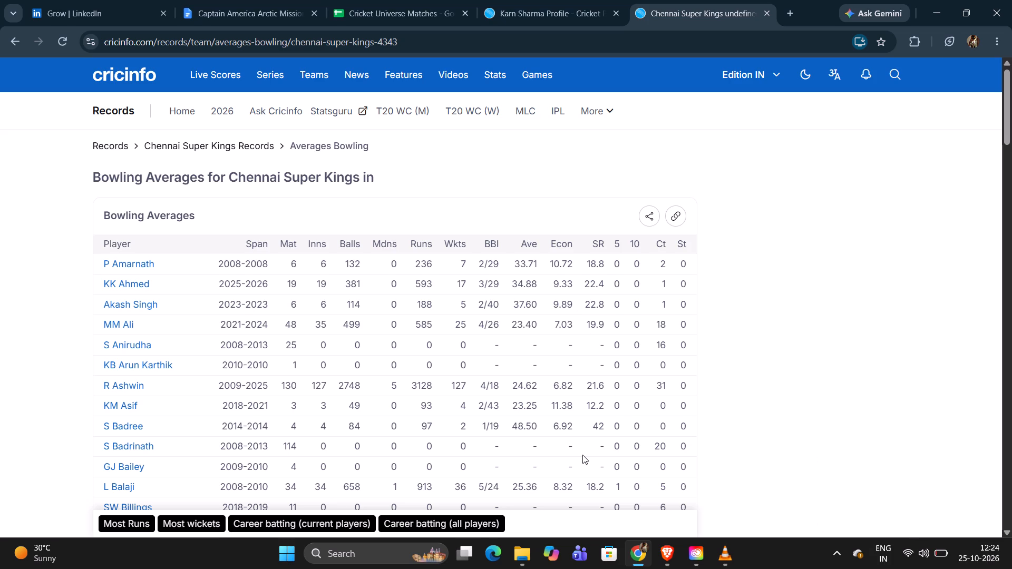
Look through the Chennai Super Kings bowling averages for a squad bowler and open A Kamboj's player profile.
scroll(582, 455, down, 5)
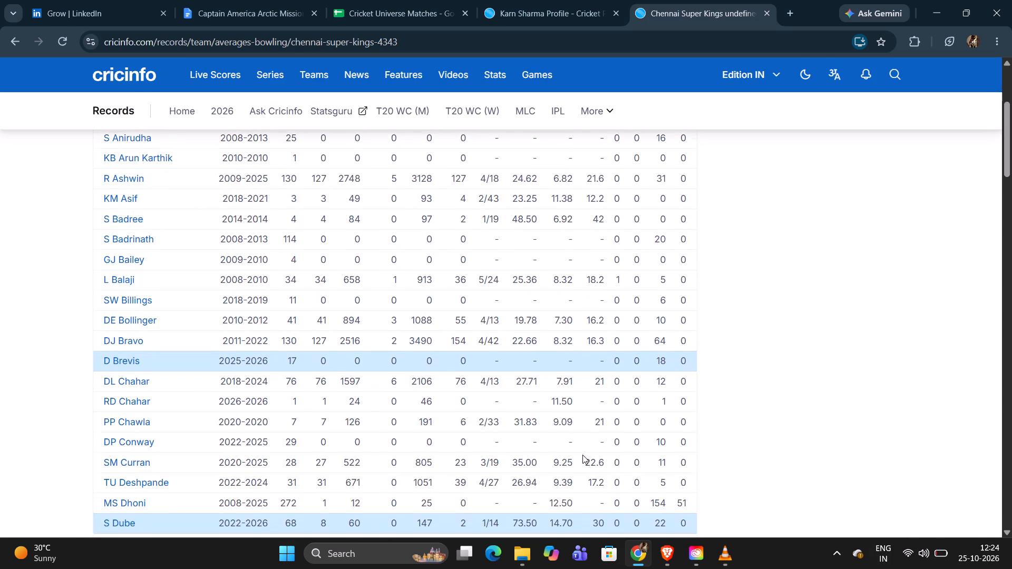
scroll(582, 455, down, 3)
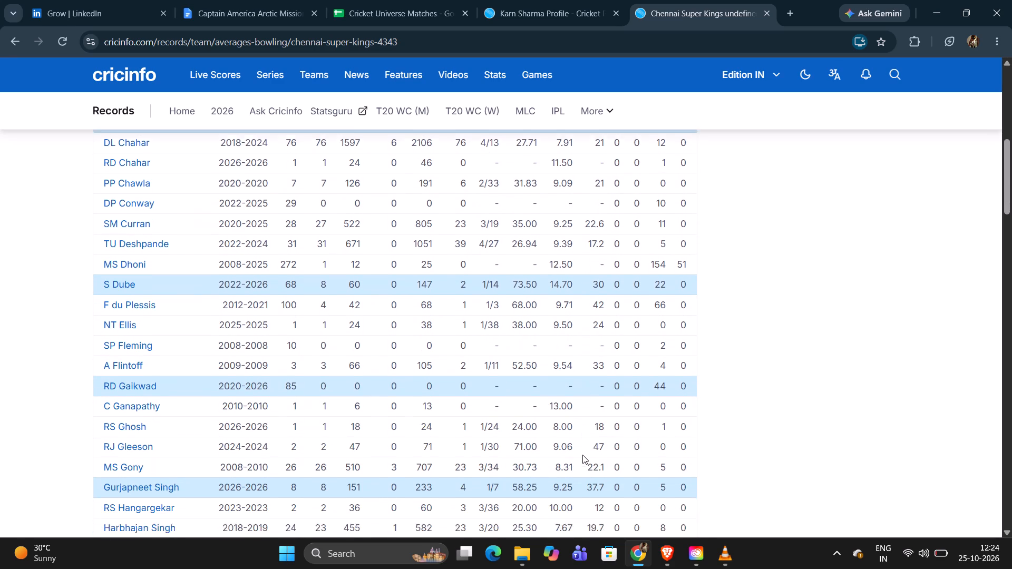
scroll(582, 455, down, 2)
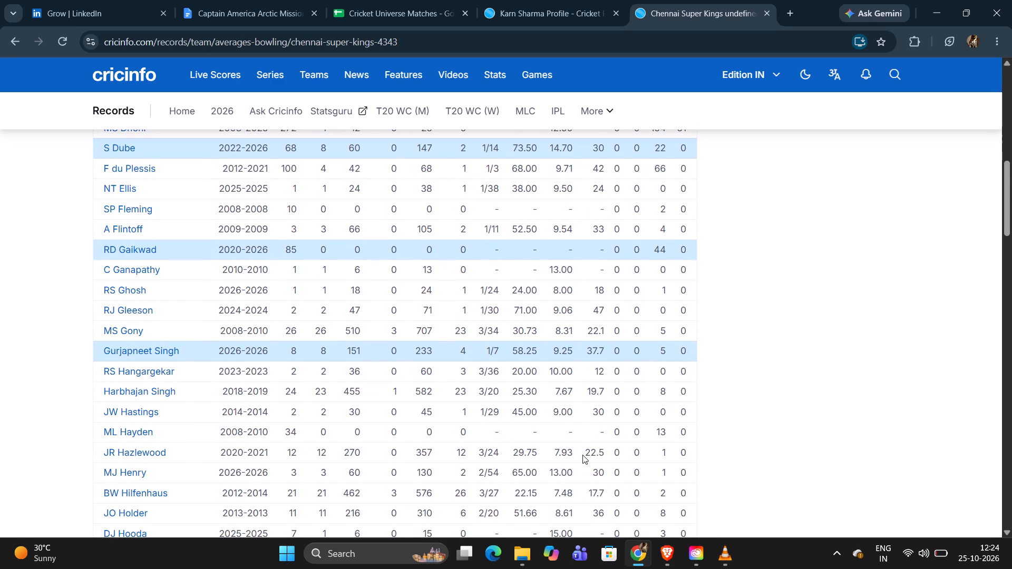
scroll(582, 455, down, 2)
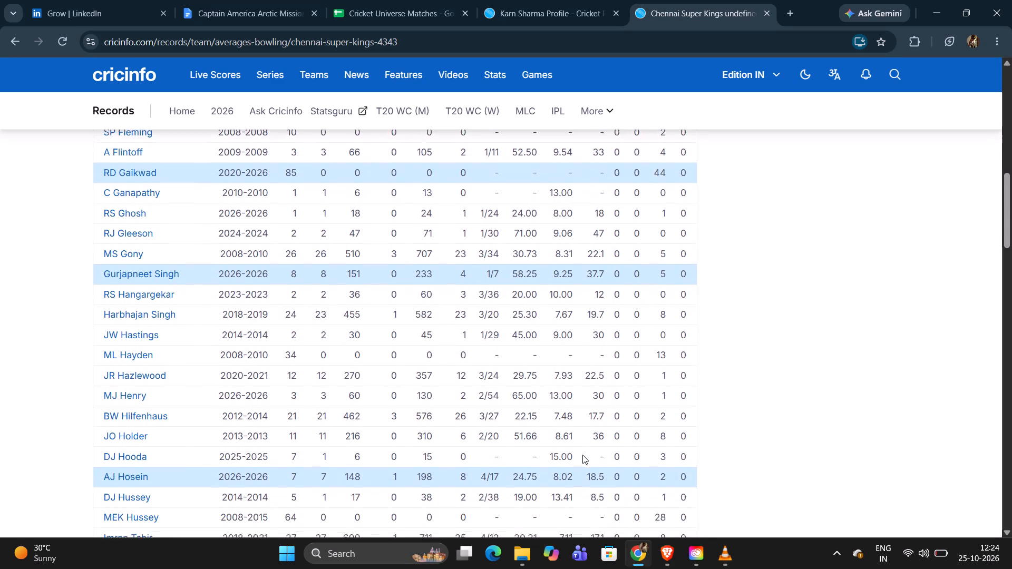
scroll(582, 455, down, 3)
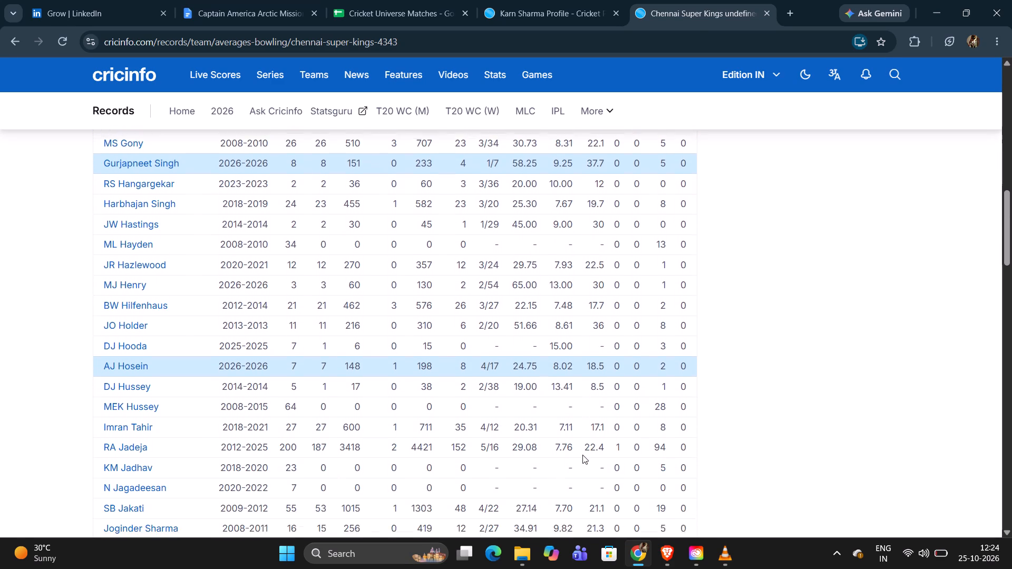
scroll(582, 455, down, 3)
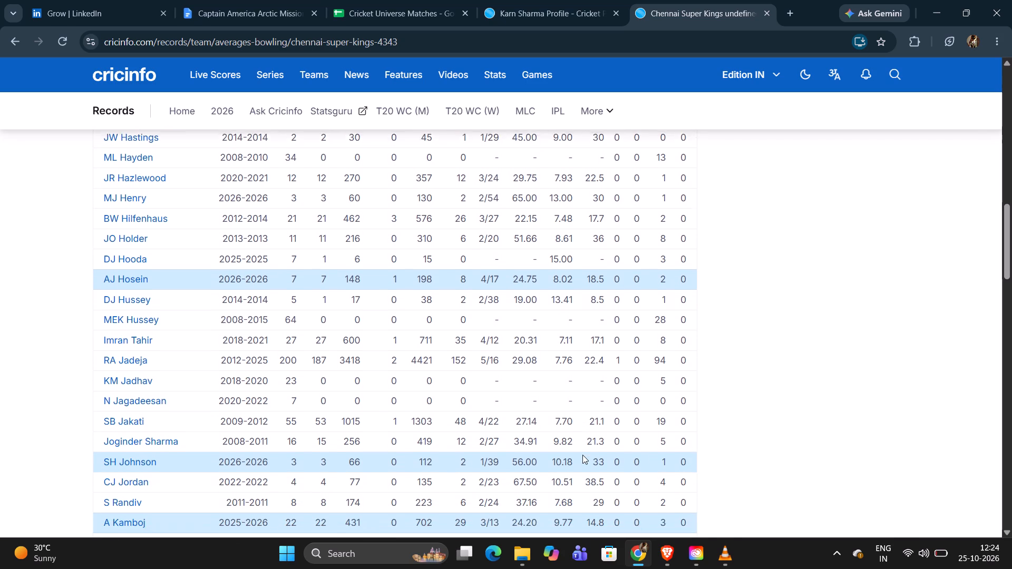
scroll(582, 455, down, 1)
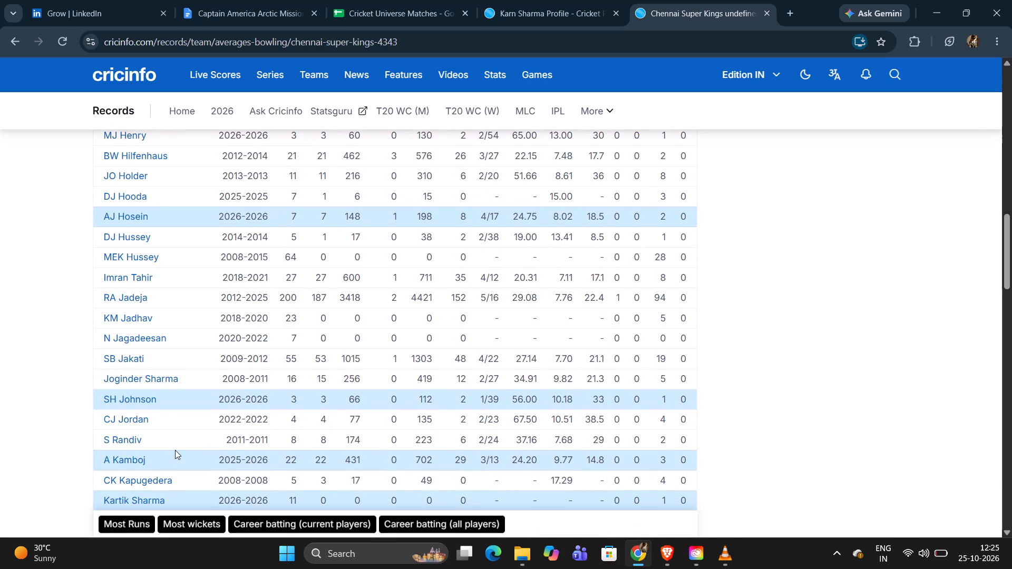
click(132, 459)
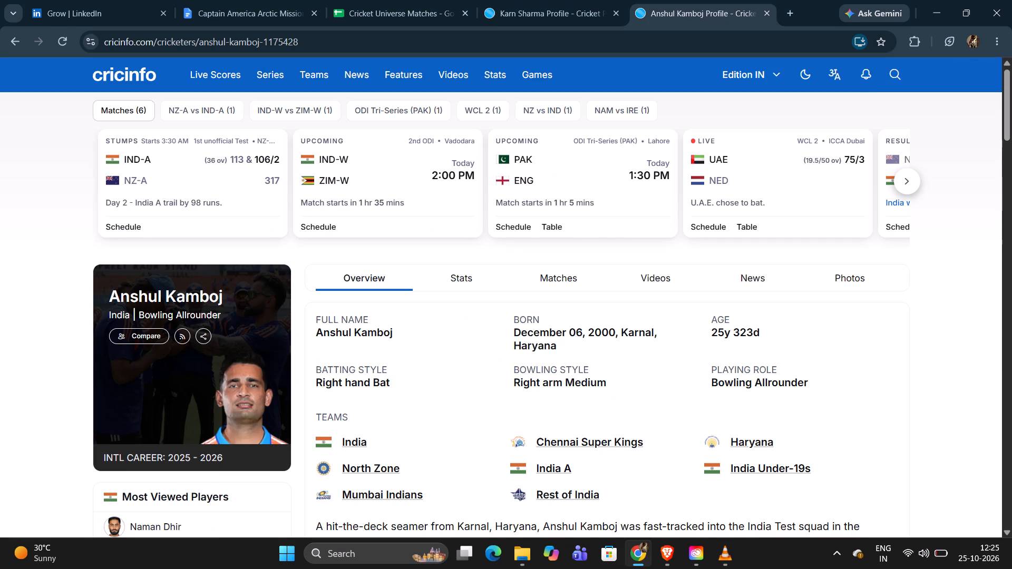
Return to the Cricket Universe Matches sheet and enter "Anshul Kamboj" in A267 of the Chennai Super Kings squad.
click(382, 0)
key(a)
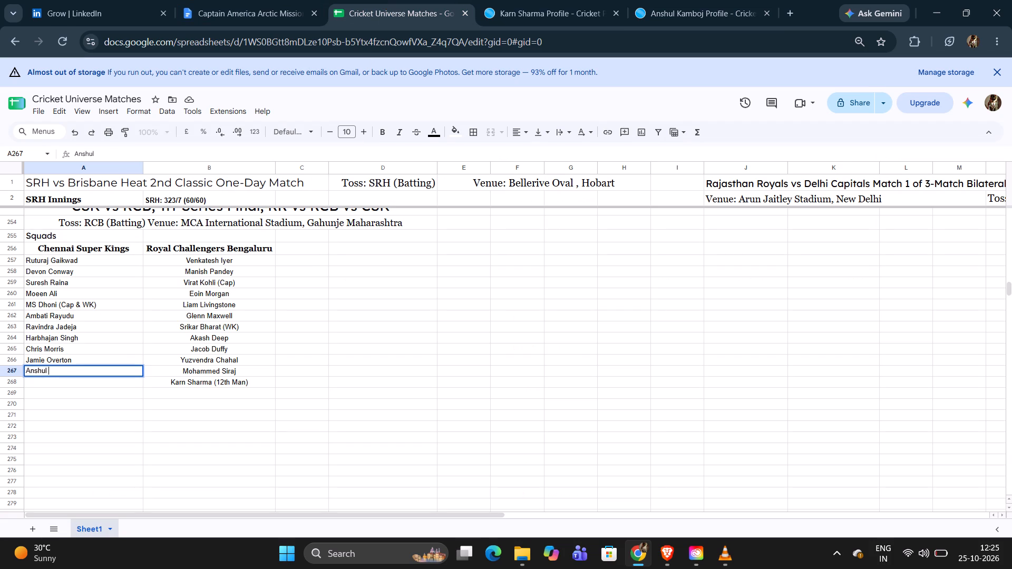
text(amboj)
key(Down)
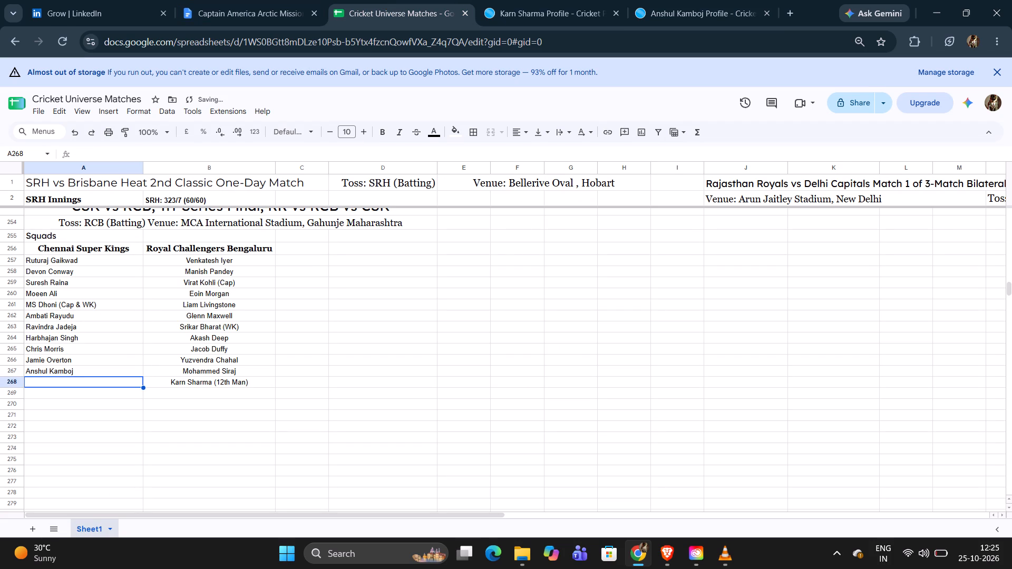
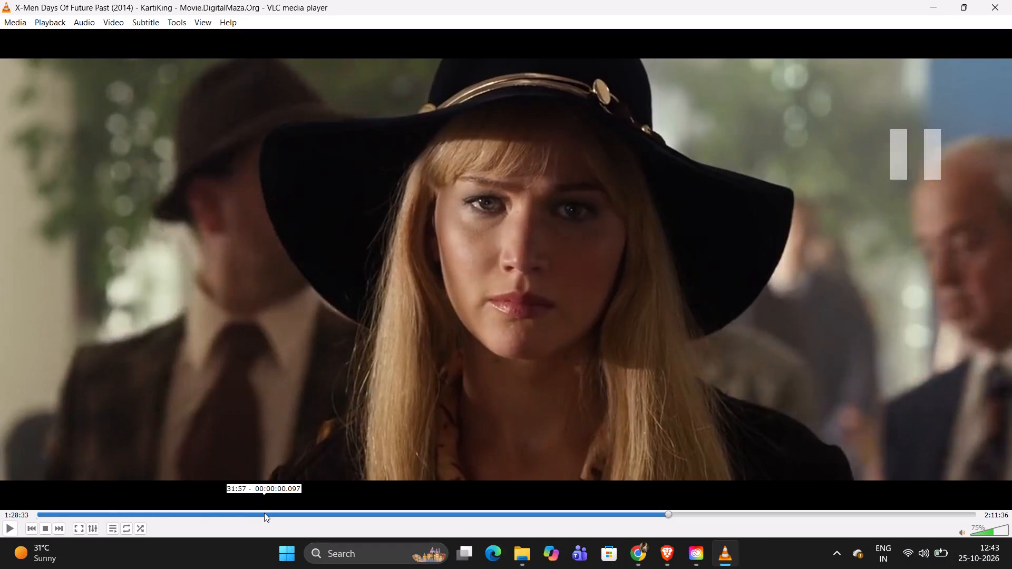
Switch from the video player to the Cricket Universe Matches sheet in Chrome and bold "(12th Man)" after Karn Sharma in B268.
click(625, 555)
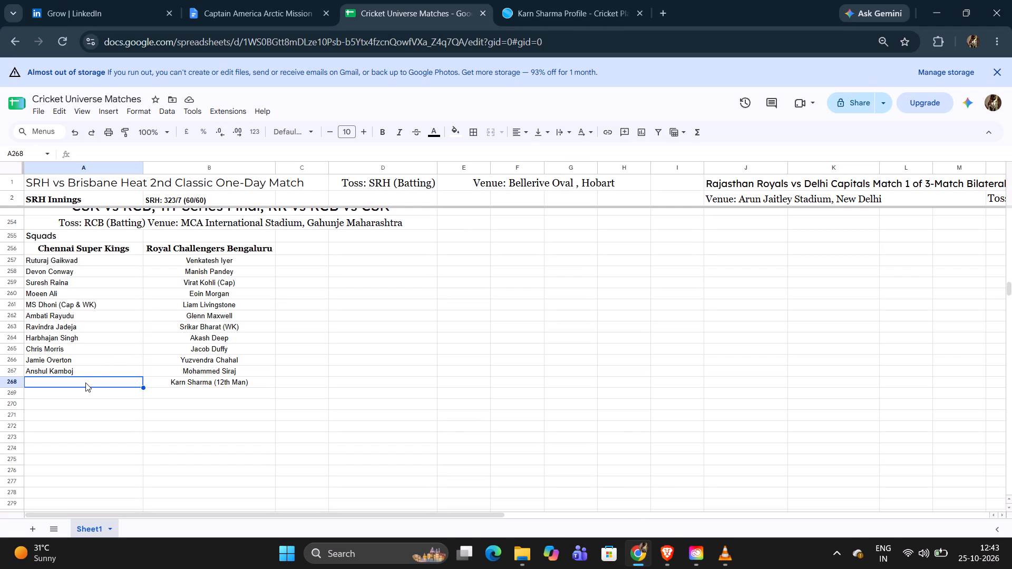
click(201, 385)
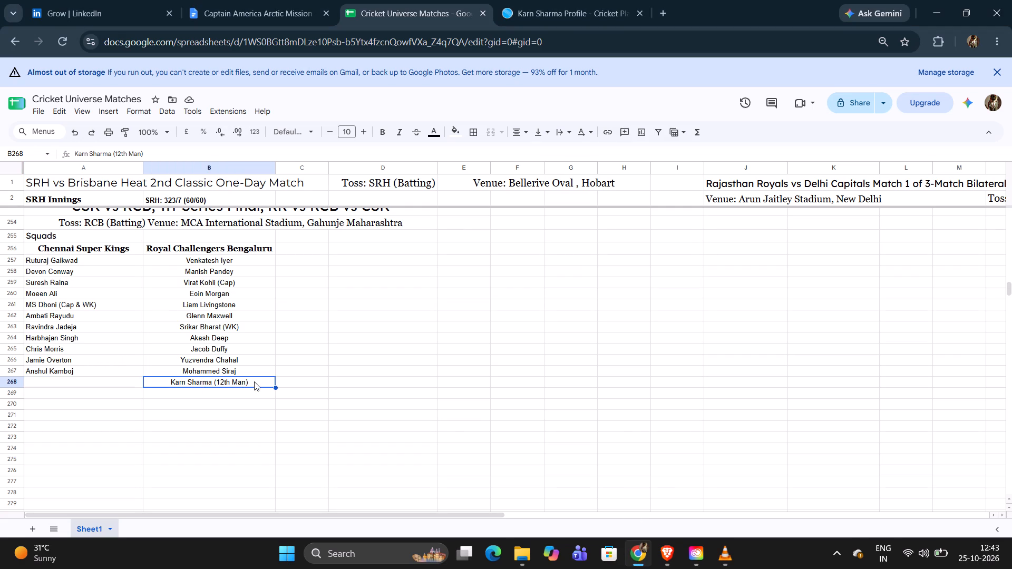
click(254, 381)
double_click(254, 381)
drag(254, 381, 234, 383)
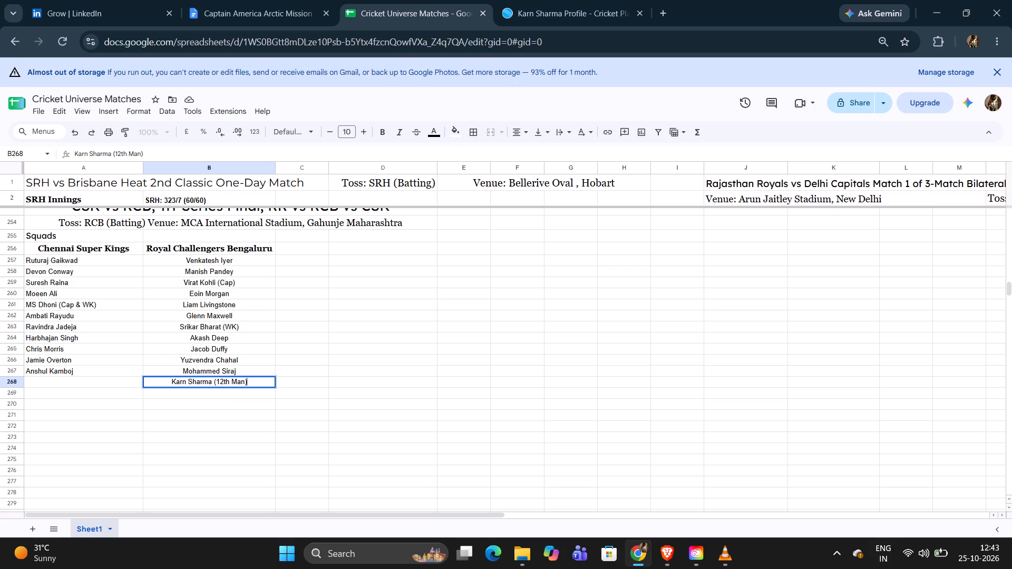
drag(234, 383, 212, 386)
click(382, 129)
click(258, 308)
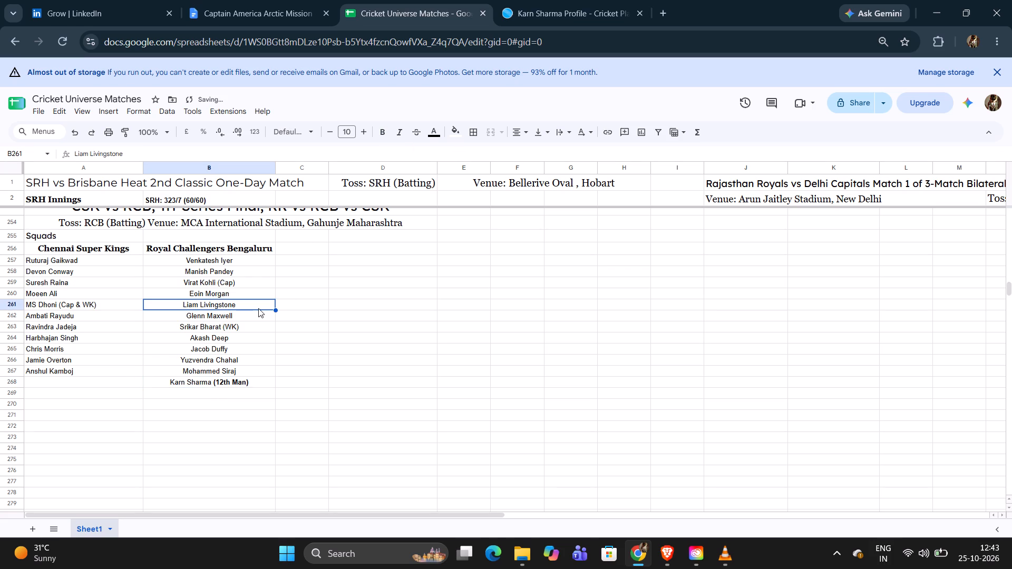
Bold only "(Cap)" after Virat Kohli's name in B259 of the Royal Challengers Bengaluru squad.
click(246, 284)
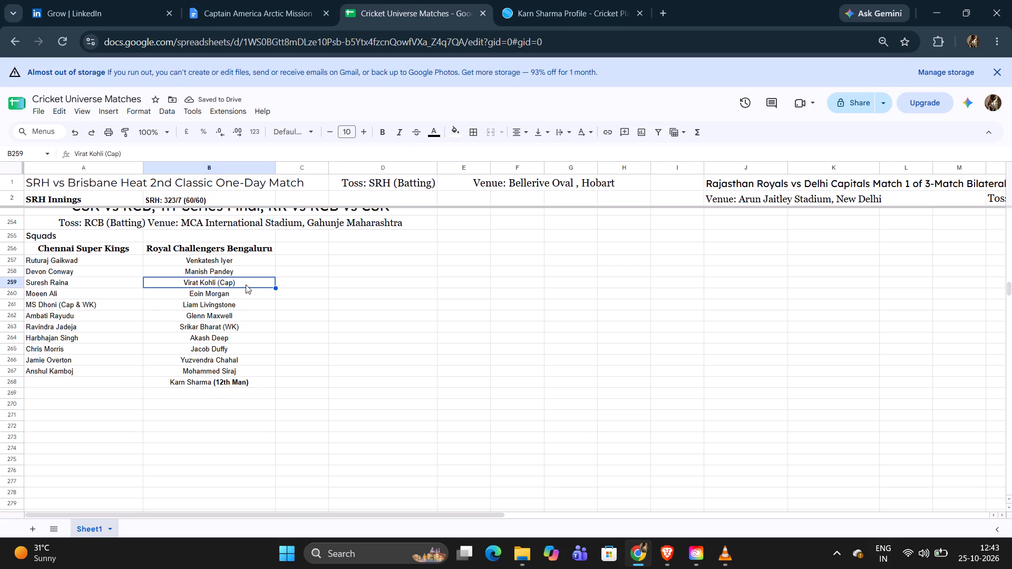
double_click(246, 284)
drag(246, 284, 220, 283)
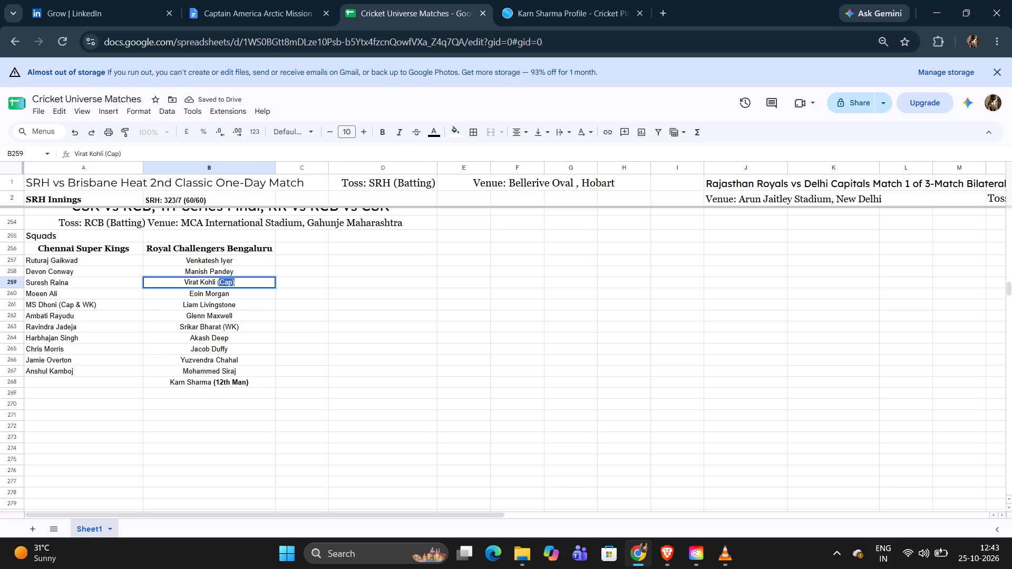
drag(220, 283, 215, 283)
click(265, 280)
drag(265, 280, 218, 282)
drag(218, 282, 218, 282)
click(386, 133)
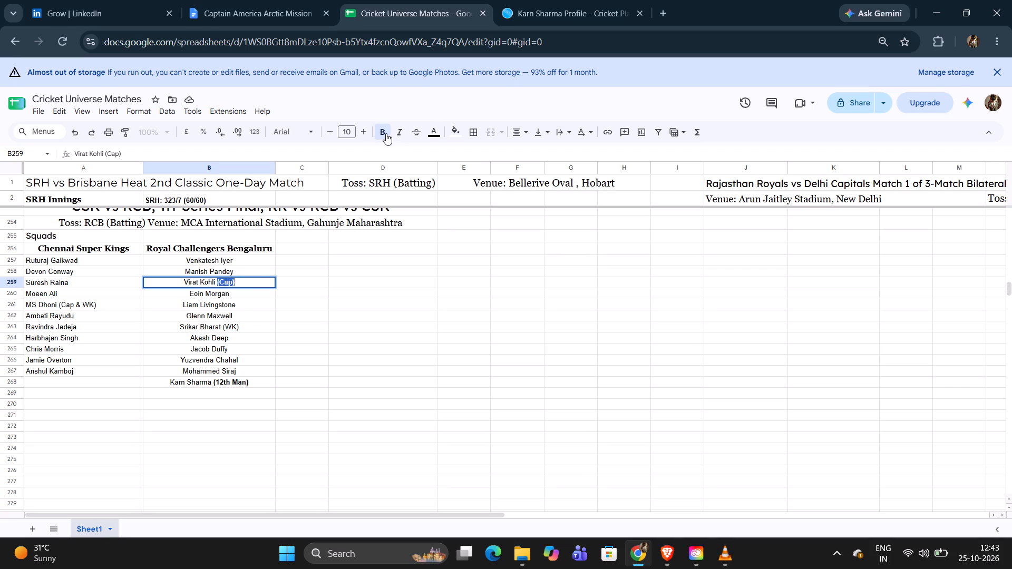
Bold only "(WK)" after Srikar Bharat's name in B263 of the Royal Challengers Bengaluru squad.
click(235, 325)
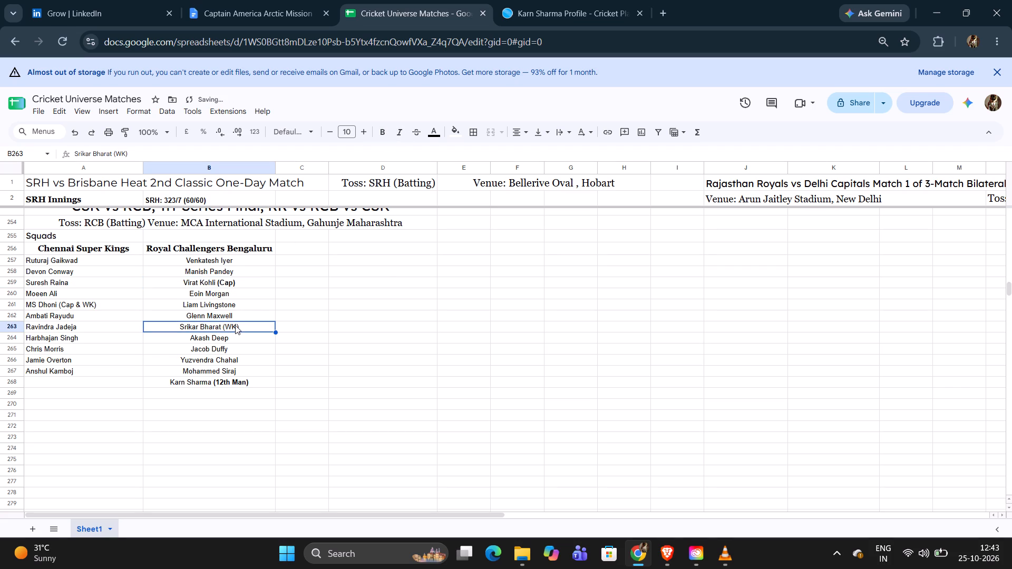
double_click(246, 326)
drag(246, 326, 223, 326)
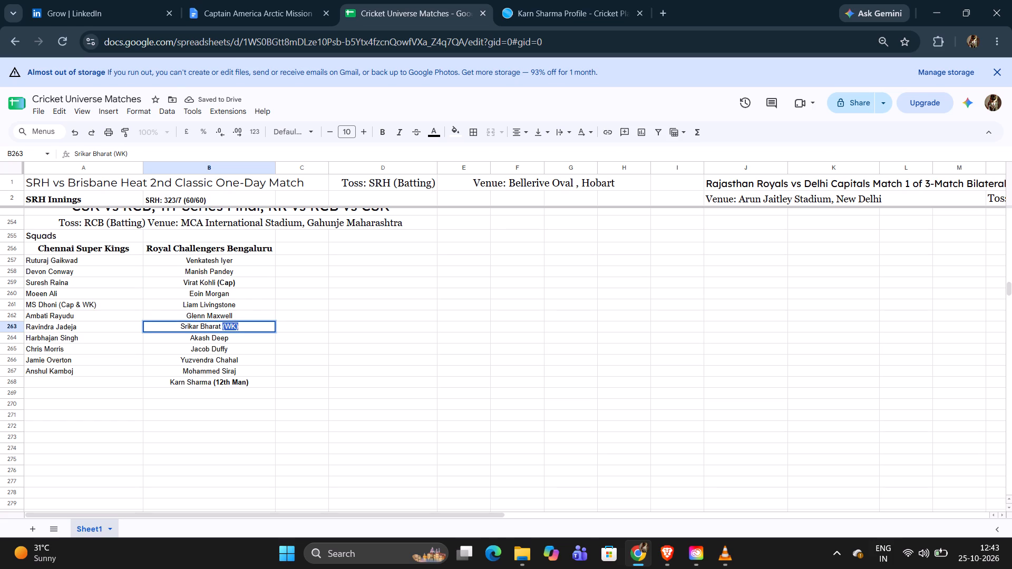
drag(223, 326, 223, 326)
click(378, 131)
click(149, 395)
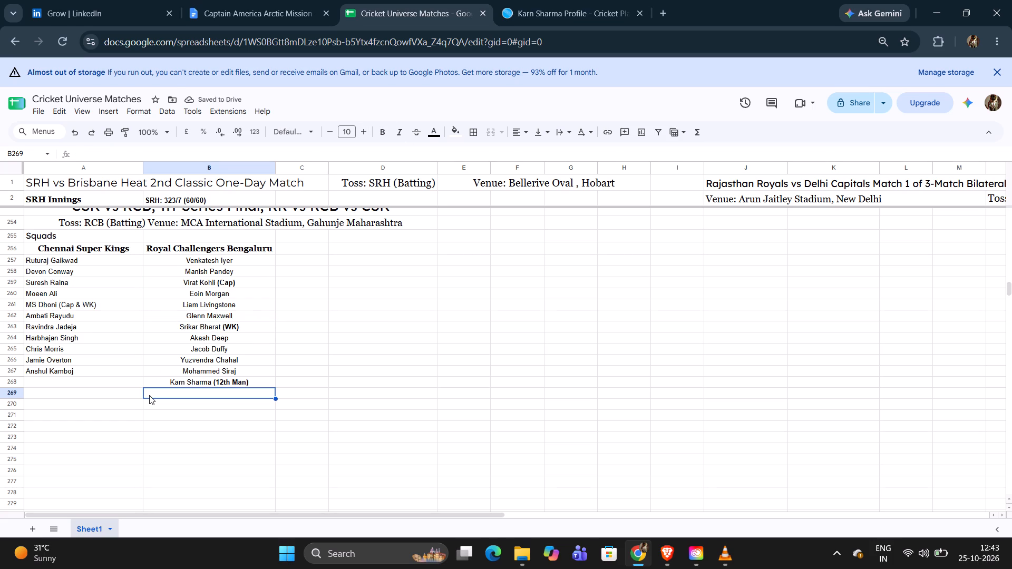
Bold only "(Cap & WK)" after MS Dhoni's name in A261 of the Chennai Super Kings squad.
click(100, 303)
double_click(100, 303)
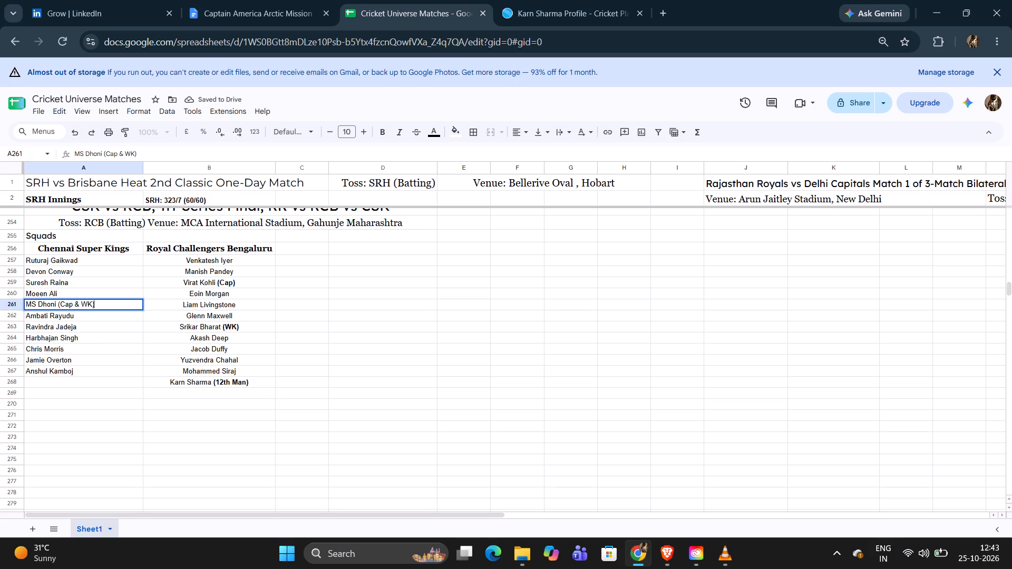
drag(100, 303, 54, 307)
drag(54, 307, 59, 307)
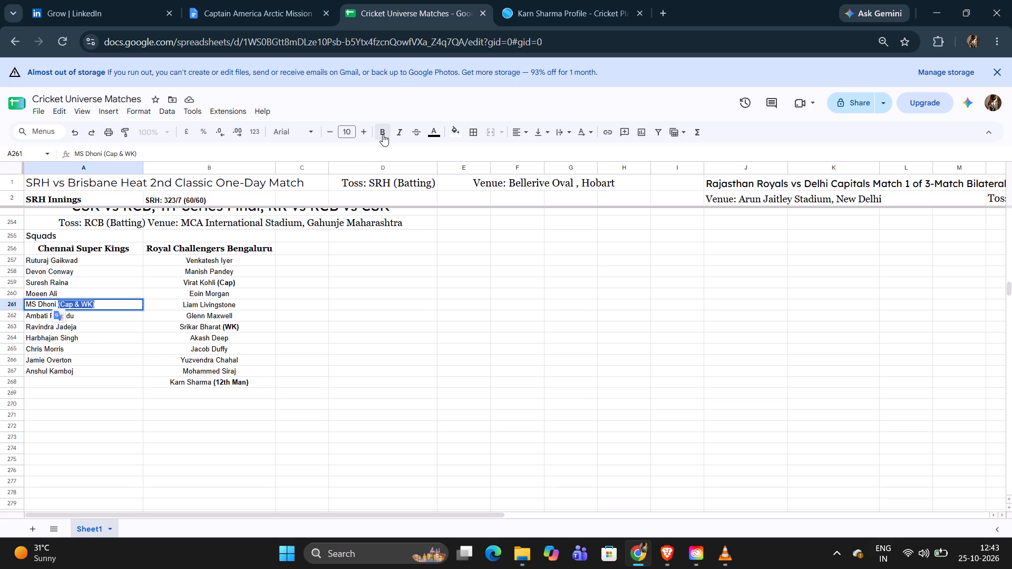
click(383, 134)
click(80, 386)
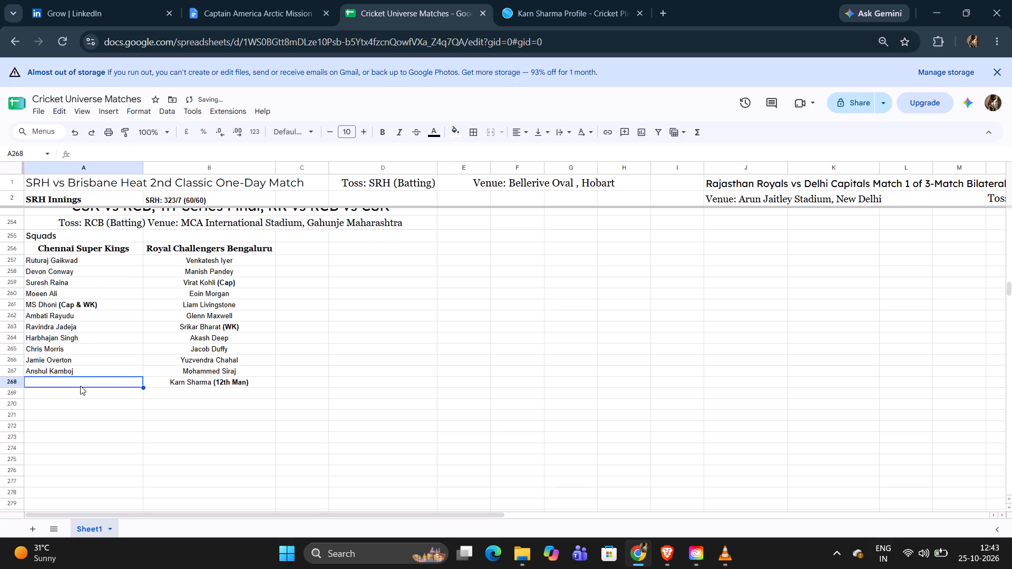
Go back from Karn Sharma's Cricinfo profile to the Royal Challengers Bengaluru bowling averages.
click(560, 0)
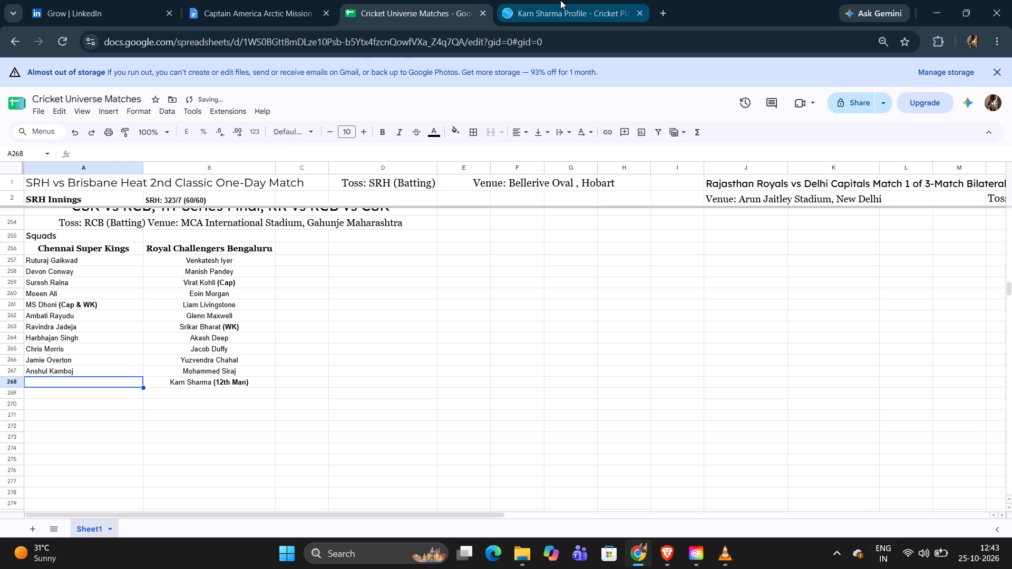
click(12, 44)
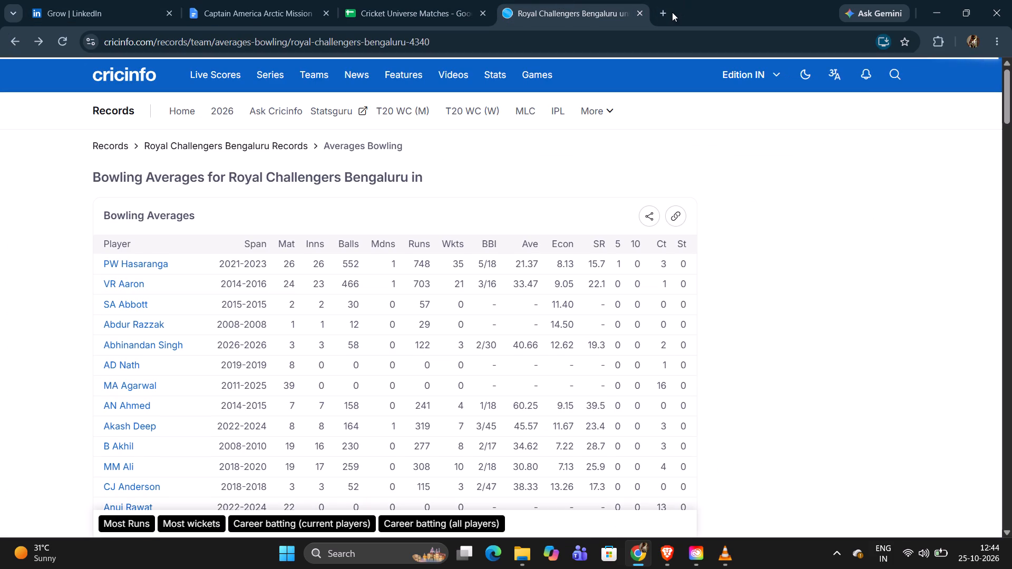
Search Google for "csk all time ipl stats" in a new browser tab.
click(668, 11)
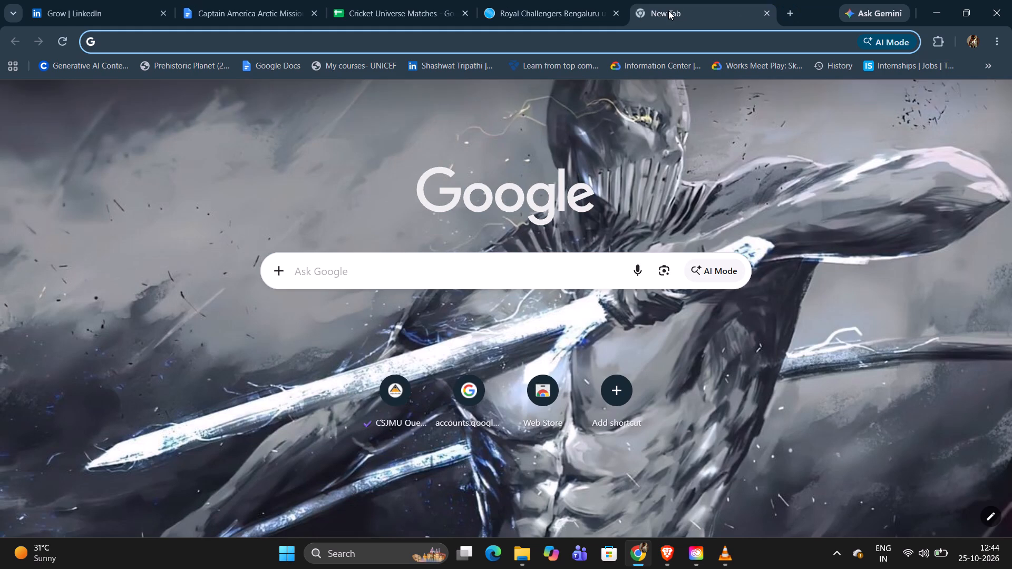
key(c)
text(sk)
key(Return)
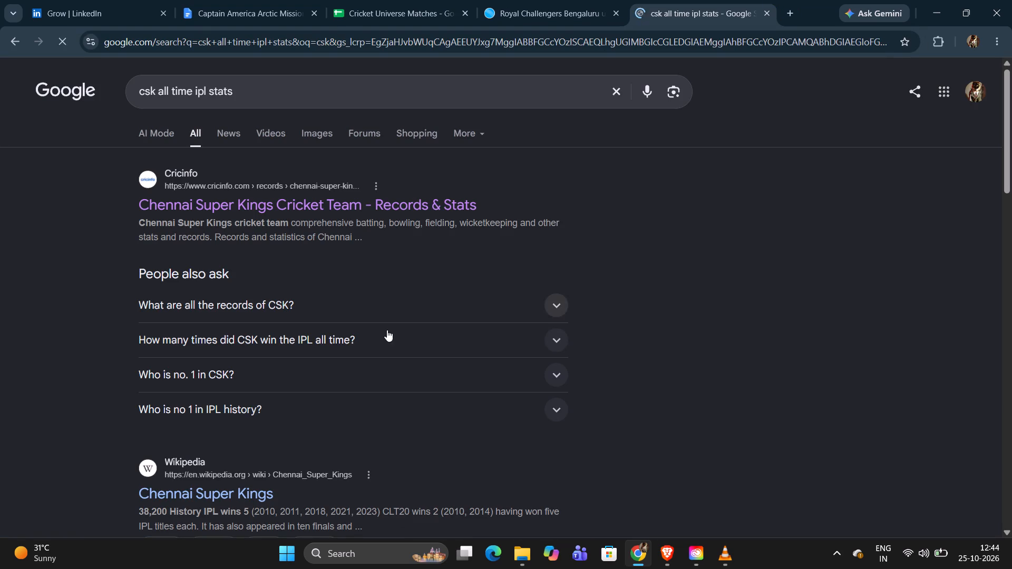
Open Cricinfo's Chennai Super Kings records and go to the career bowling averages for all players.
click(414, 199)
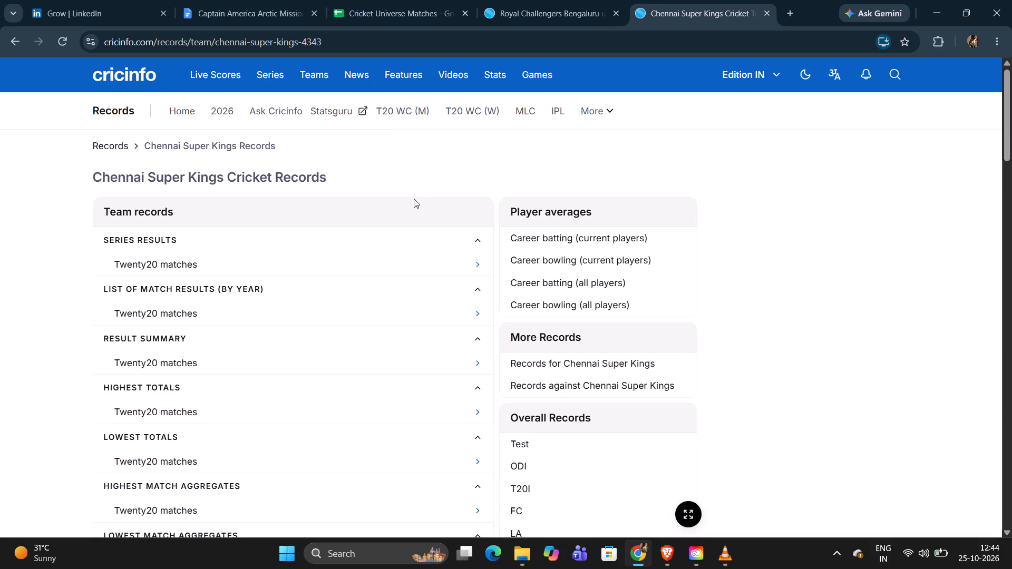
click(583, 298)
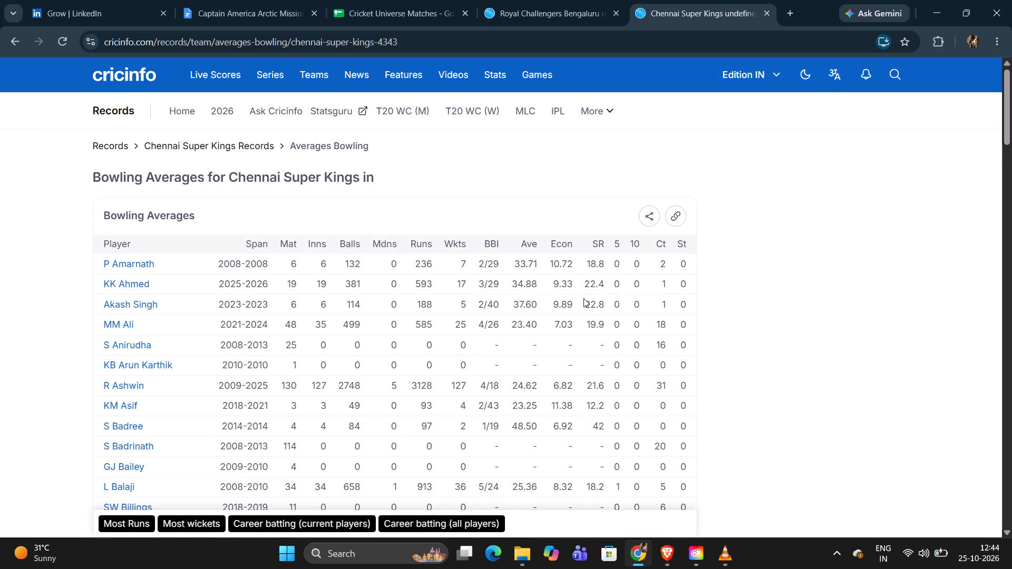
Look through the Chennai Super Kings career bowling averages, from P Amarnath down to the M names, for a 12th-man candidate.
scroll(463, 399, down, 1)
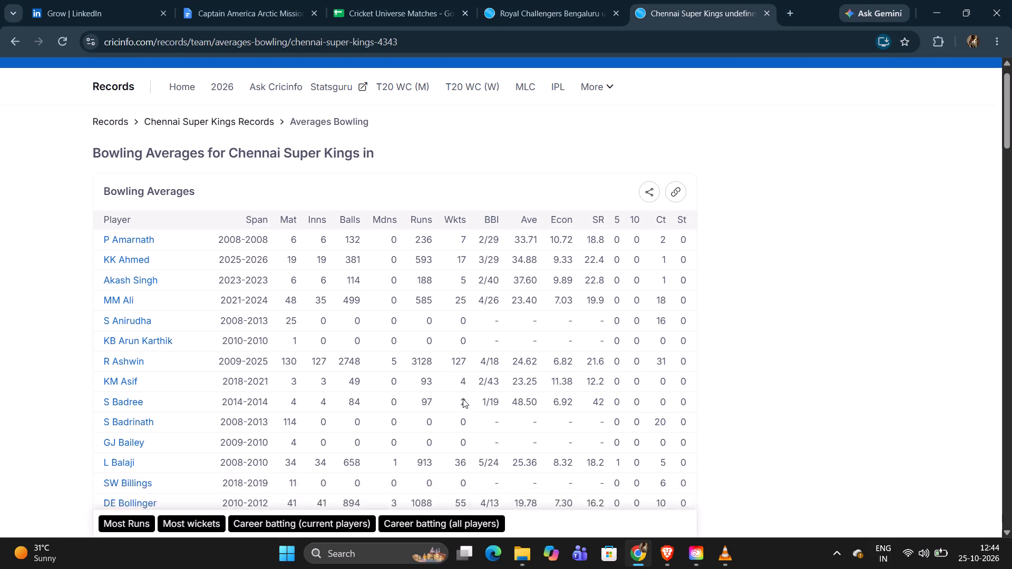
scroll(463, 399, down, 2)
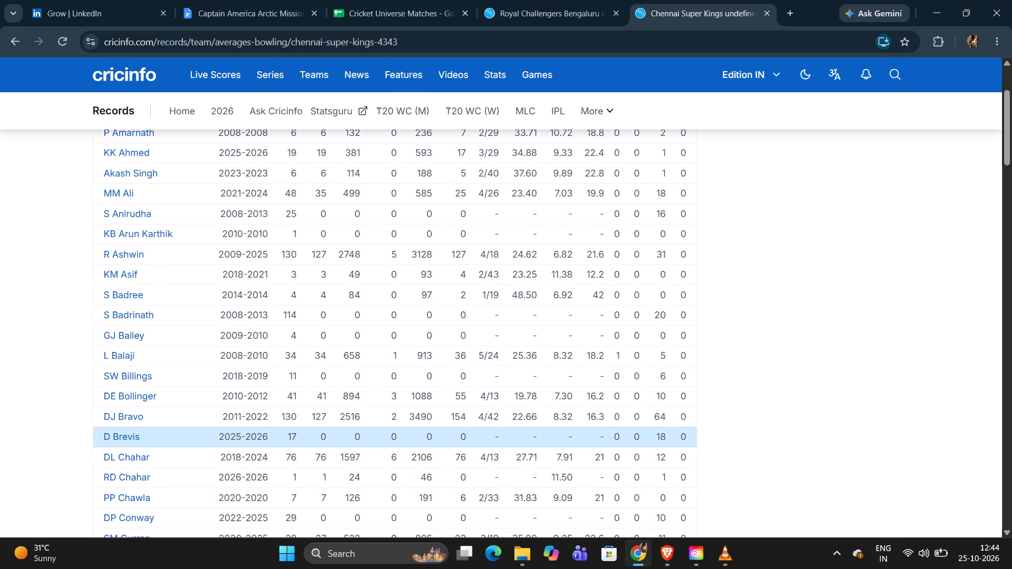
scroll(463, 399, down, 1)
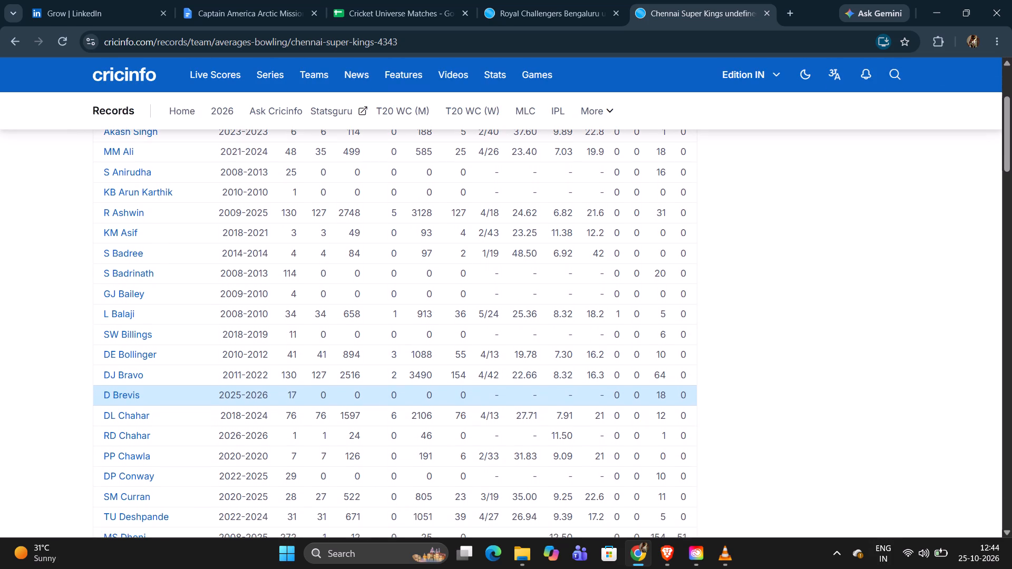
scroll(463, 399, down, 2)
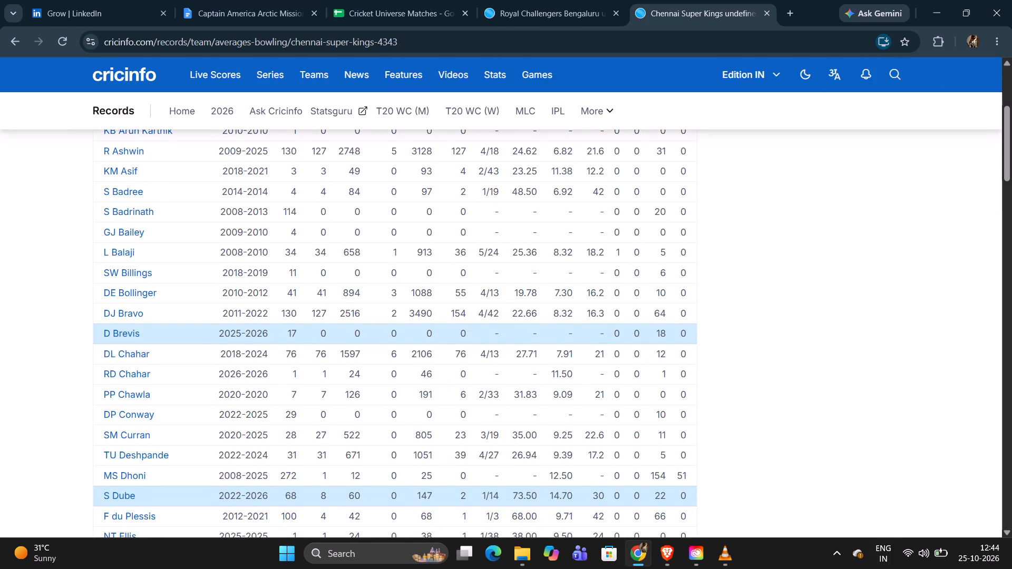
scroll(463, 399, down, 2)
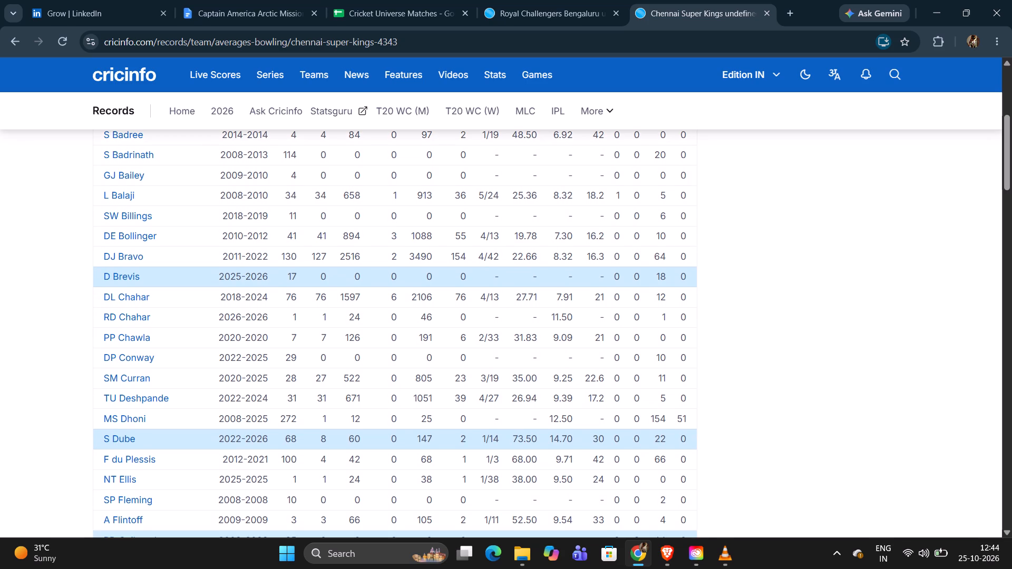
scroll(463, 399, down, 3)
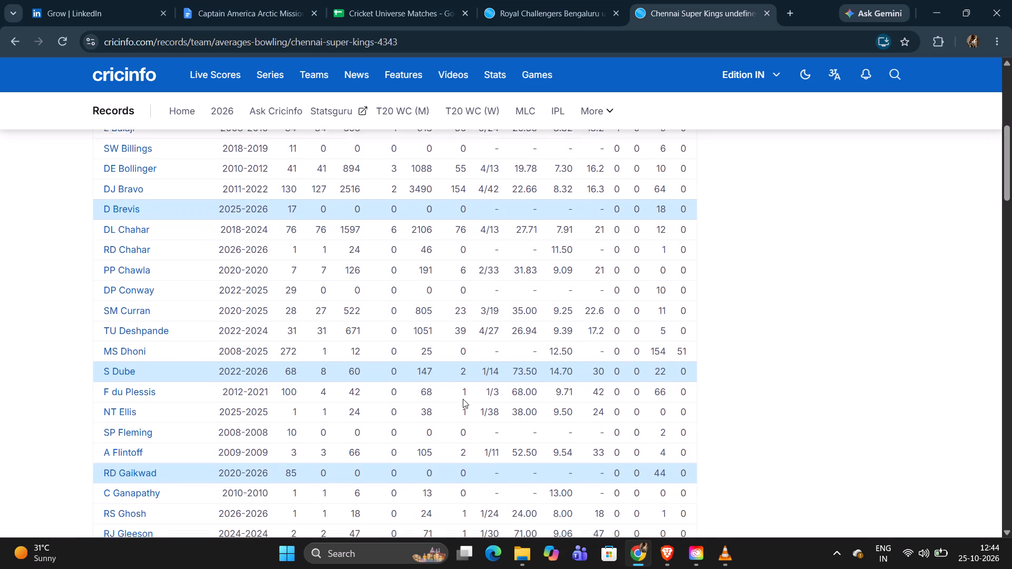
scroll(463, 399, down, 2)
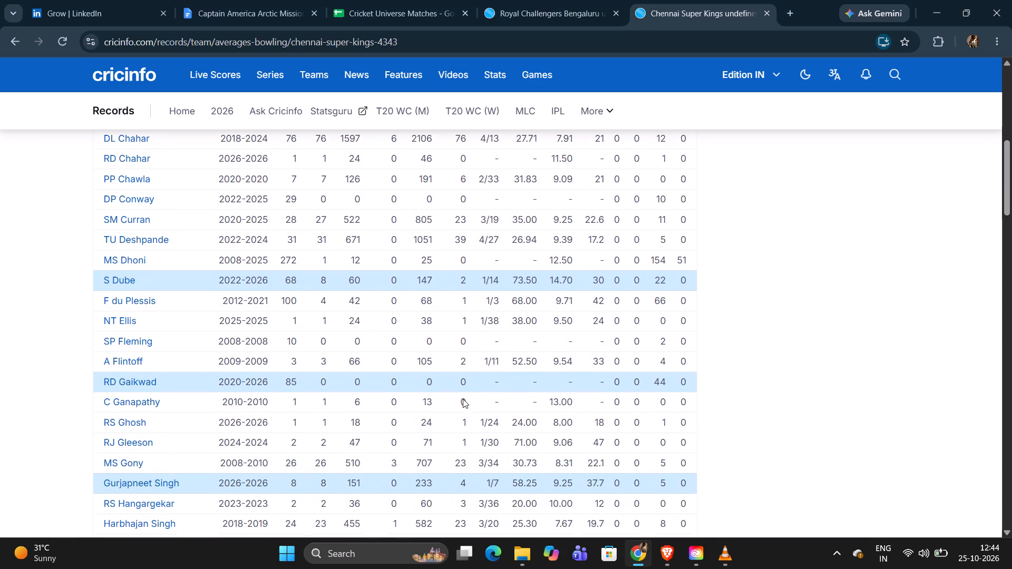
scroll(463, 399, down, 2)
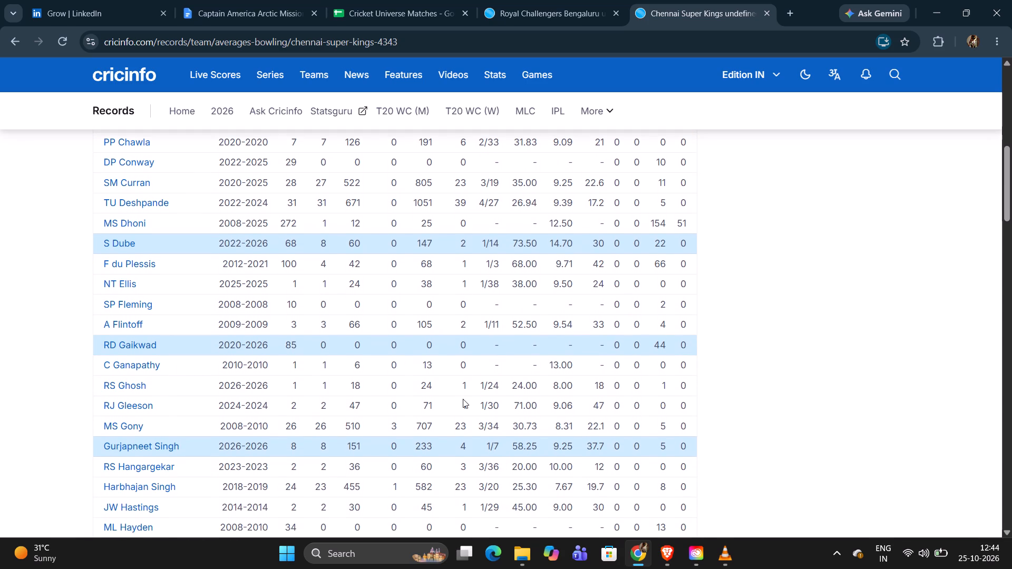
scroll(463, 399, down, 1)
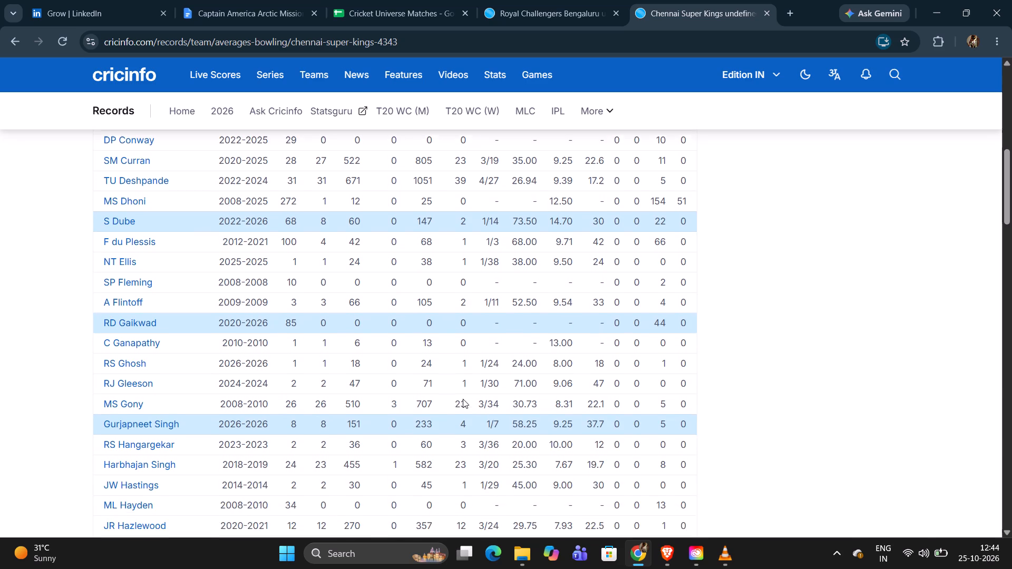
scroll(463, 399, down, 2)
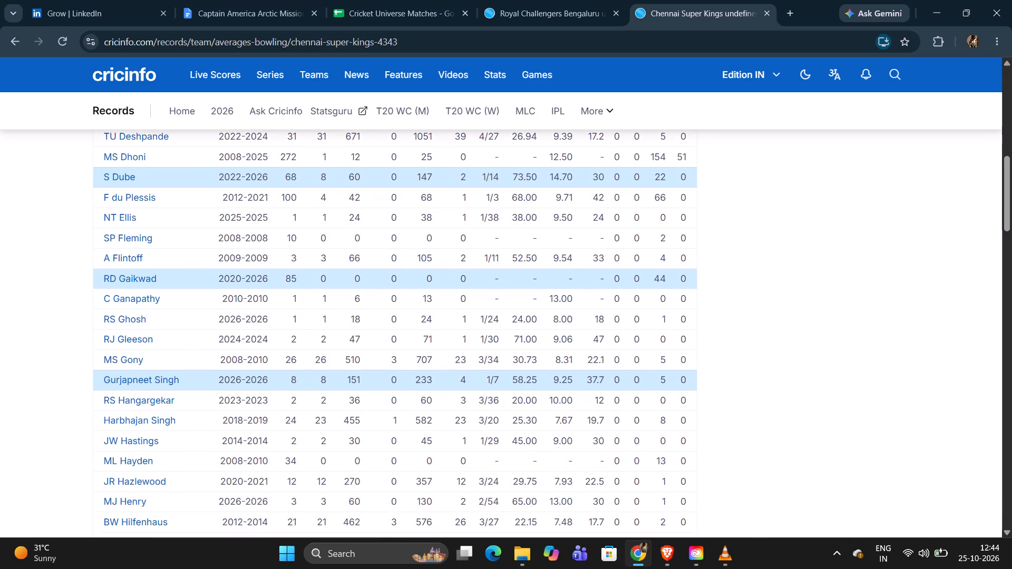
scroll(463, 399, down, 1)
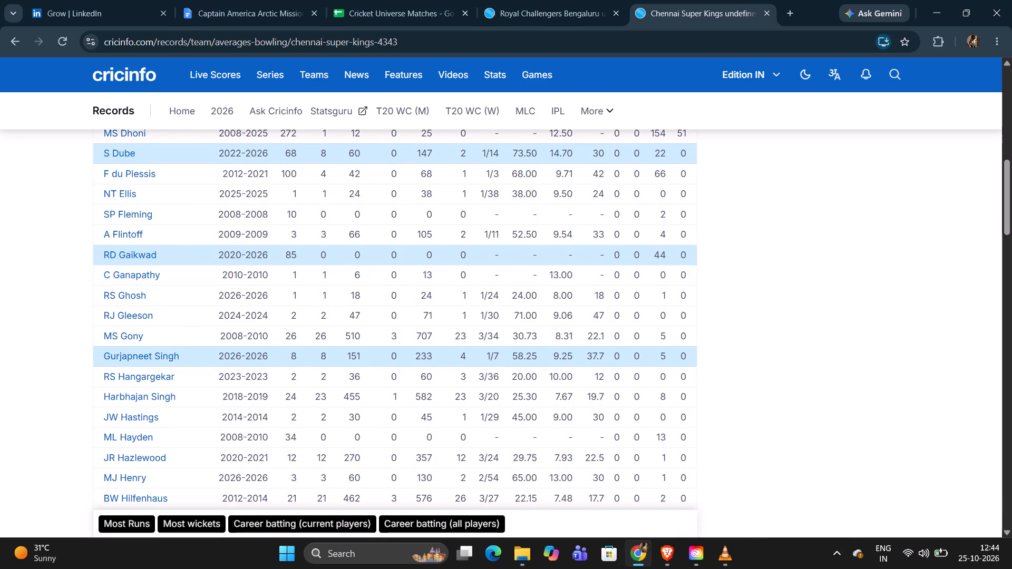
scroll(267, 458, down, 1)
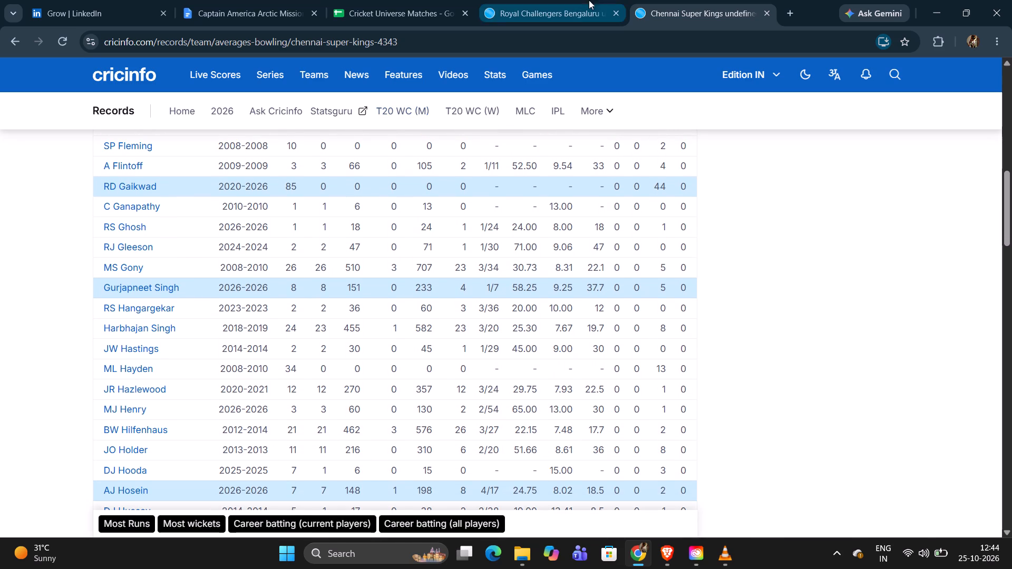
scroll(218, 380, down, 3)
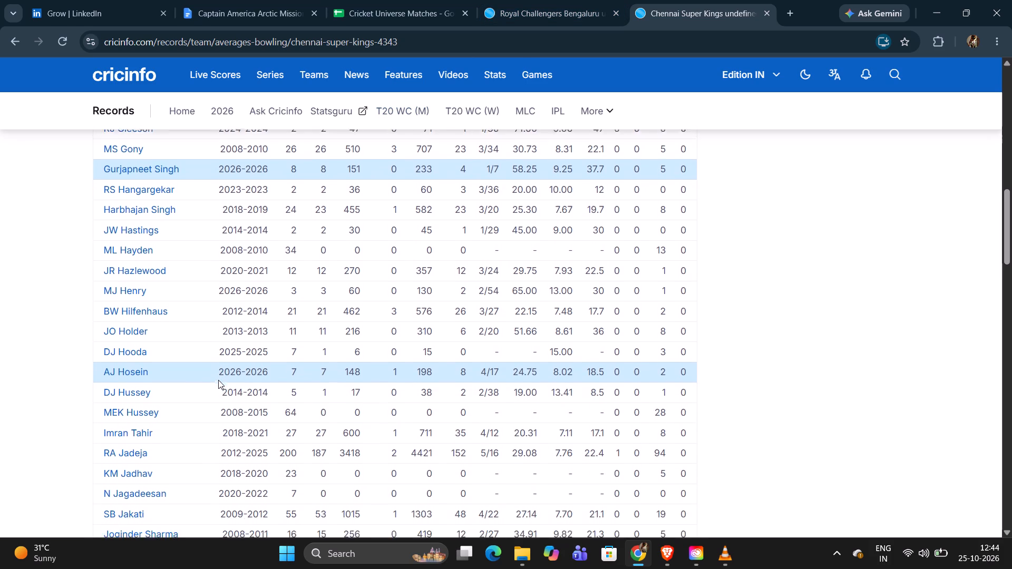
scroll(218, 380, down, 1)
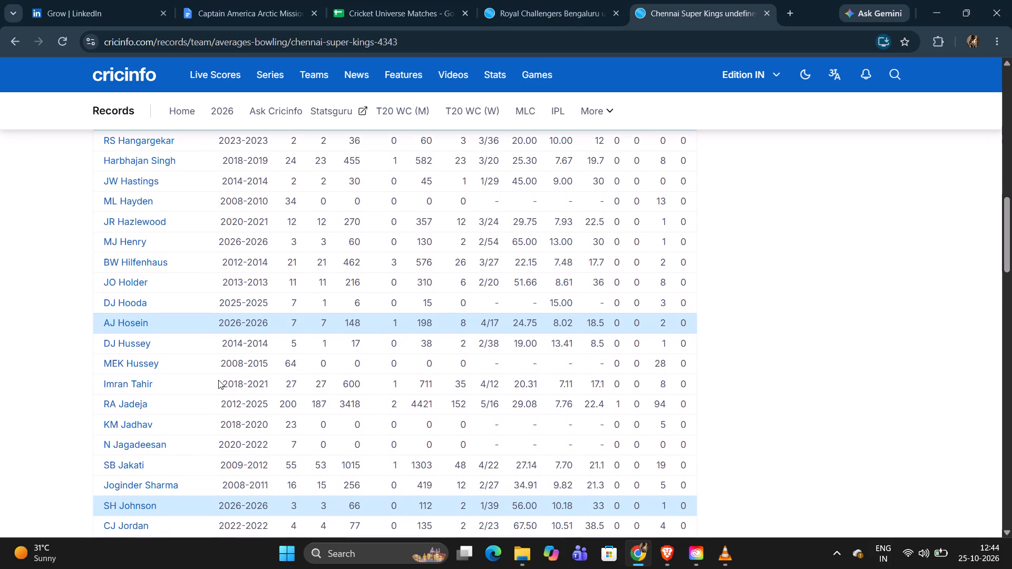
scroll(218, 380, down, 2)
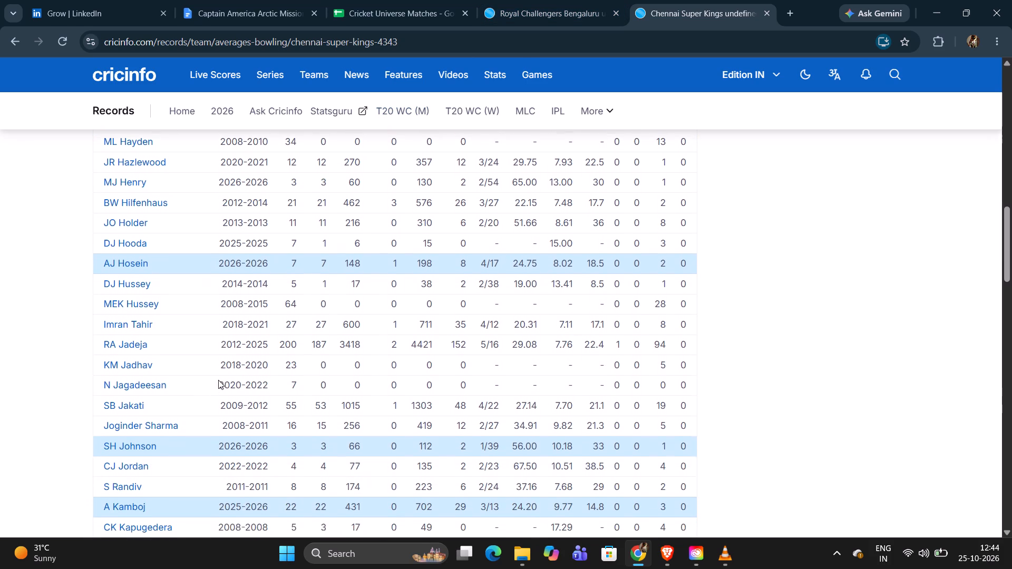
scroll(218, 380, down, 2)
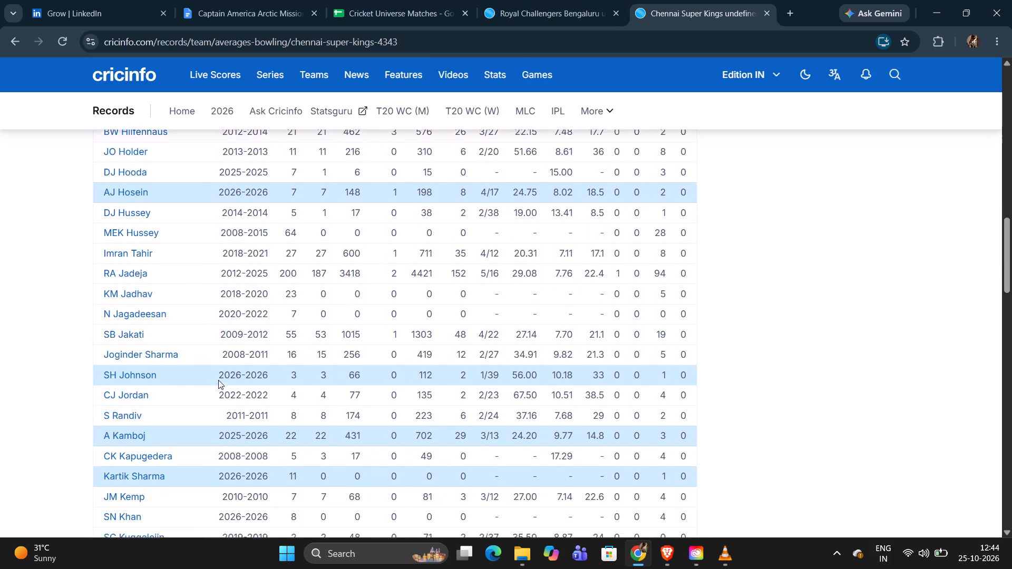
scroll(218, 380, down, 2)
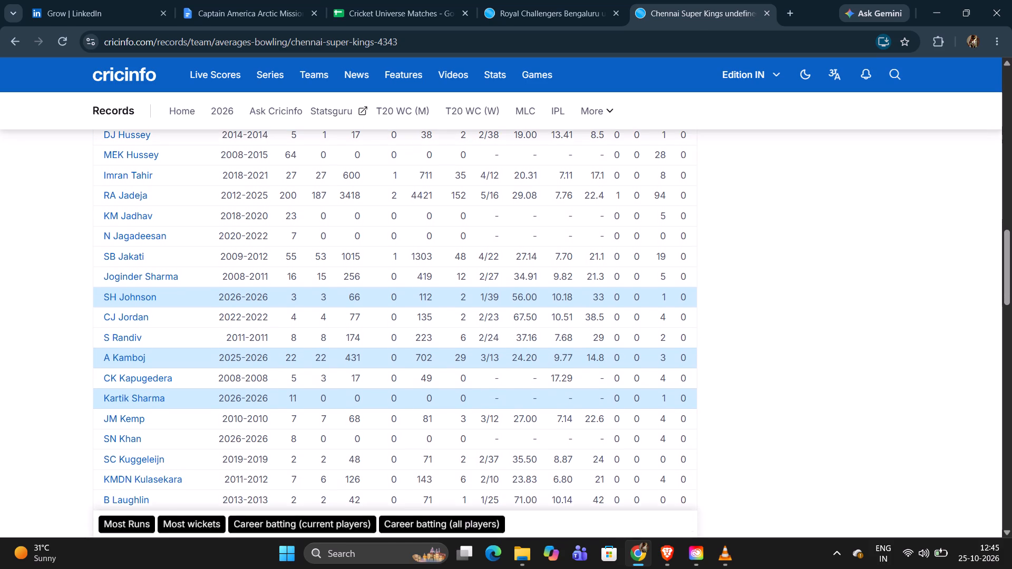
scroll(218, 380, down, 3)
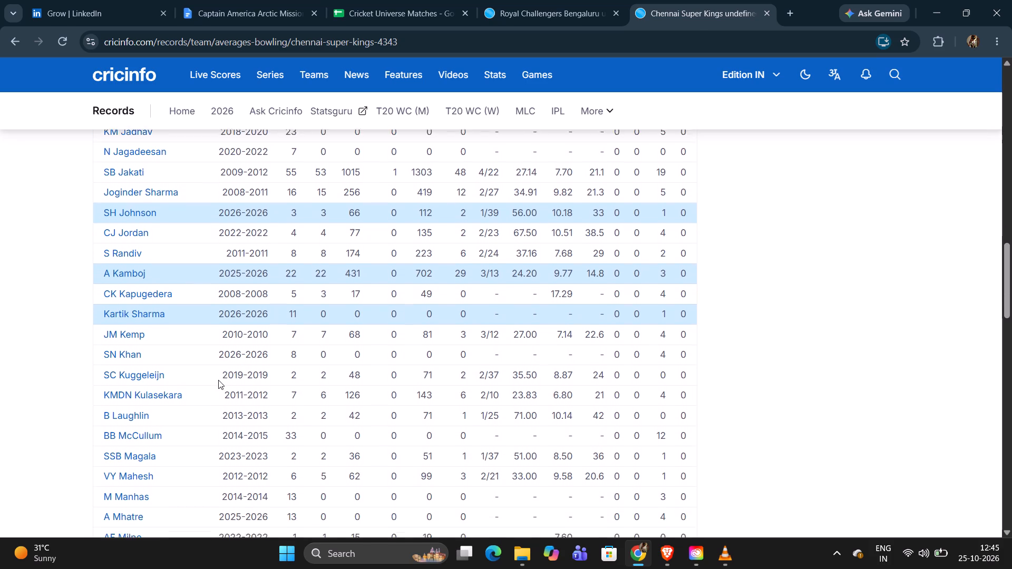
scroll(218, 380, down, 1)
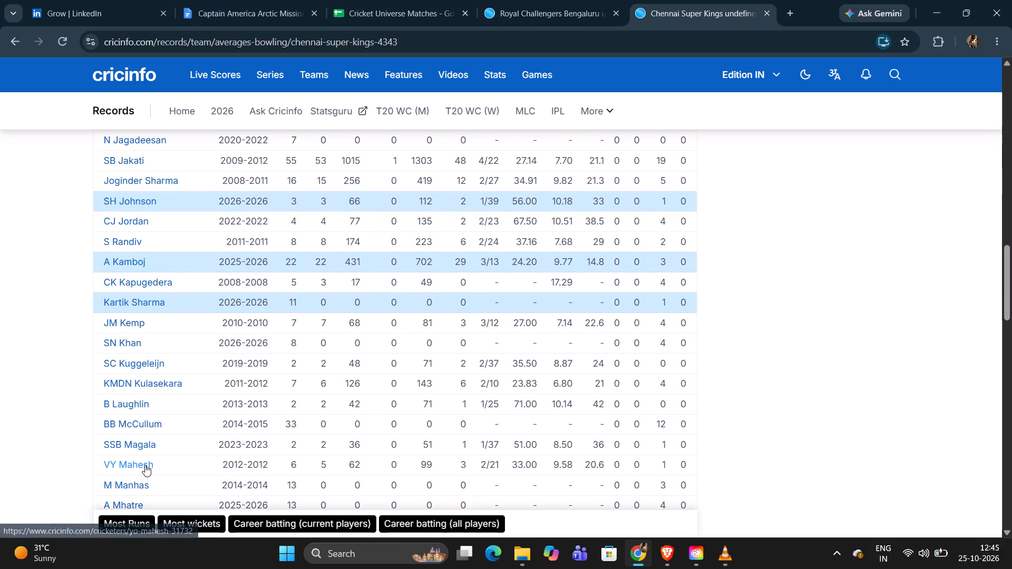
Check VY Mahesh's Cricinfo profile and return to the Chennai Super Kings bowling averages.
click(145, 465)
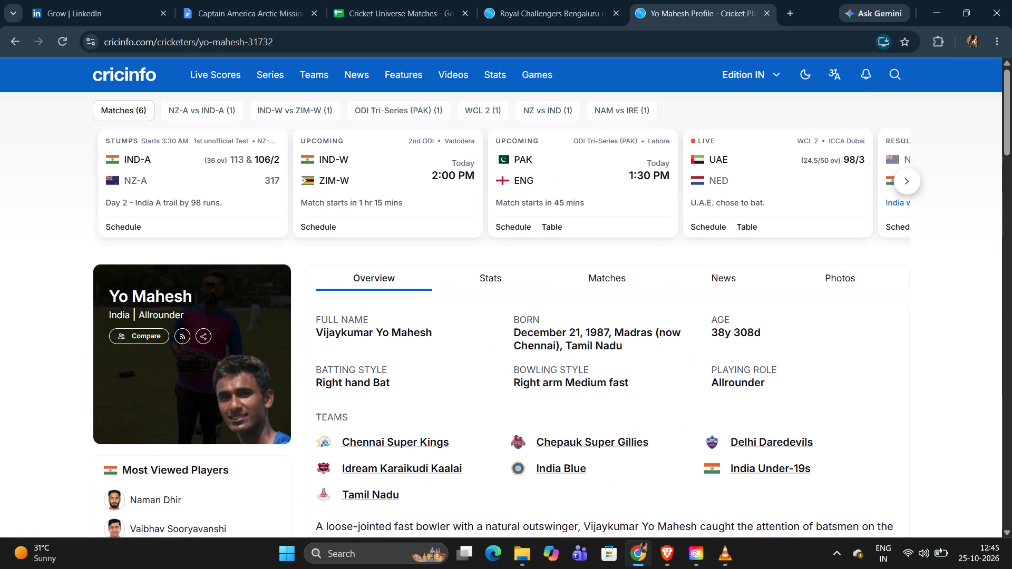
click(18, 41)
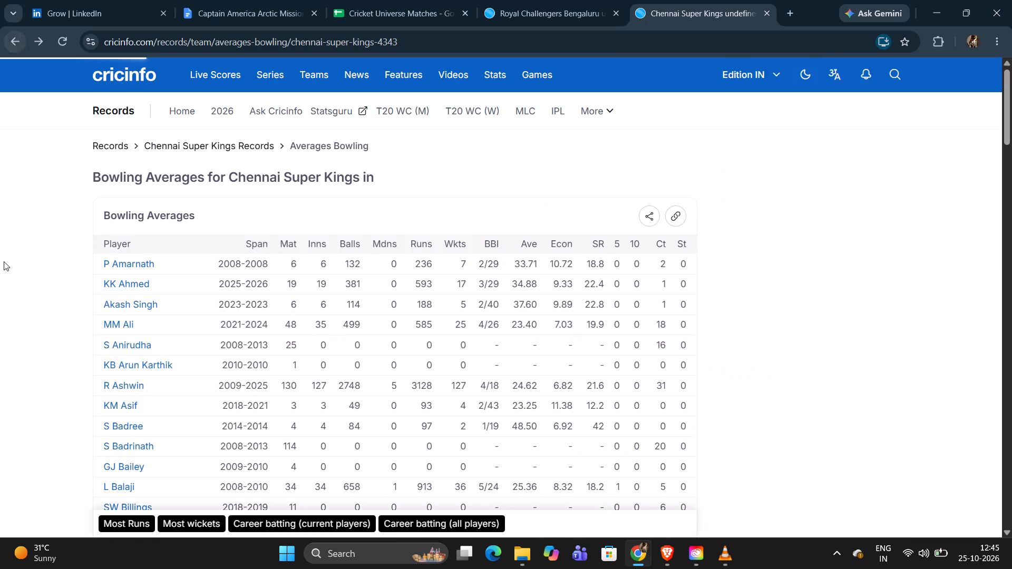
Examine the rest of the Chennai Super Kings bowling averages, from the M names through the S names, for a 12th-man candidate.
scroll(4, 261, down, 18)
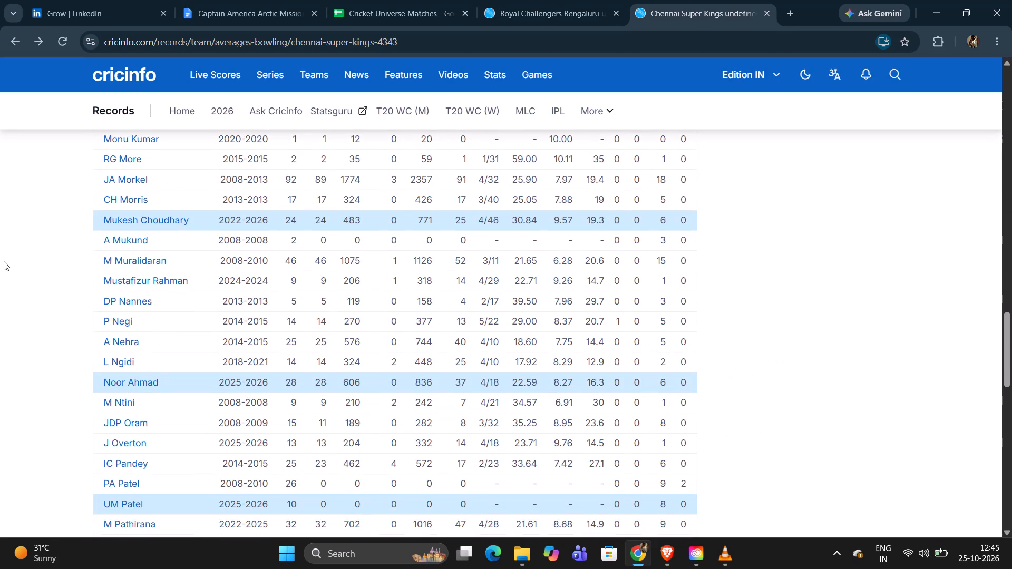
scroll(4, 261, down, 1)
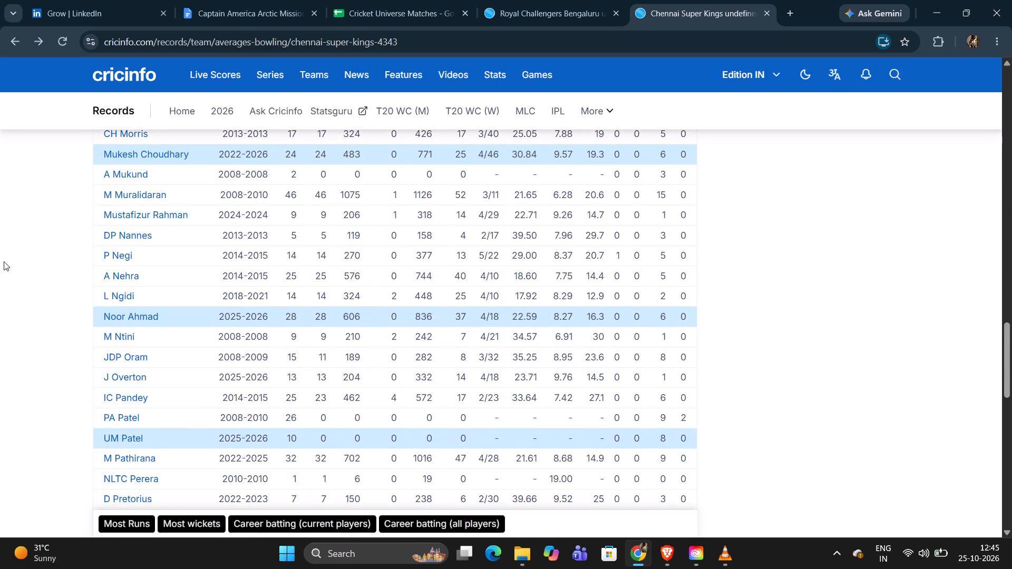
scroll(4, 261, down, 2)
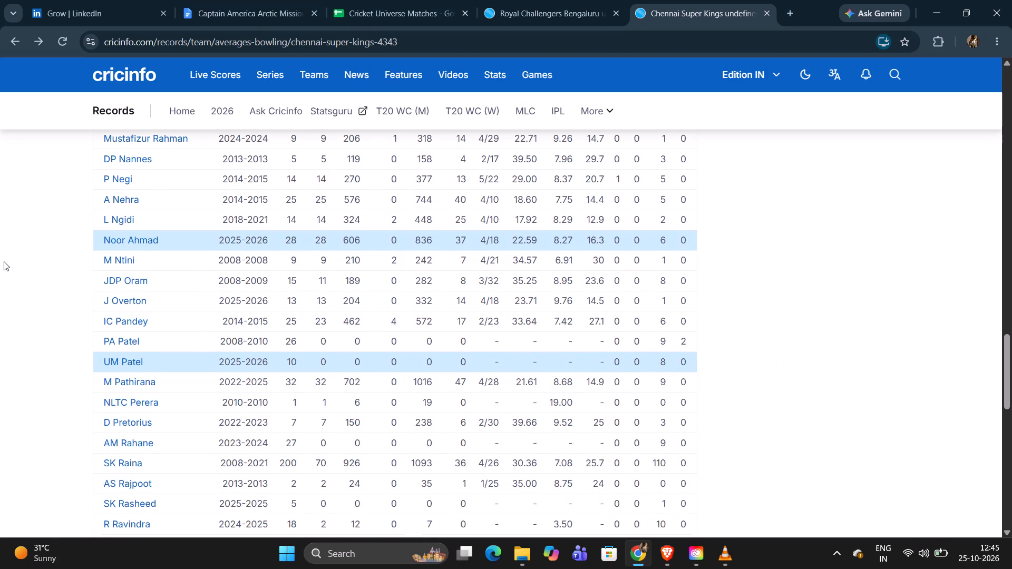
scroll(4, 261, down, 1)
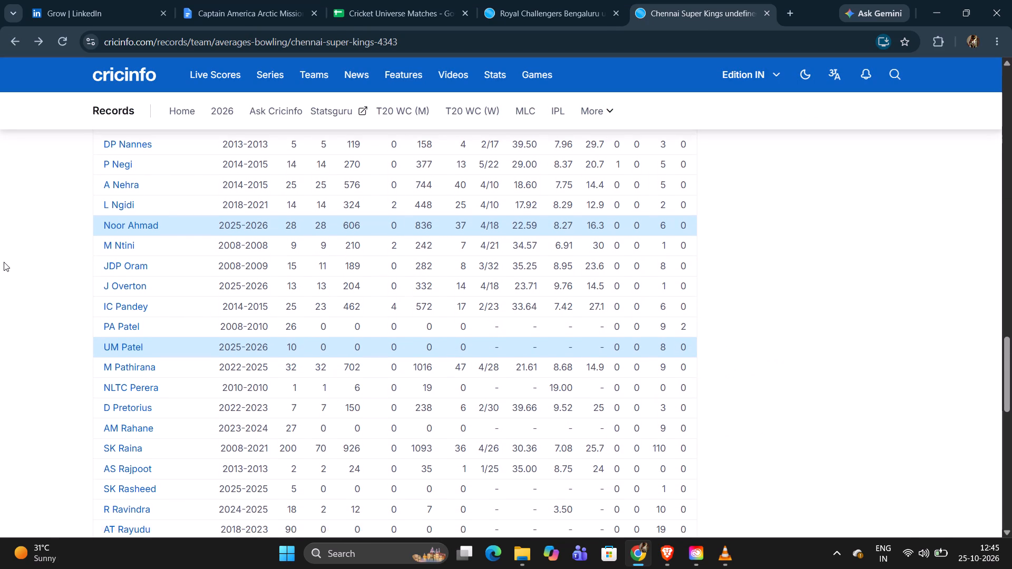
scroll(4, 262, down, 2)
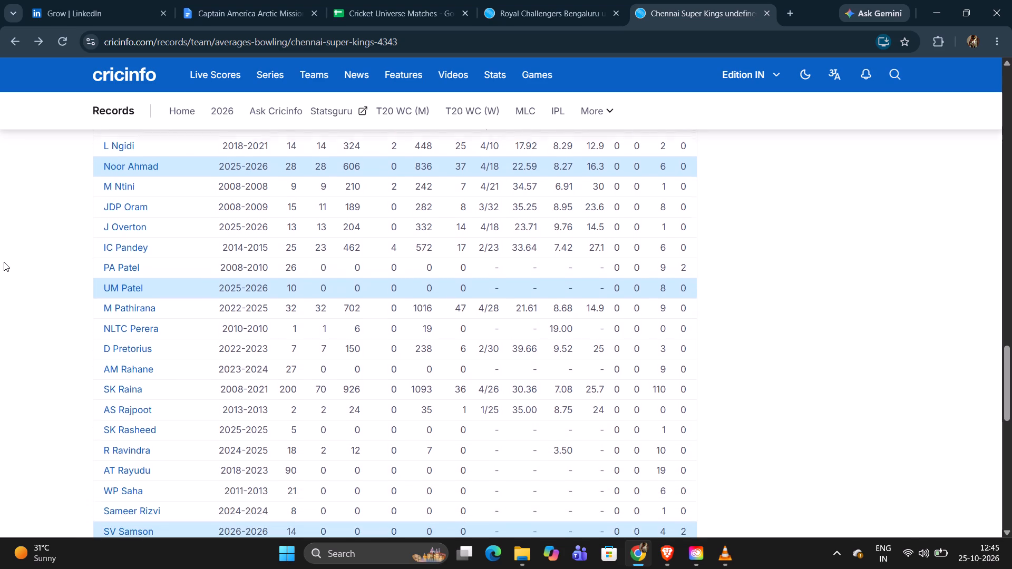
scroll(4, 262, down, 2)
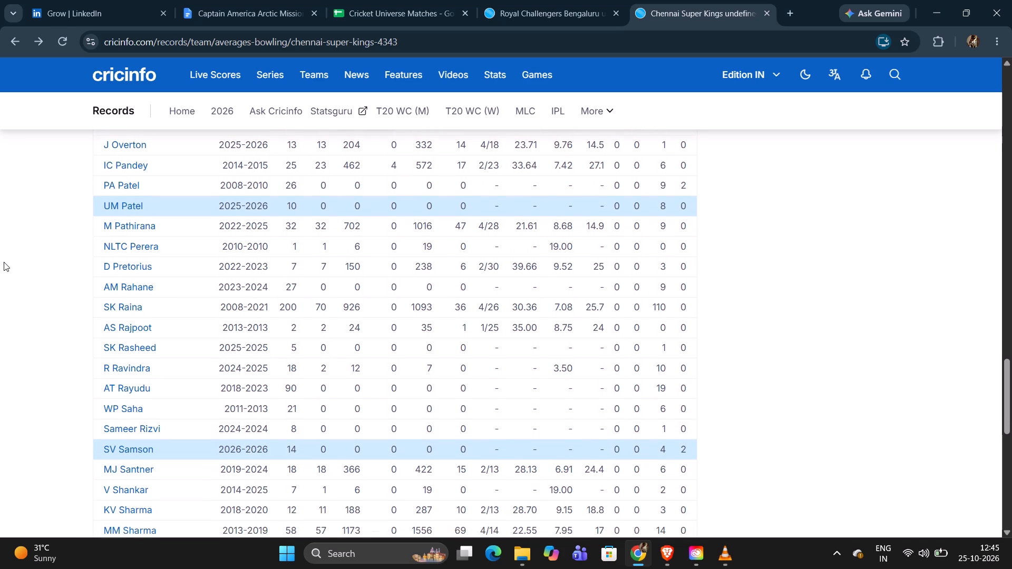
scroll(4, 262, down, 1)
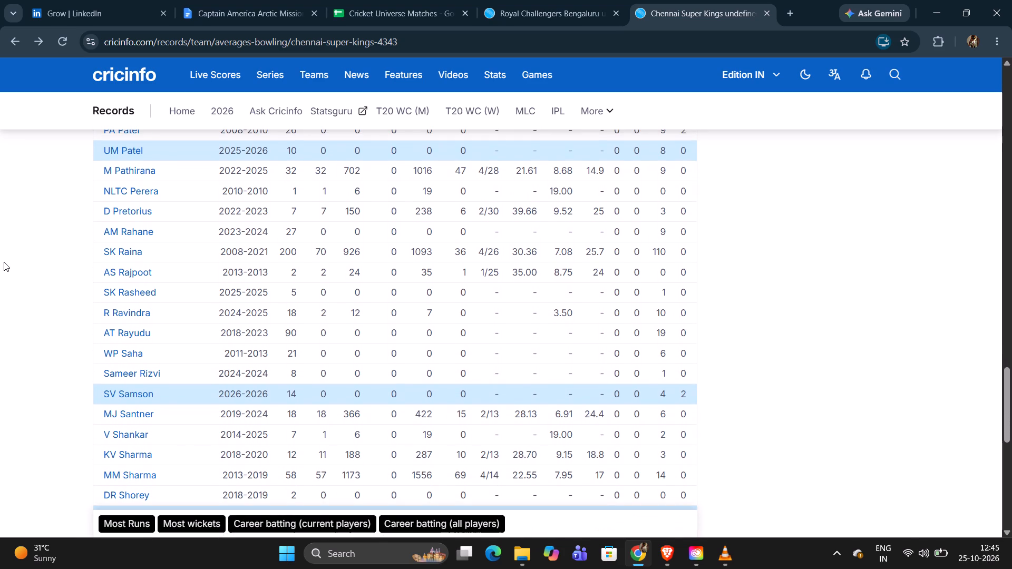
scroll(4, 262, down, 2)
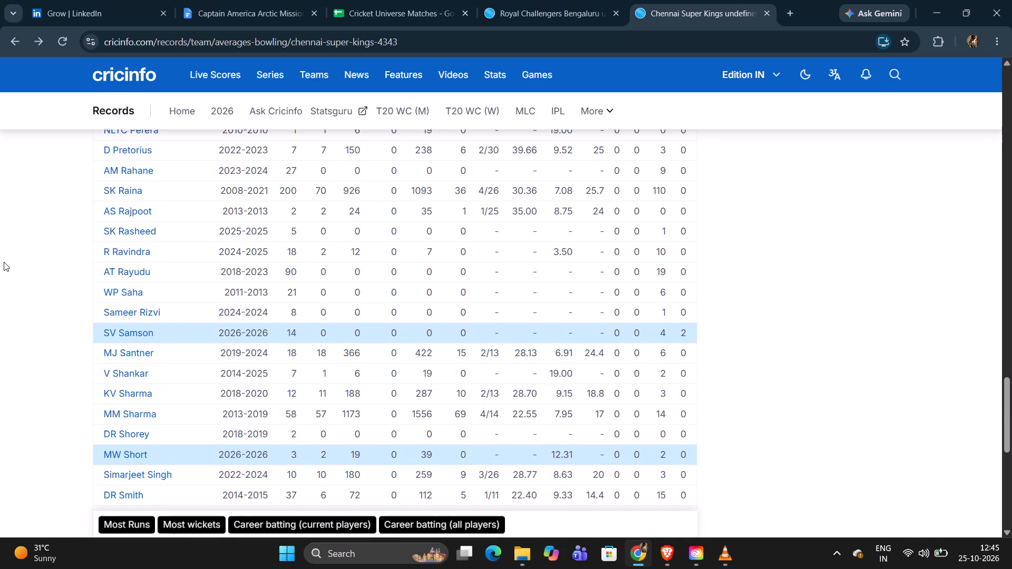
scroll(4, 262, down, 1)
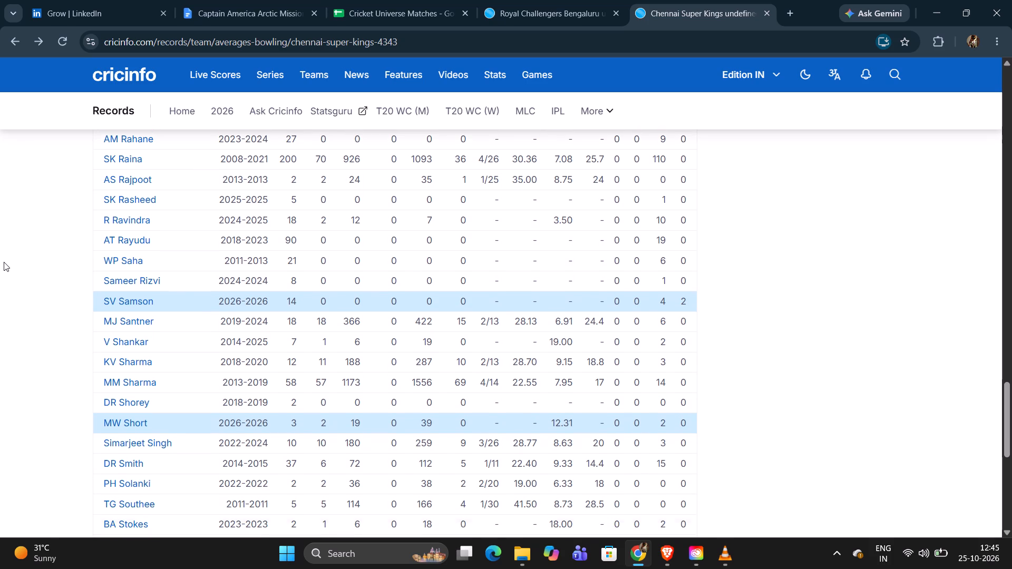
Return to the Cricket Universe Matches sheet and enter "Simarjeet Singh (12th Man)" in A268, below Anshul Kamboj.
click(433, 0)
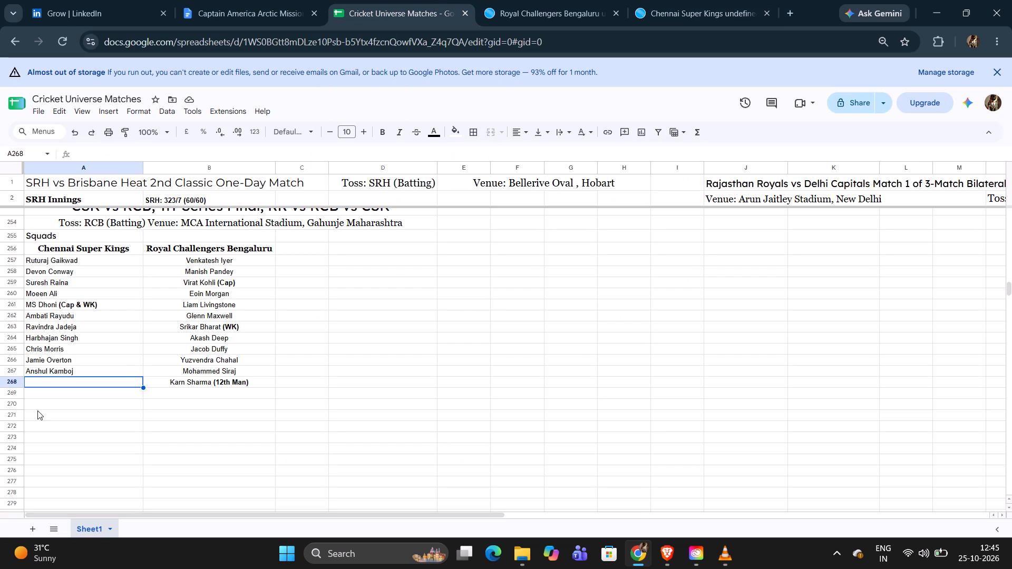
click(55, 384)
key(s)
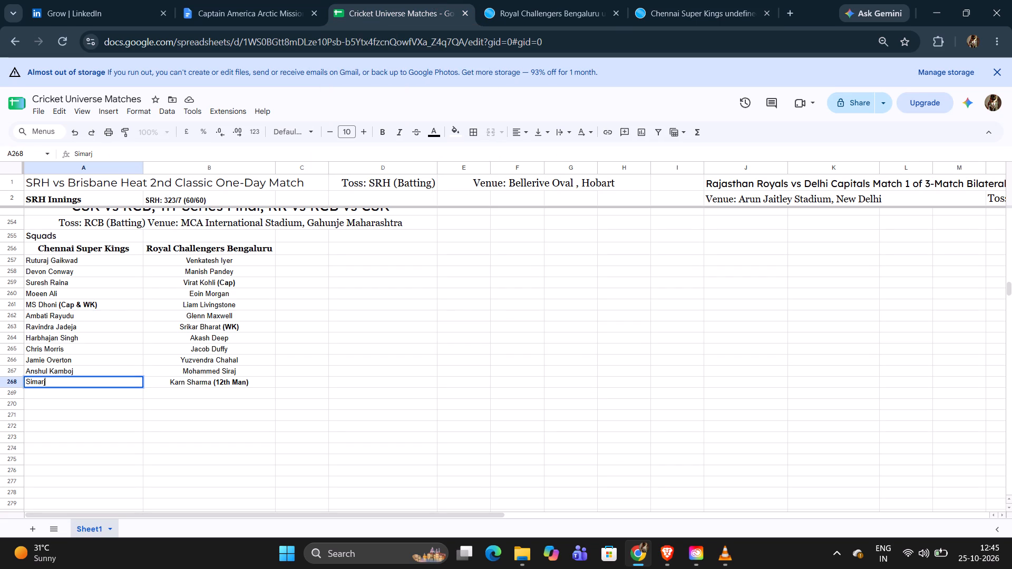
key(s)
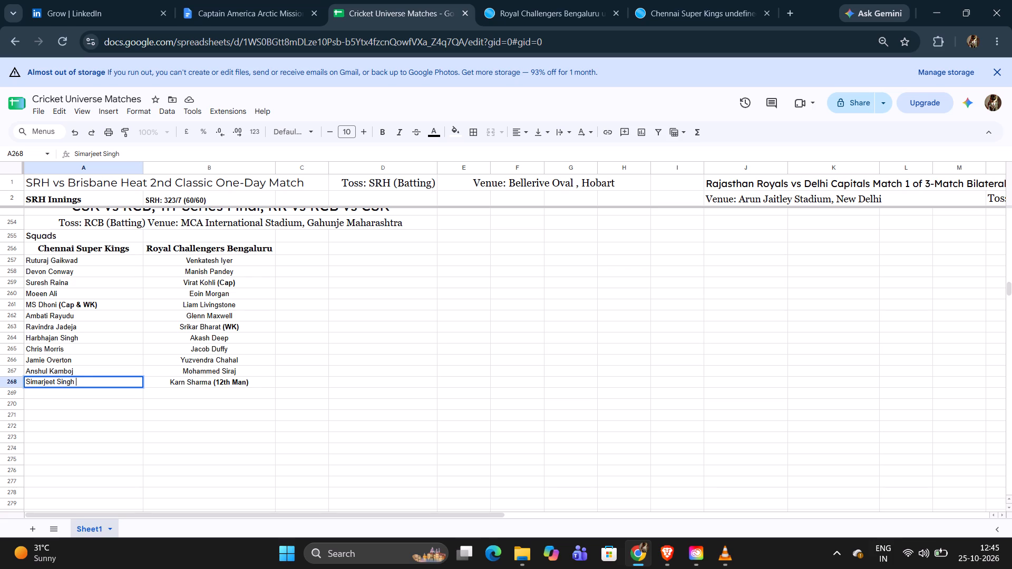
text((12)
text(an)
key(shift+parenright)
Make only the "(12th Man)" text after Simarjeet Singh's name bold.
click(122, 381)
drag(122, 381, 79, 385)
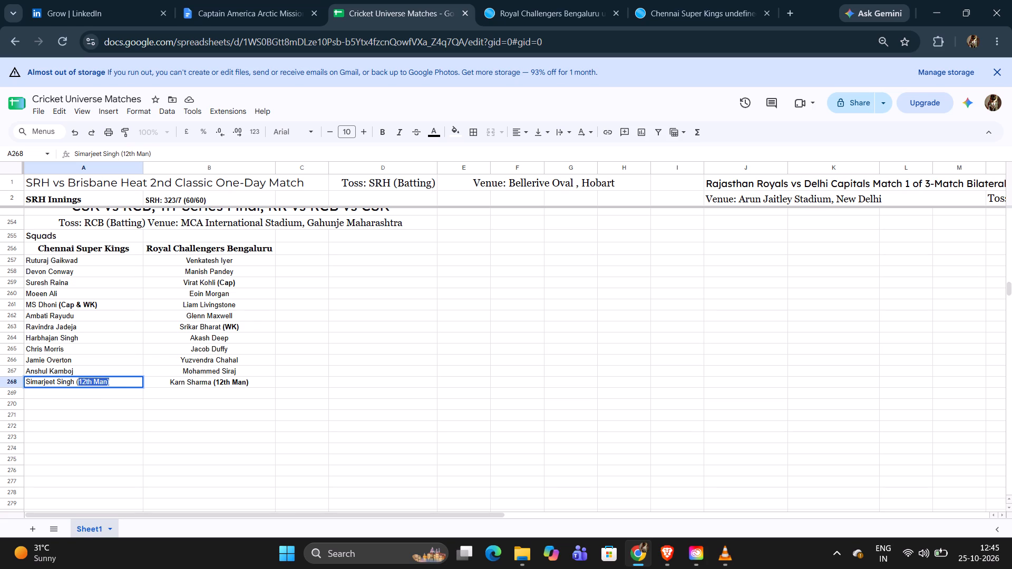
double_click(121, 381)
drag(121, 381, 98, 381)
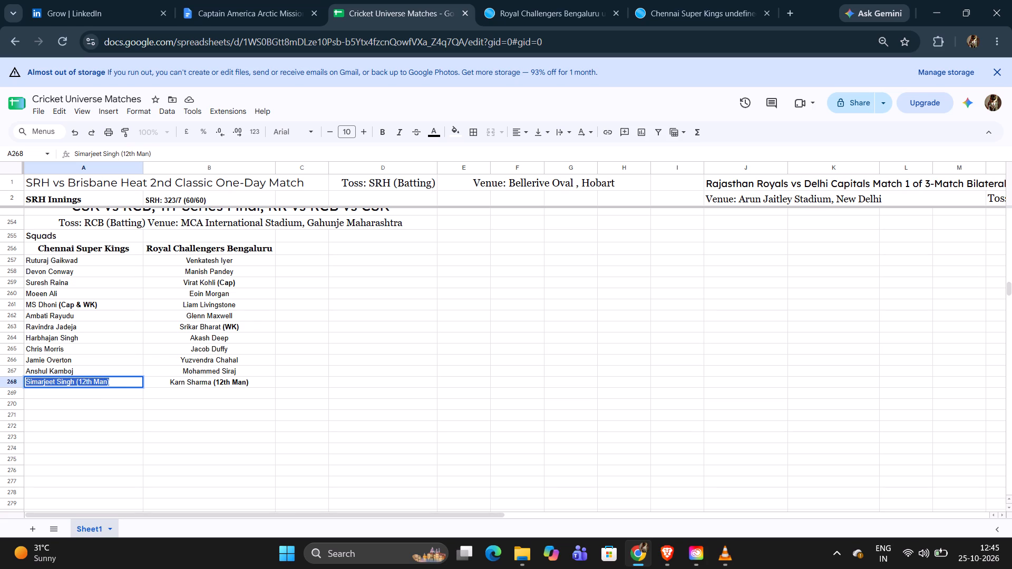
drag(98, 381, 103, 381)
click(119, 379)
drag(119, 379, 93, 380)
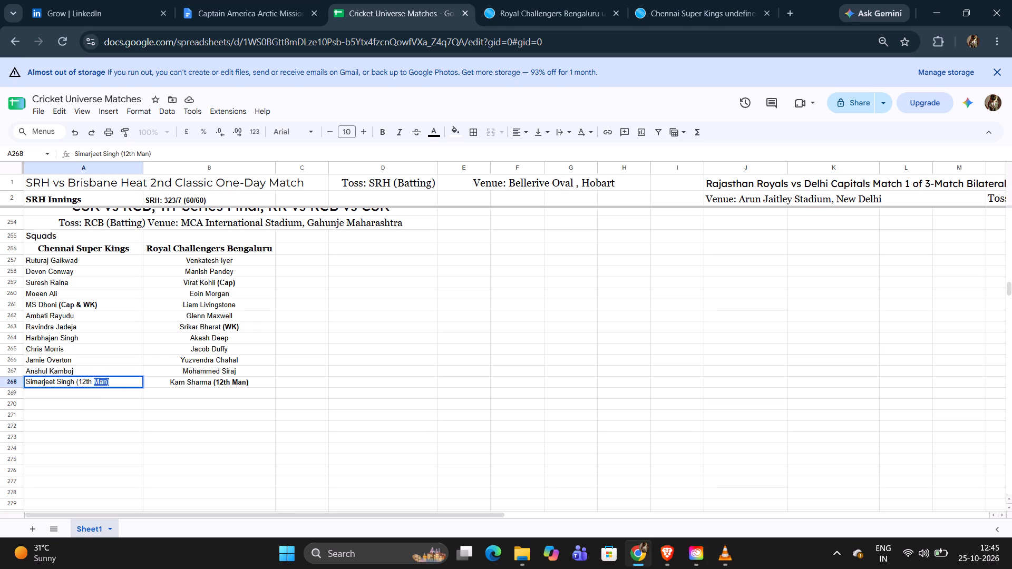
drag(93, 380, 76, 384)
click(379, 131)
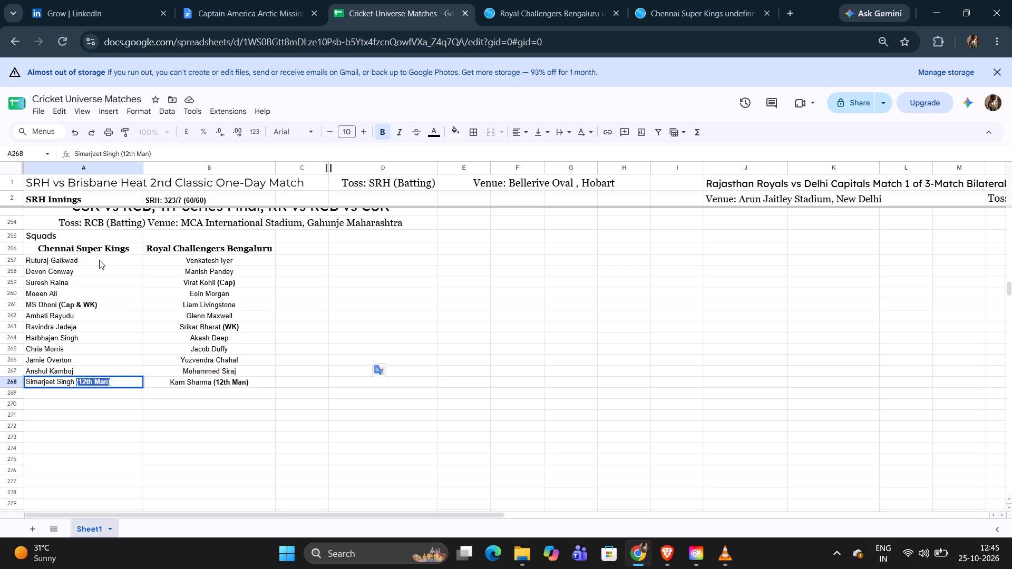
Centre-align the Chennai Super Kings player names in A257:A268.
drag(95, 261, 116, 385)
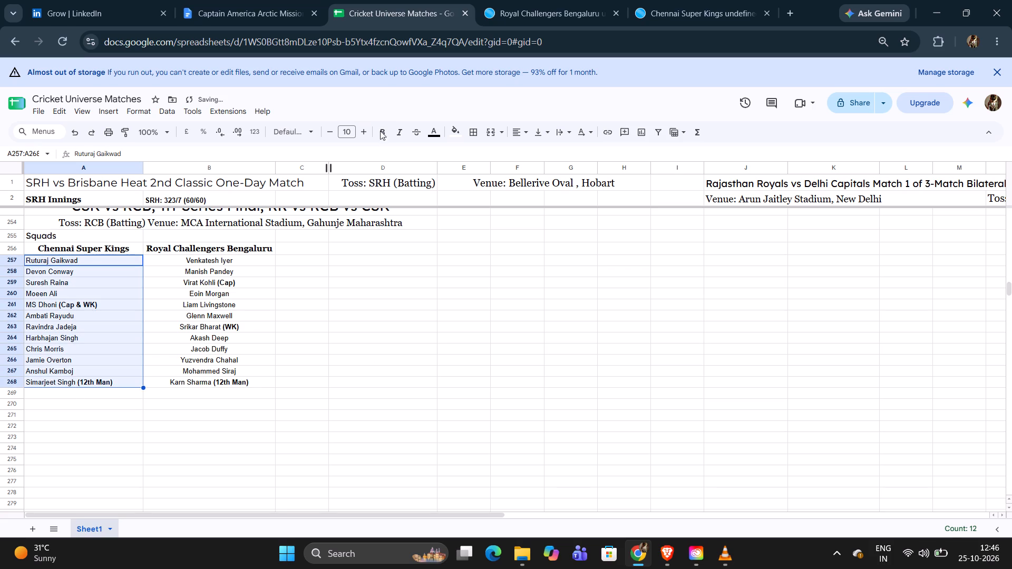
click(522, 131)
click(542, 155)
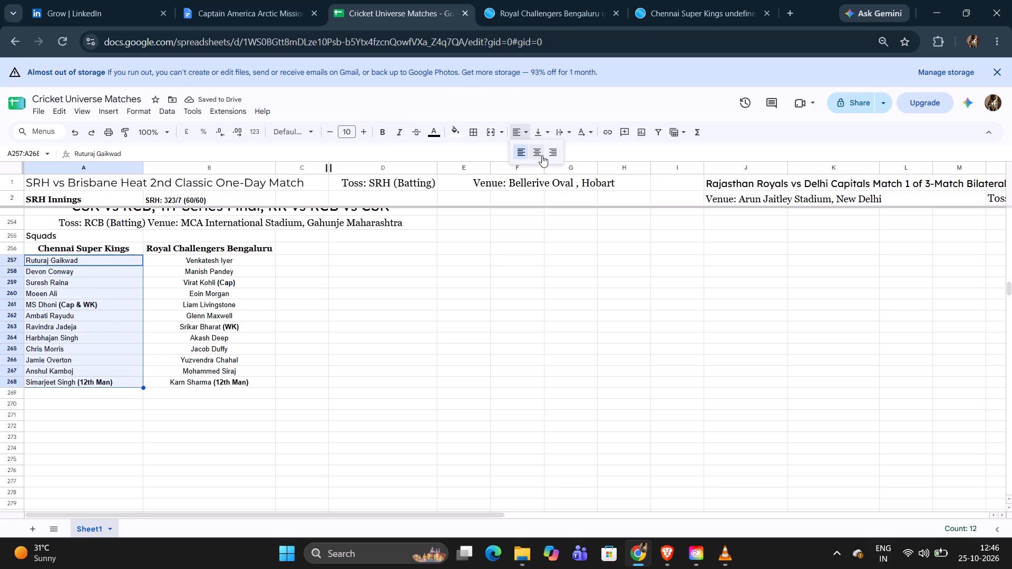
click(458, 302)
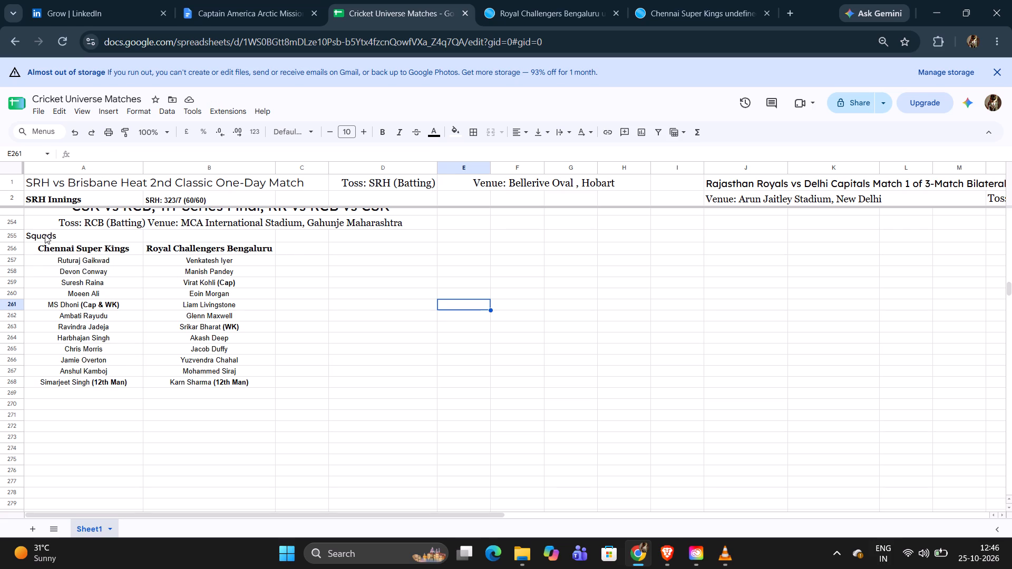
Extend the Squads heading in A255 so it reads "Squads (Playing 11)".
click(84, 231)
click(84, 231)
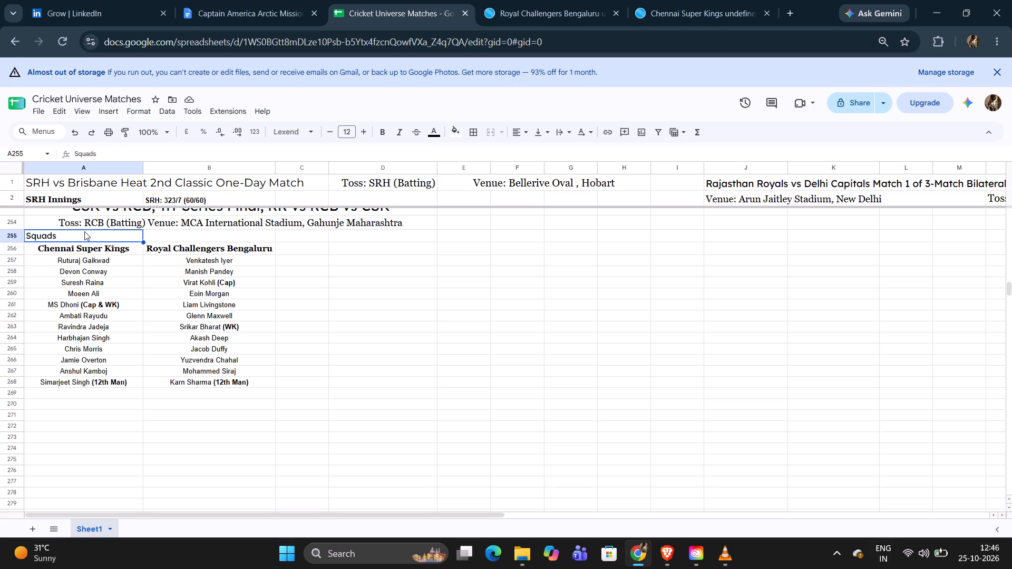
double_click(84, 233)
key(space)
text(()
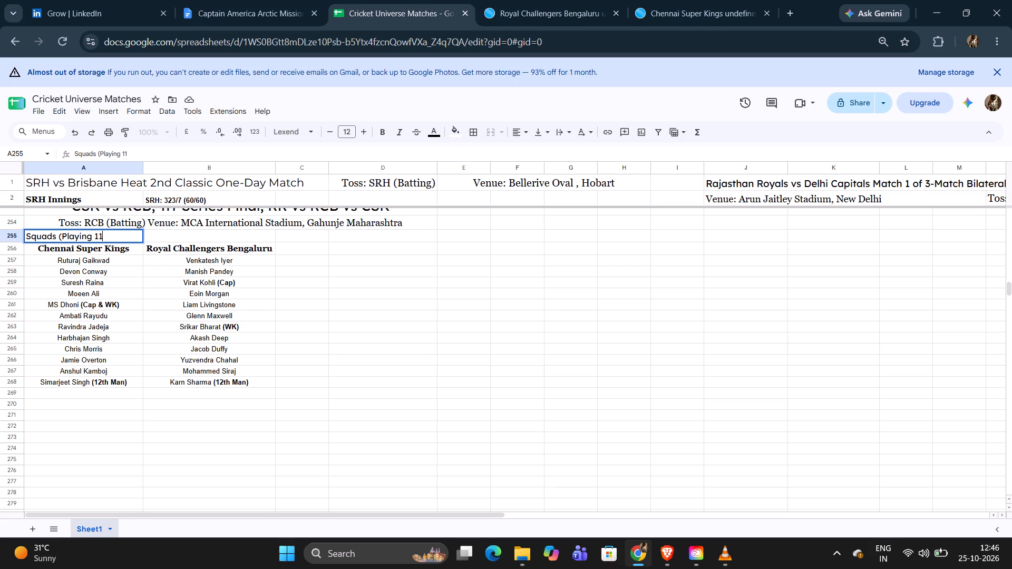
key(shift+parenright)
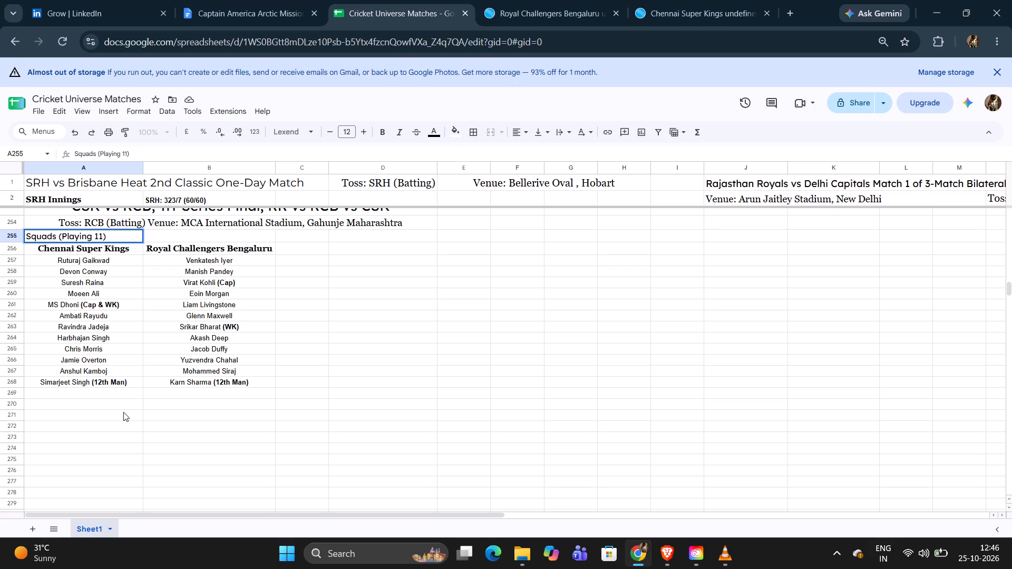
click(123, 412)
Merge the "Squads (Playing 11)" heading across A255:B255 and centre it above both teams.
drag(101, 231, 205, 237)
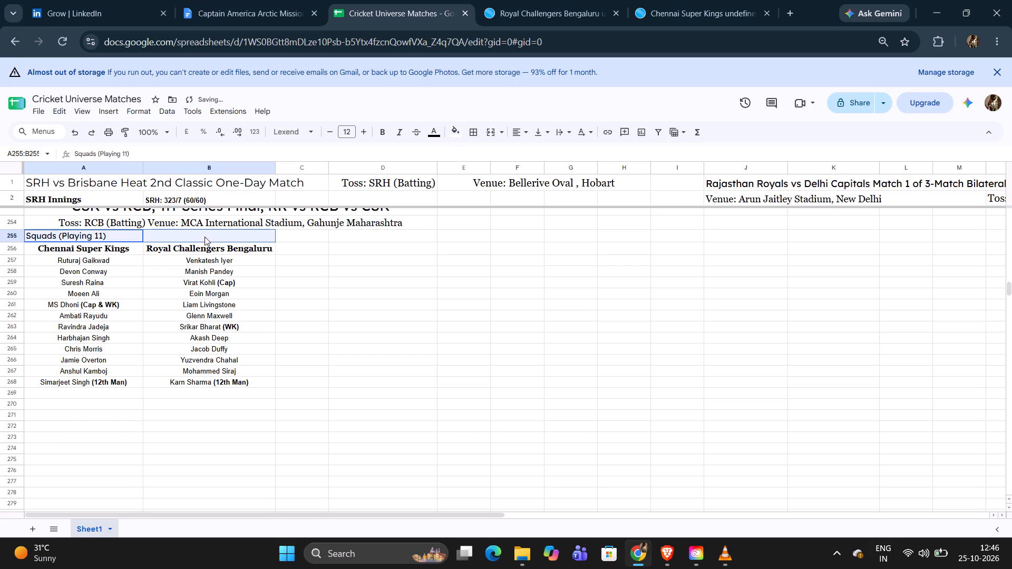
drag(205, 237, 213, 238)
click(501, 136)
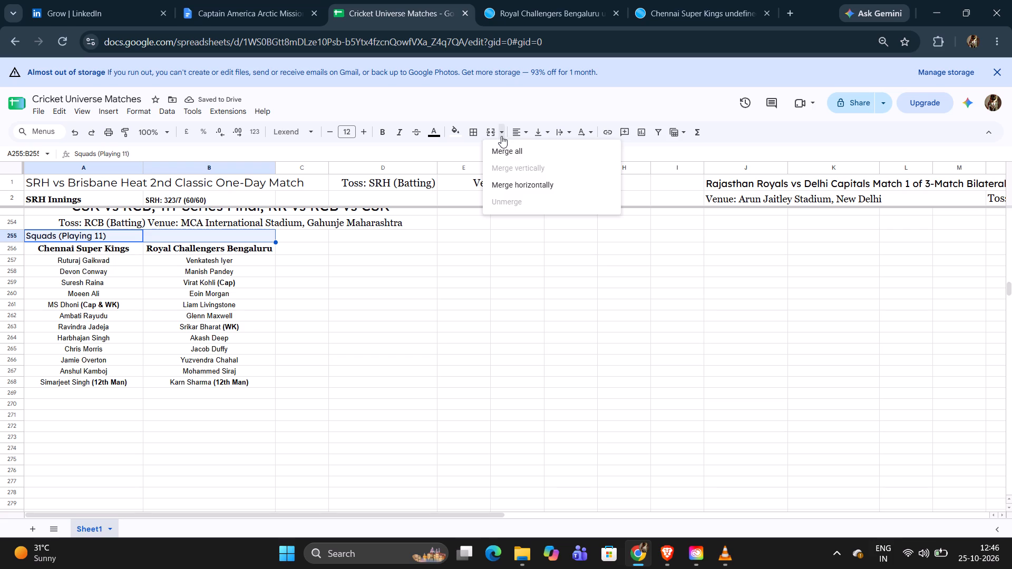
click(533, 151)
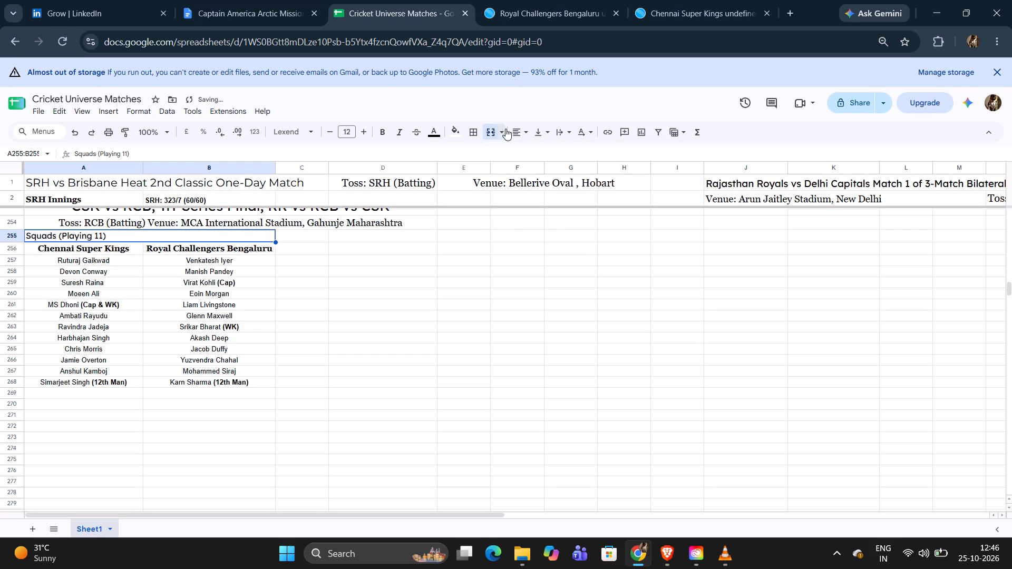
drag(518, 129, 538, 154)
click(538, 154)
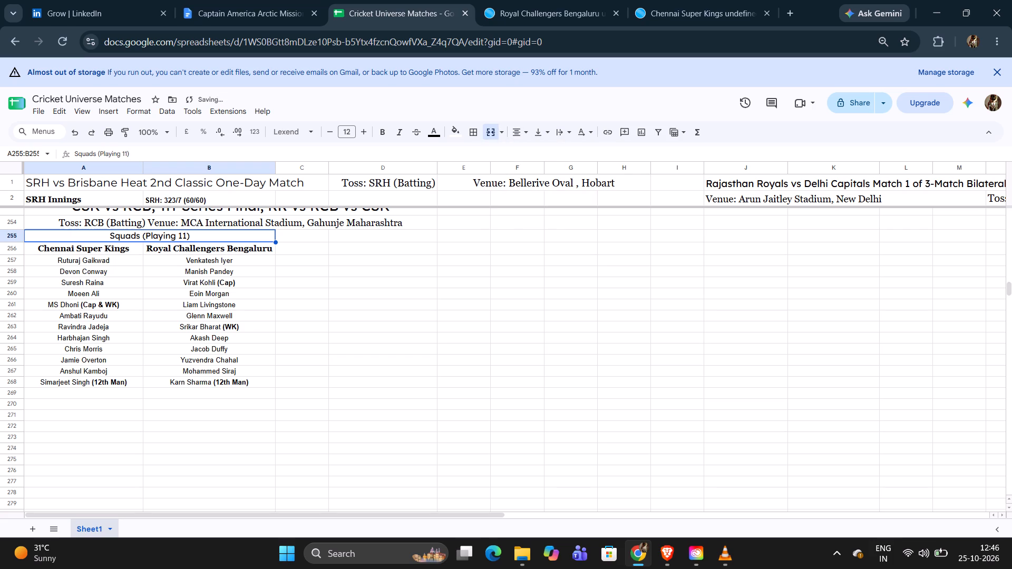
click(375, 394)
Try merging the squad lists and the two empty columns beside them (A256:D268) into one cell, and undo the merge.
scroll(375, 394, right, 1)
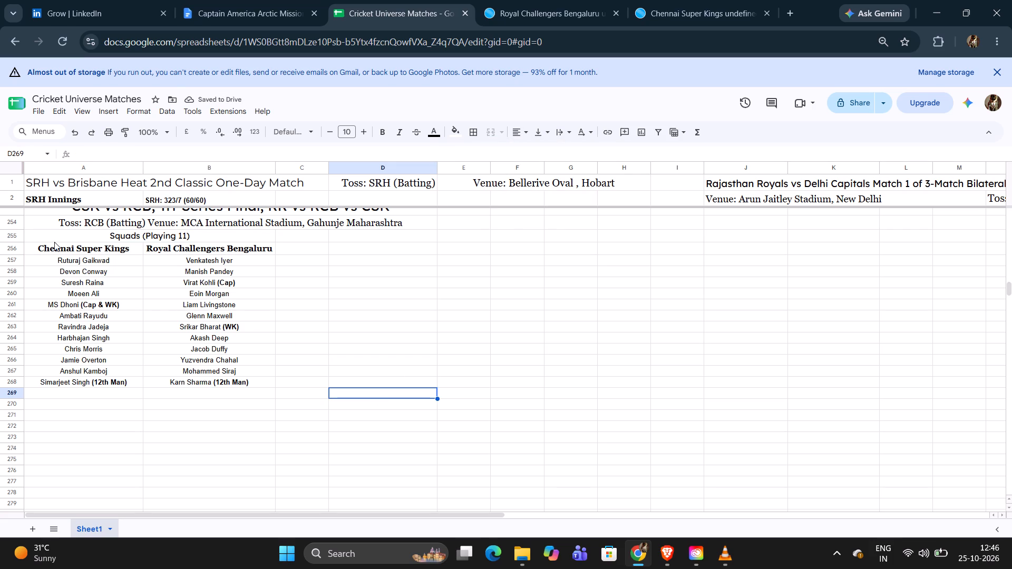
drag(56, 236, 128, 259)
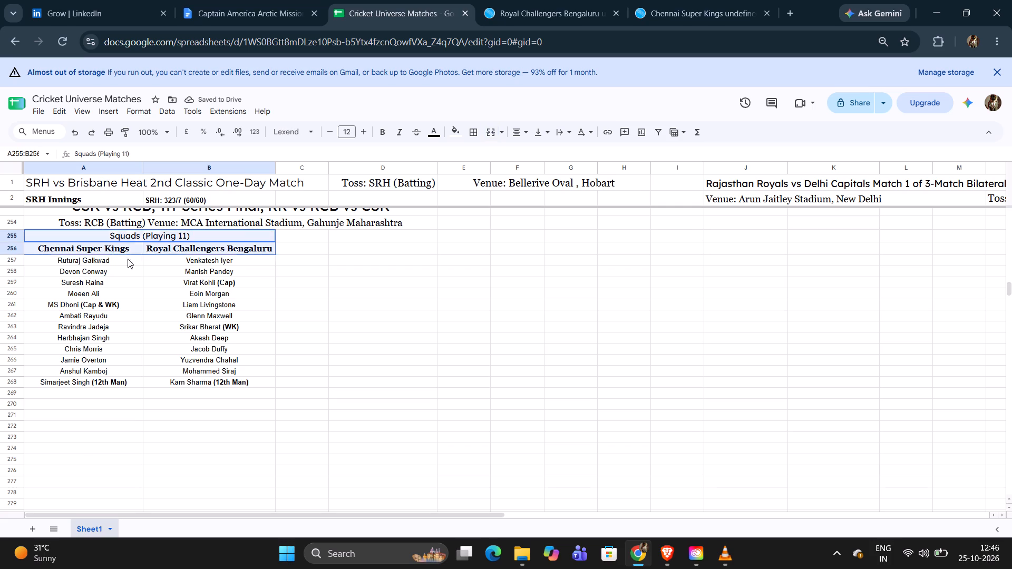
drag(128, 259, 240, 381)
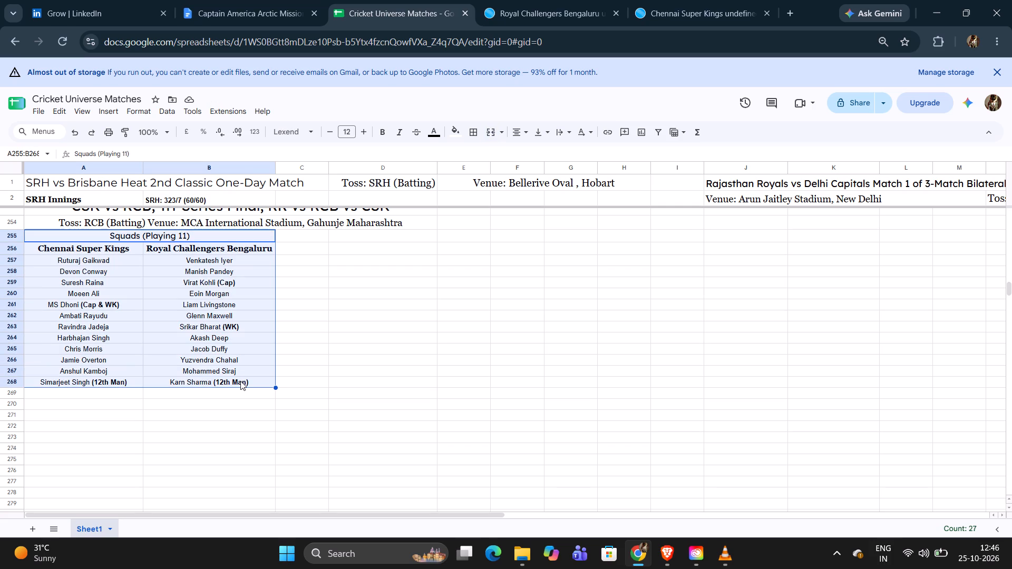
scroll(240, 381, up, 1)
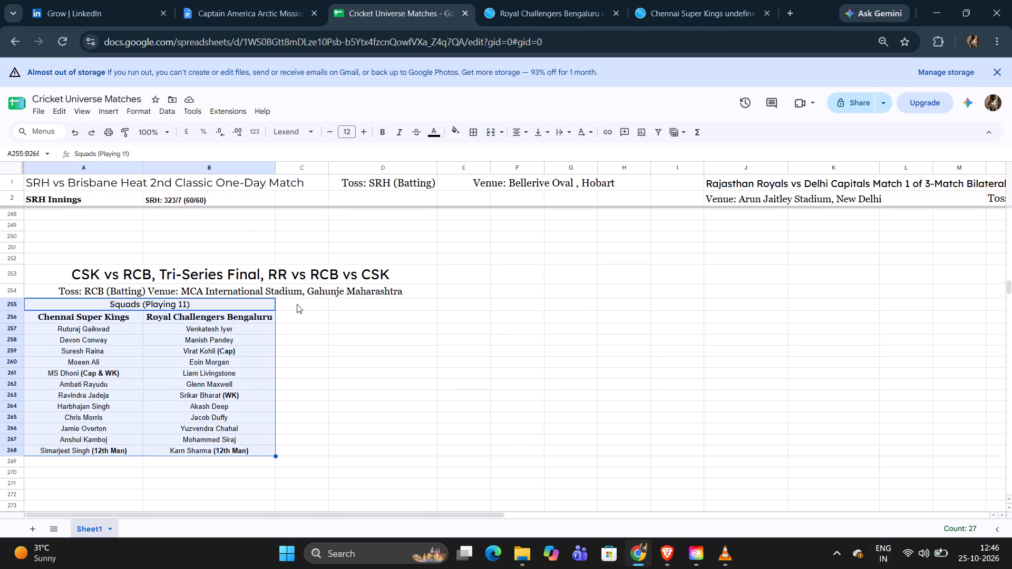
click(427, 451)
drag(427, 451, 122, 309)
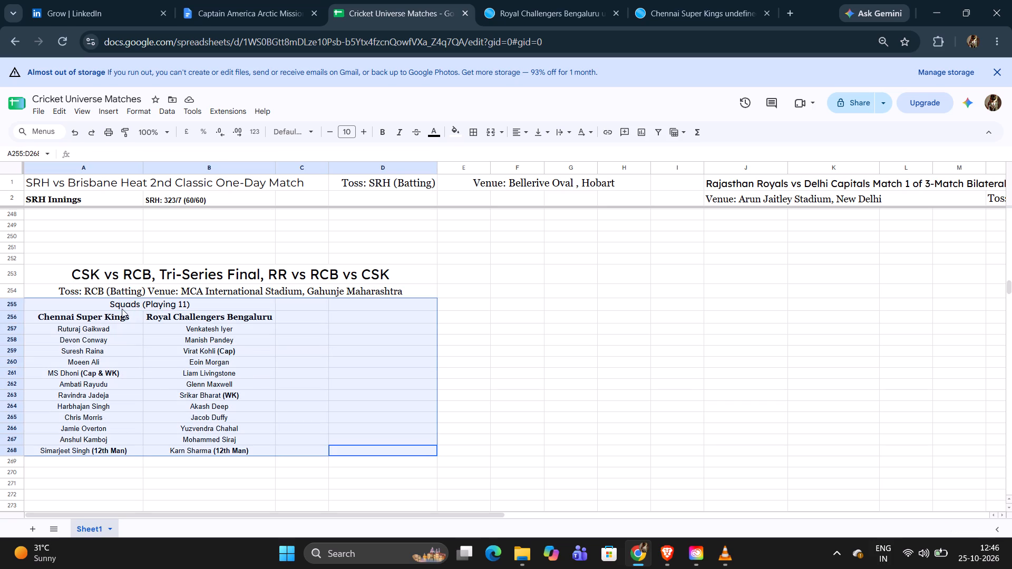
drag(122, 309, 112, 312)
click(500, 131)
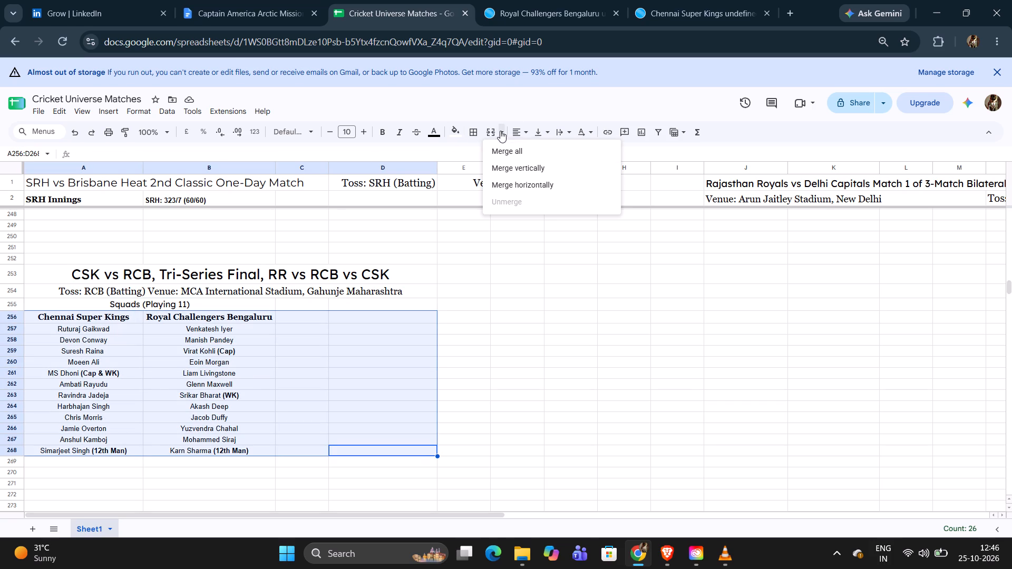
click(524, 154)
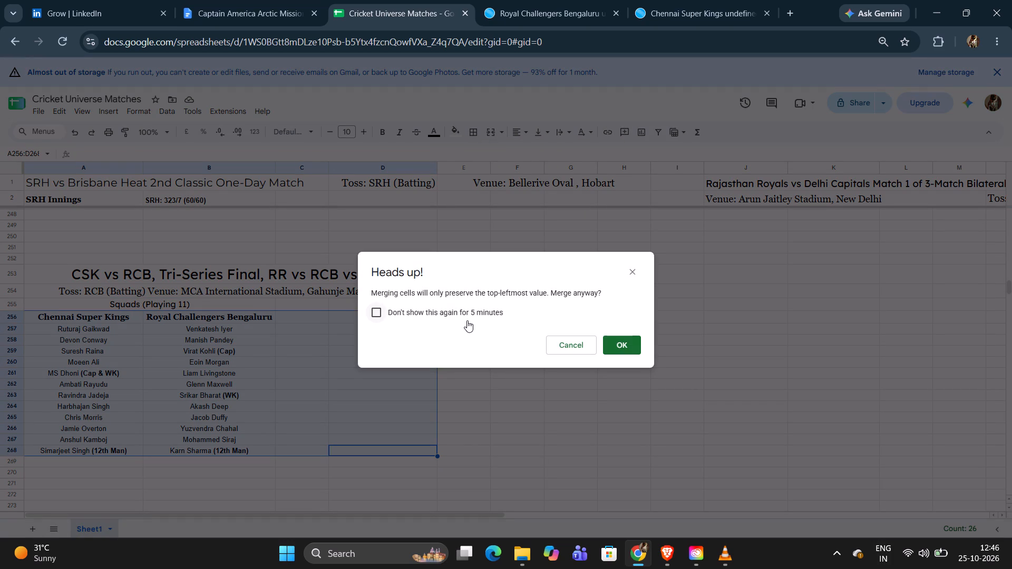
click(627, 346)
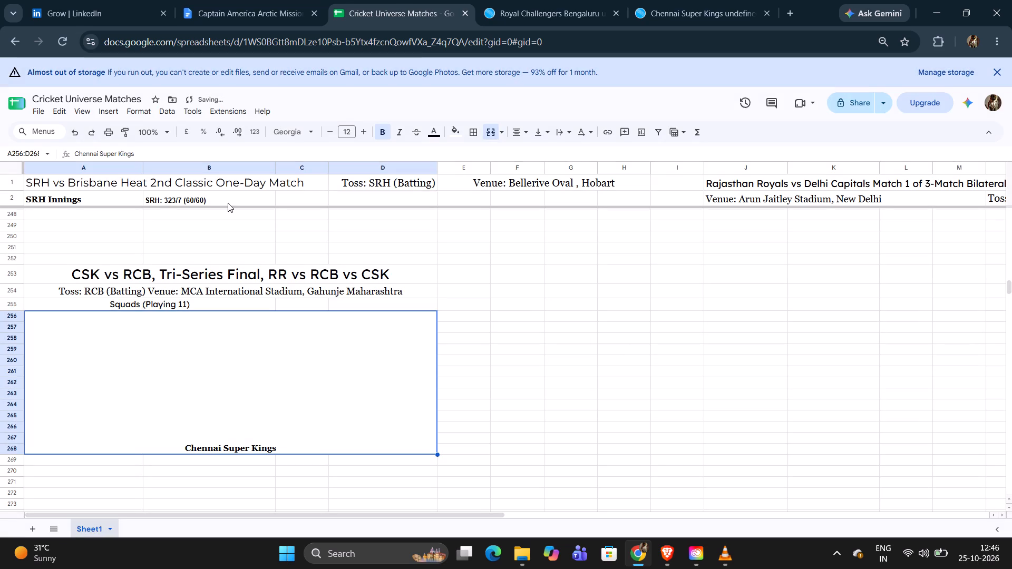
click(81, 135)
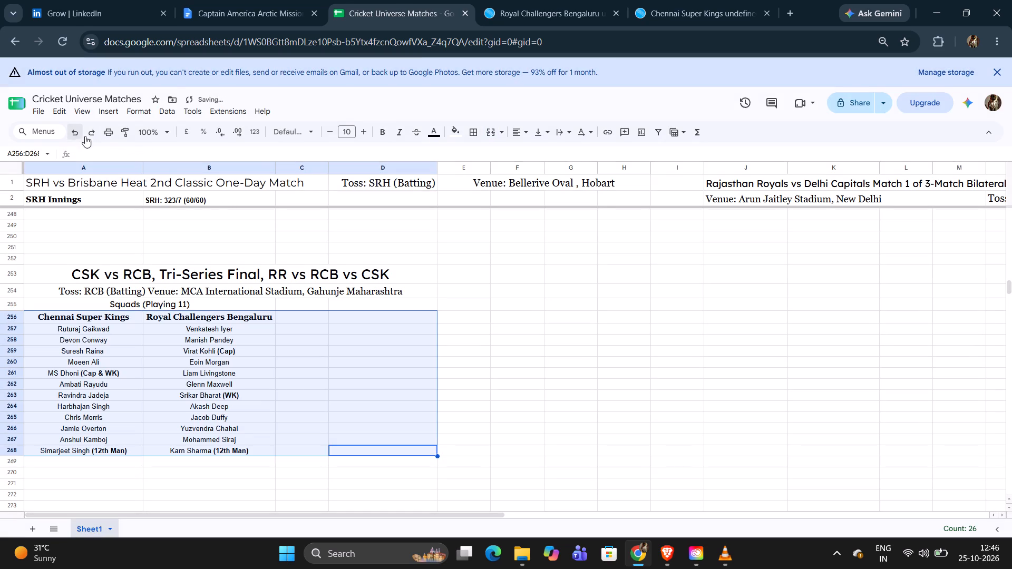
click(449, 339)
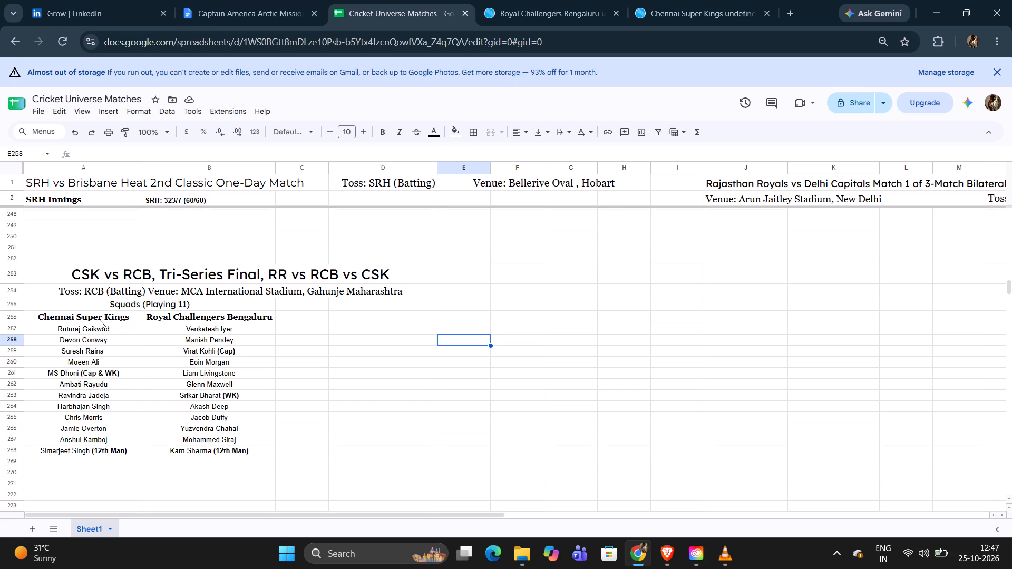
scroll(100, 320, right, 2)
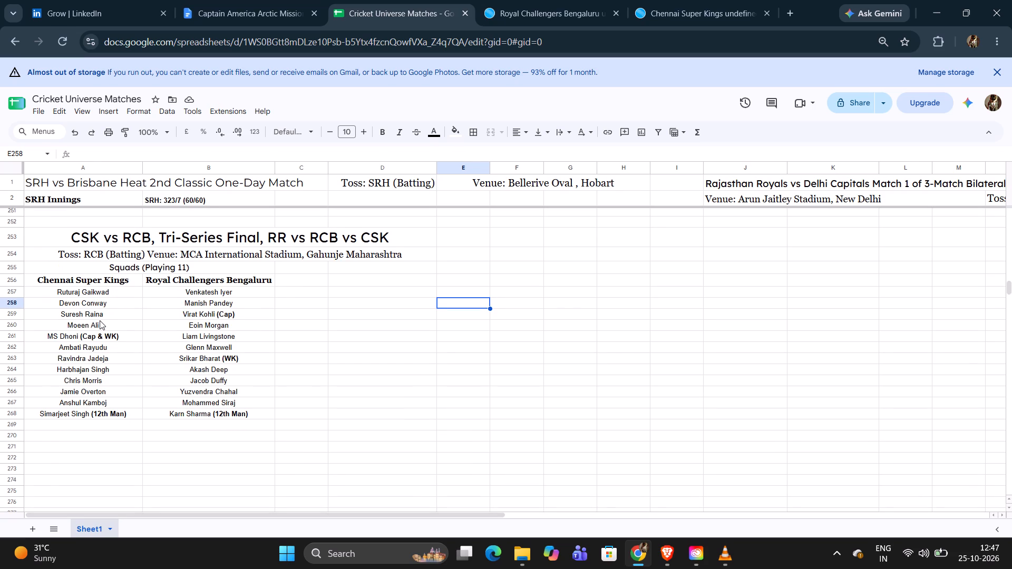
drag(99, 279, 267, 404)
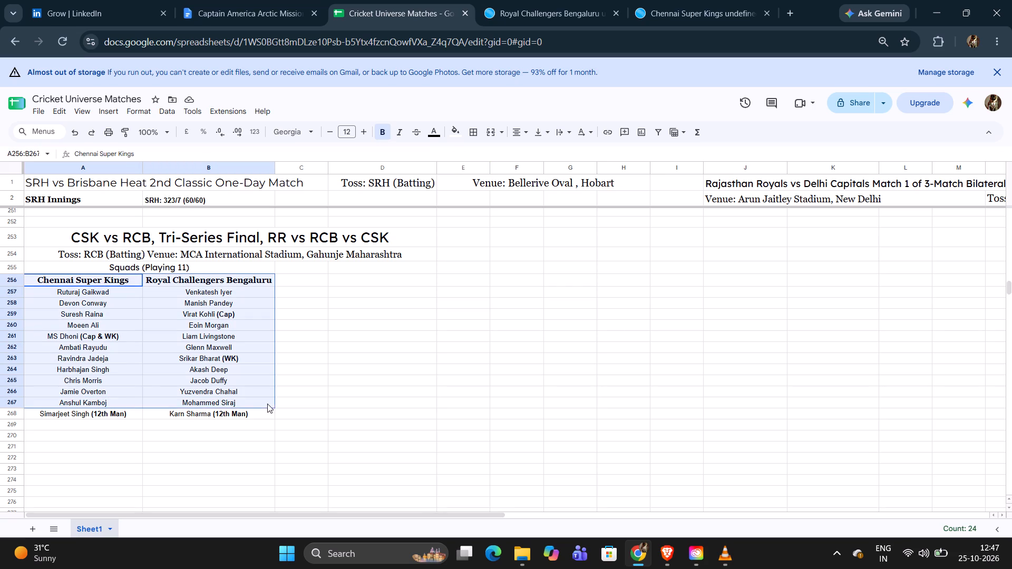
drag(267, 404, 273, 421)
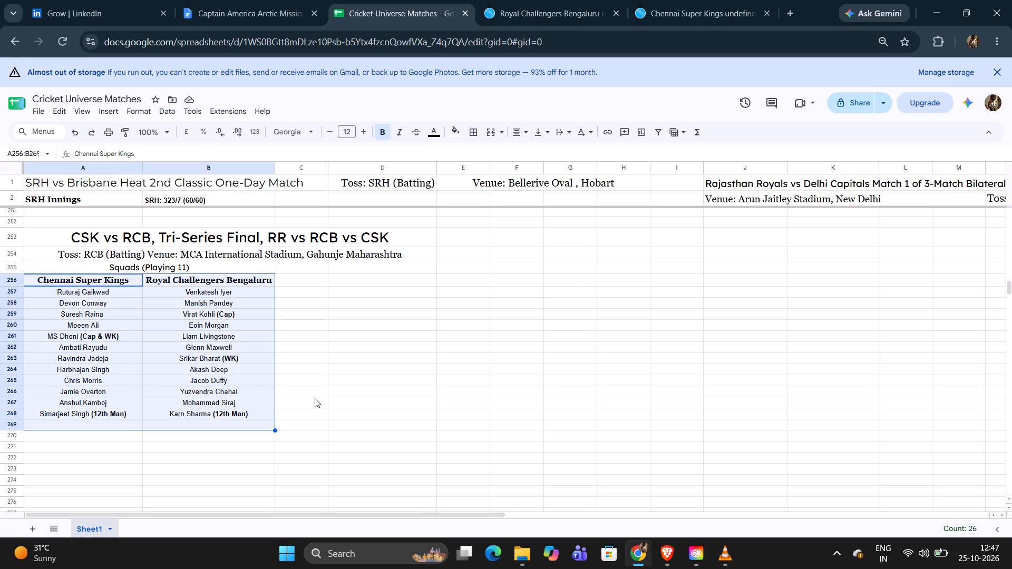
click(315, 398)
Examine the layout of the earlier match scorecards above the CSK vs RCB Tri-Series Final section.
scroll(315, 398, up, 9)
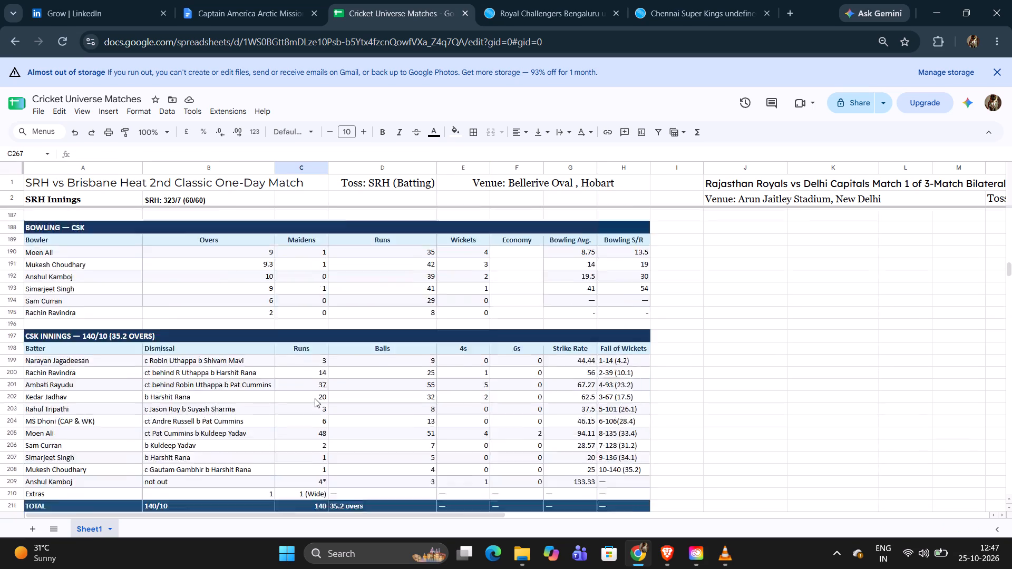
scroll(315, 398, up, 6)
scroll(315, 398, down, 9)
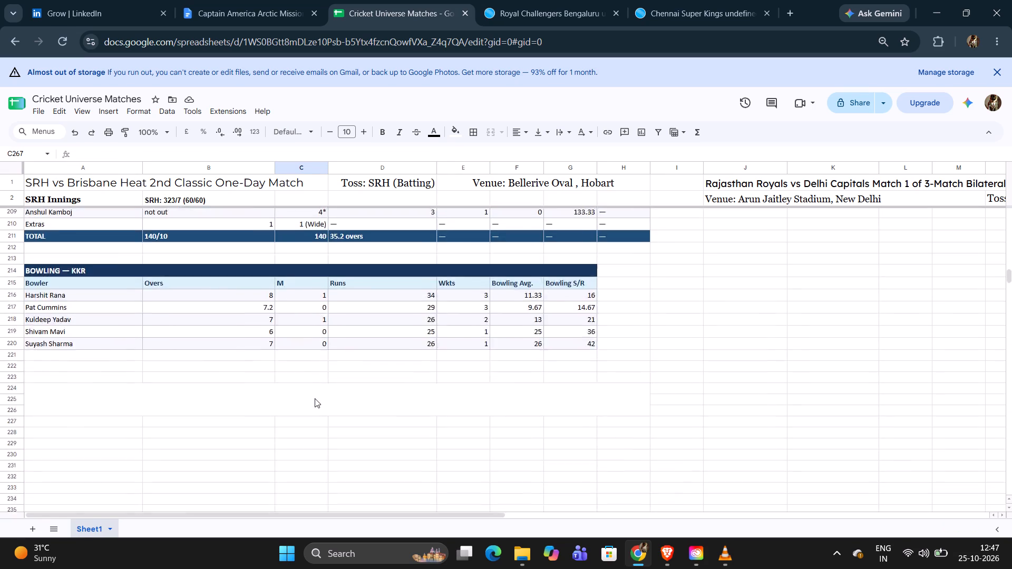
scroll(315, 398, down, 5)
scroll(315, 398, up, 2)
click(315, 398)
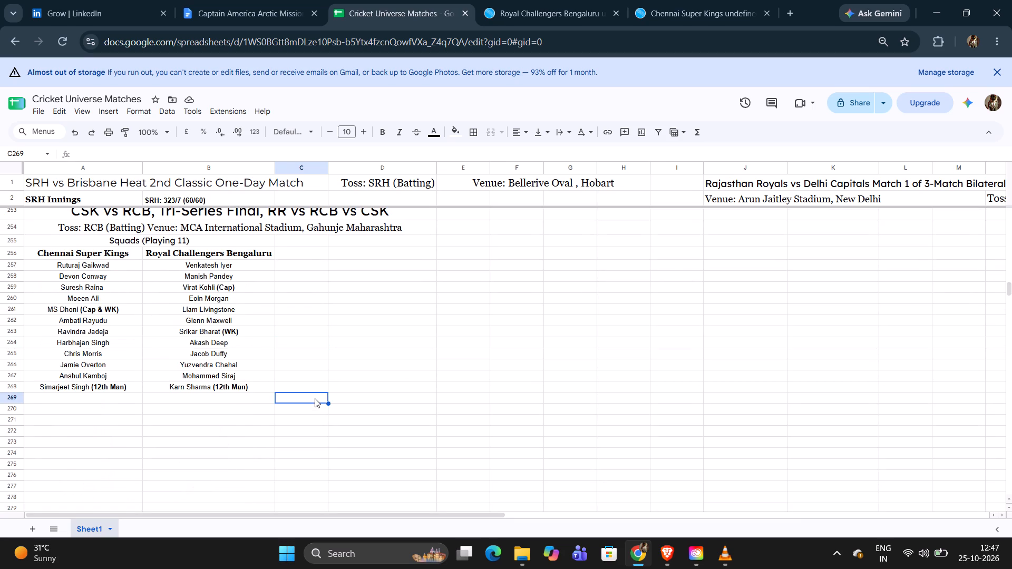
scroll(315, 398, right, 1)
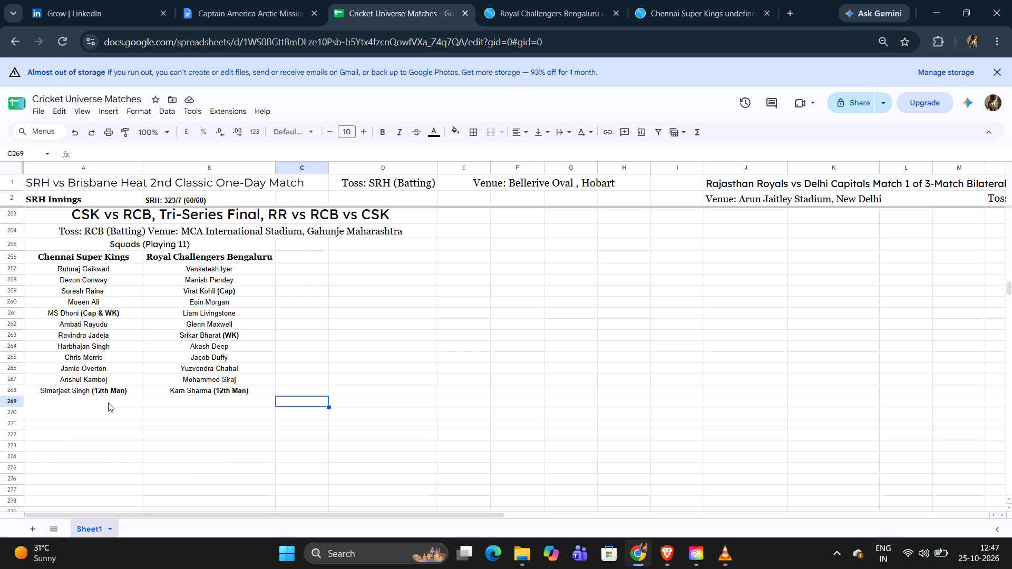
scroll(108, 403, up, 17)
scroll(108, 403, up, 17)
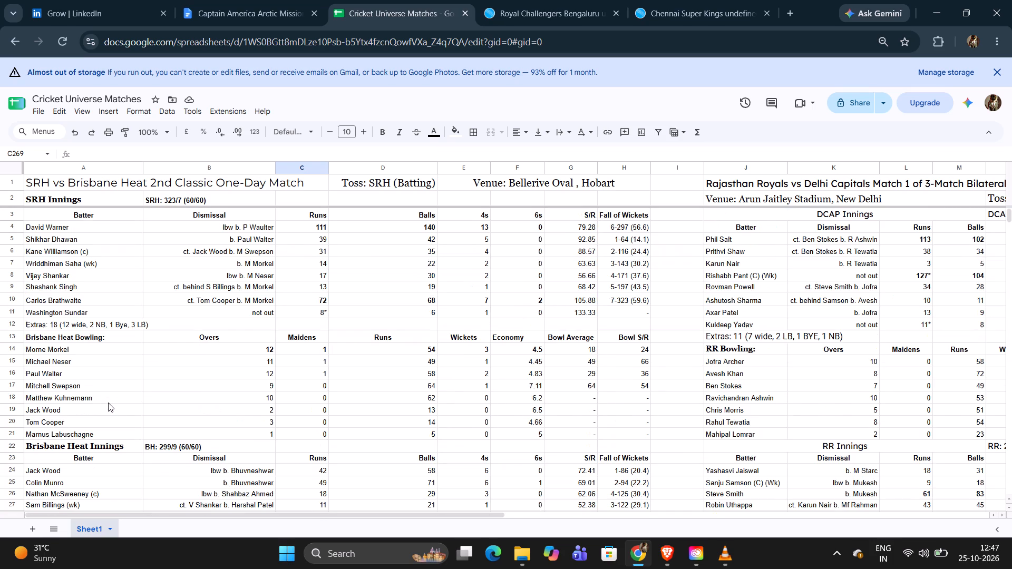
scroll(108, 403, up, 1)
scroll(108, 403, down, 9)
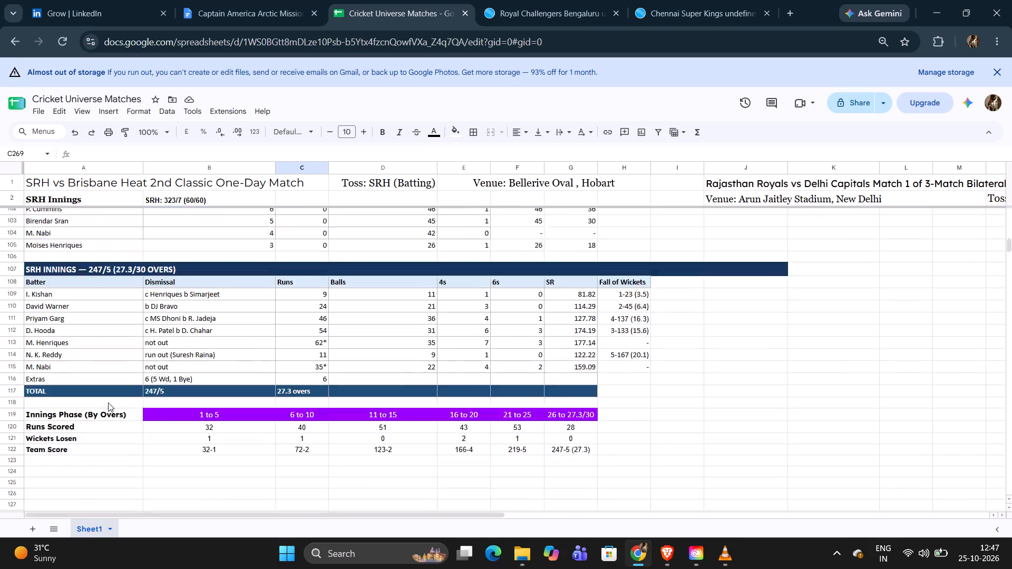
scroll(108, 403, down, 17)
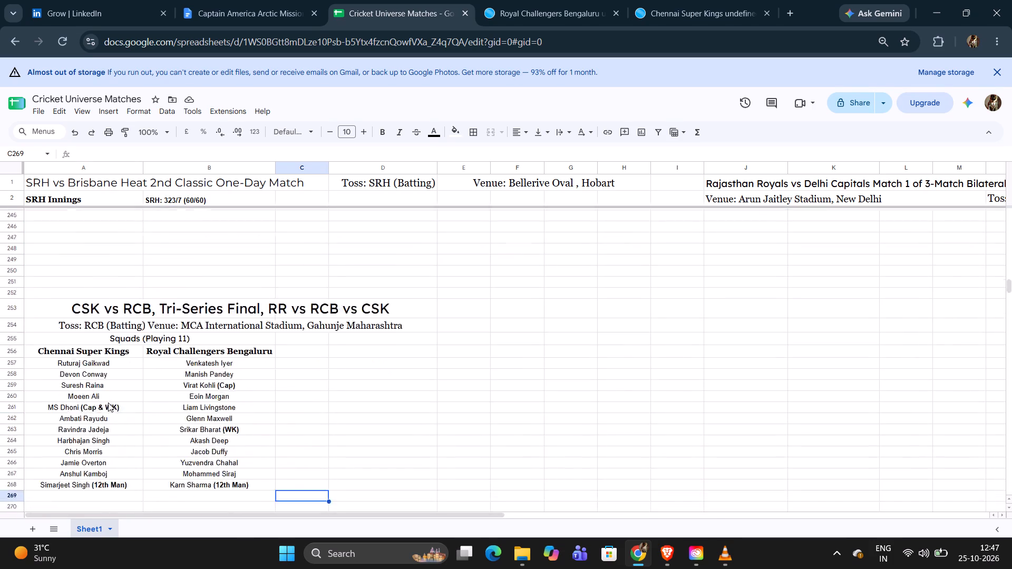
scroll(108, 403, down, 8)
Add the innings row below the squads, with "RCB Innings" in A269 and the score "274/9 (50/50)" in B269.
click(90, 423)
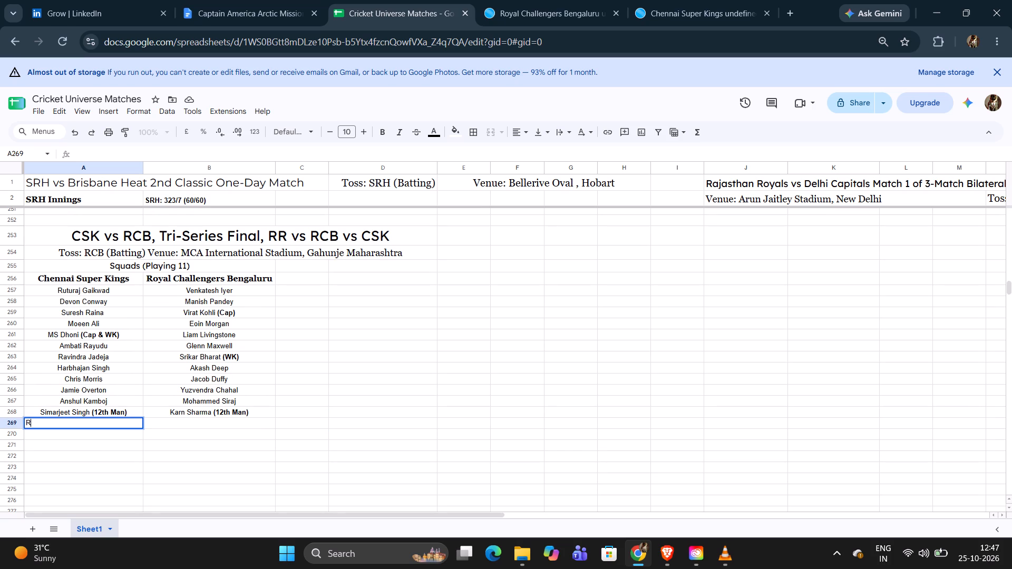
text(nnings)
click(160, 425)
scroll(160, 425, down, 1)
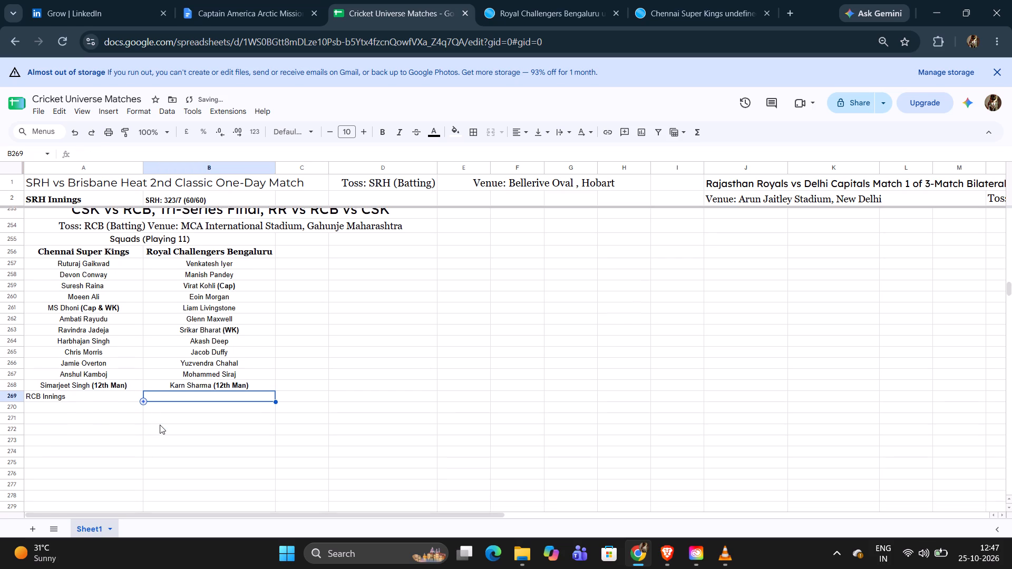
scroll(160, 425, down, 1)
click(173, 395)
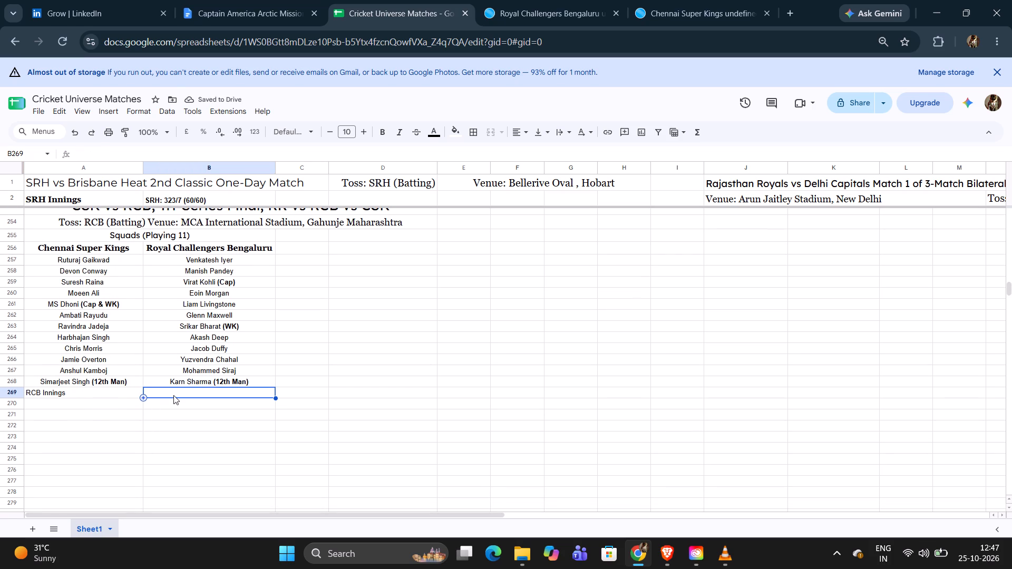
text(27)
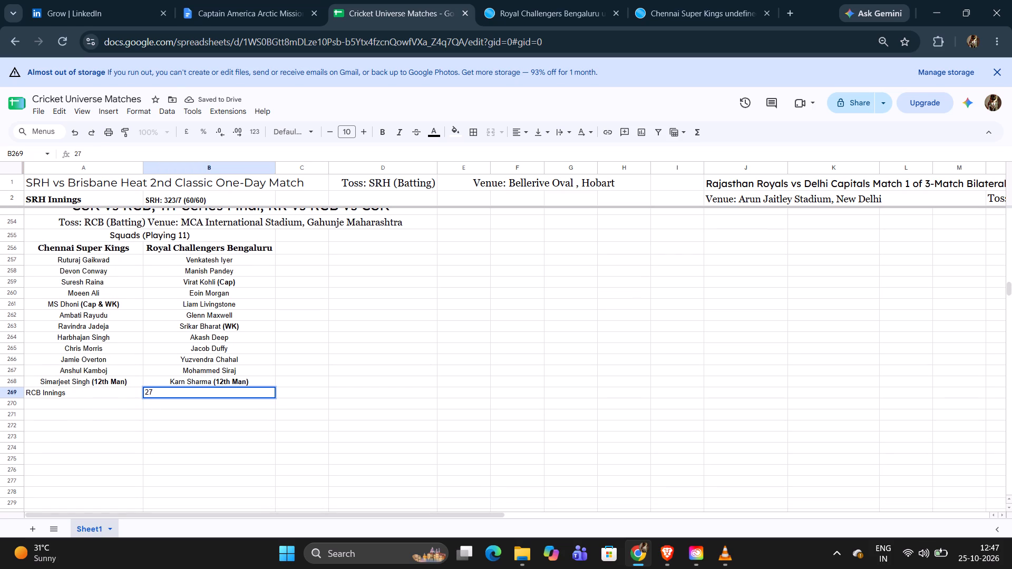
key(4)
text(/9)
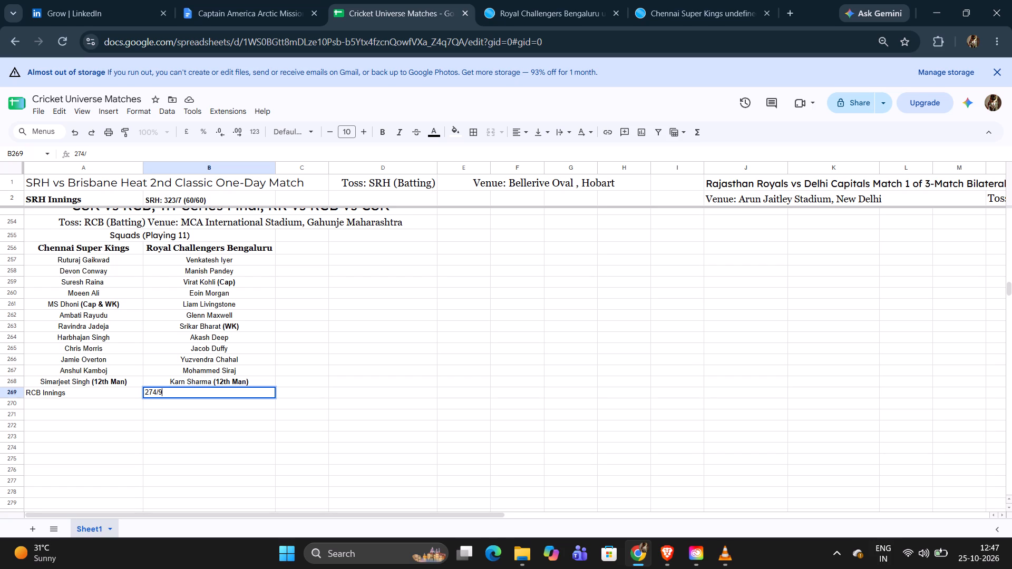
key(space)
key(shift+parenleft)
text(50/)
text(50)
key(shift+parenright)
Make the RCB innings label and score in A269:B269 bold.
click(100, 398)
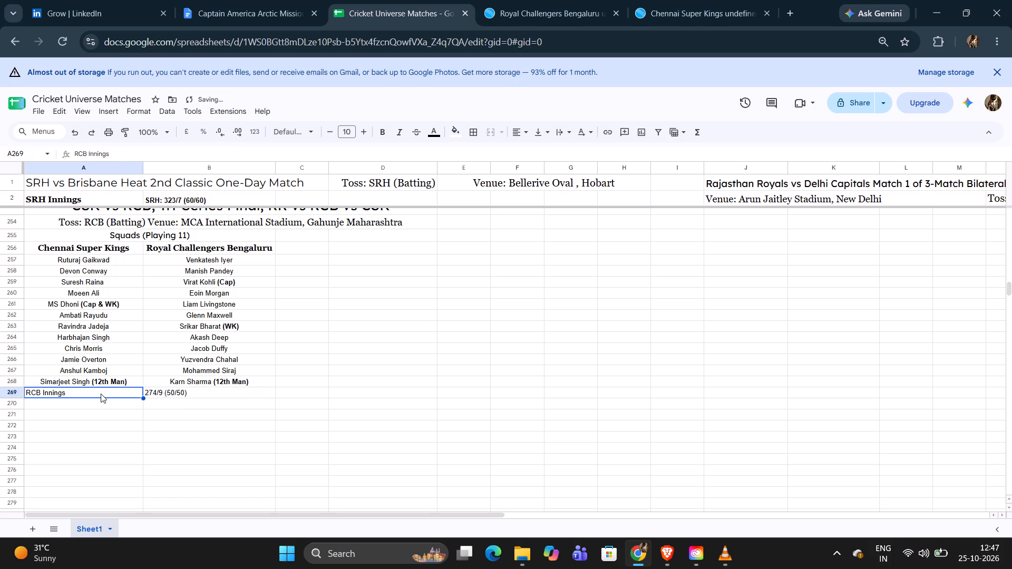
drag(101, 393, 165, 391)
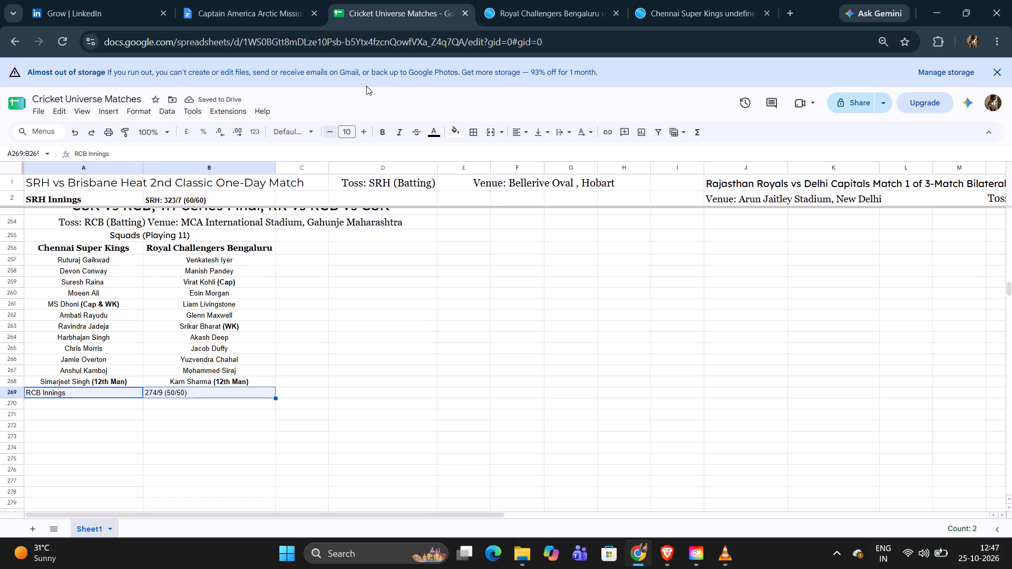
click(382, 131)
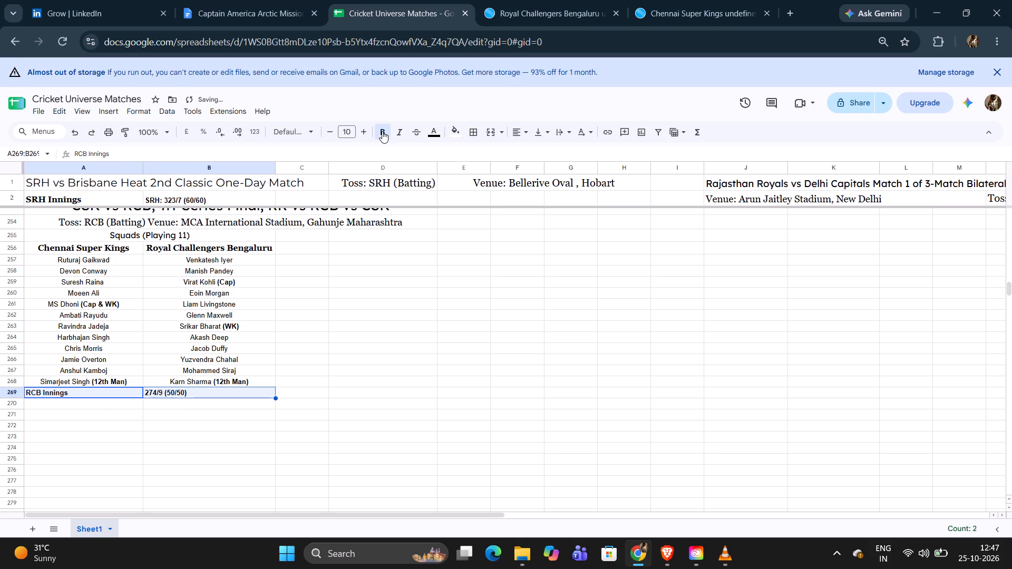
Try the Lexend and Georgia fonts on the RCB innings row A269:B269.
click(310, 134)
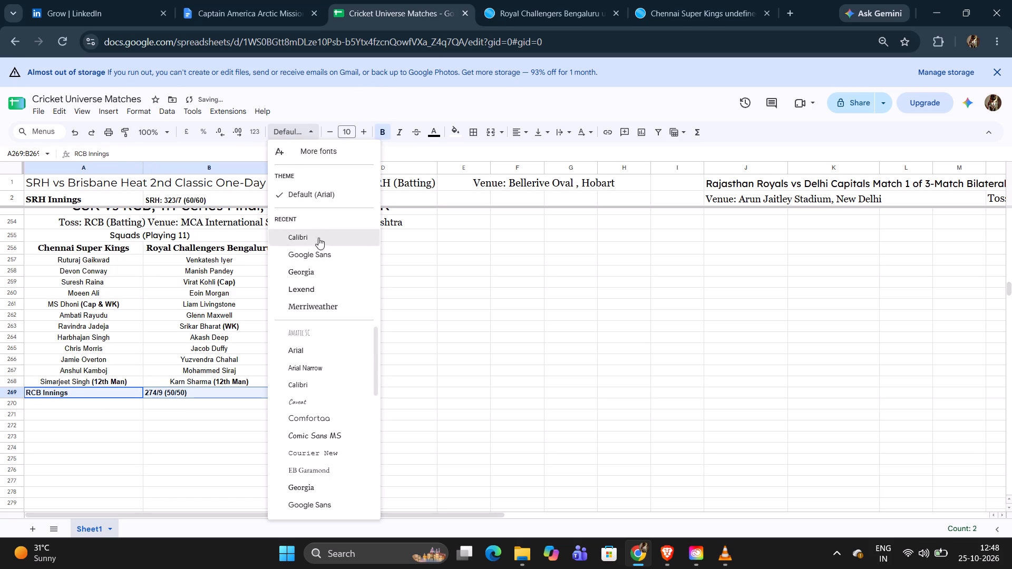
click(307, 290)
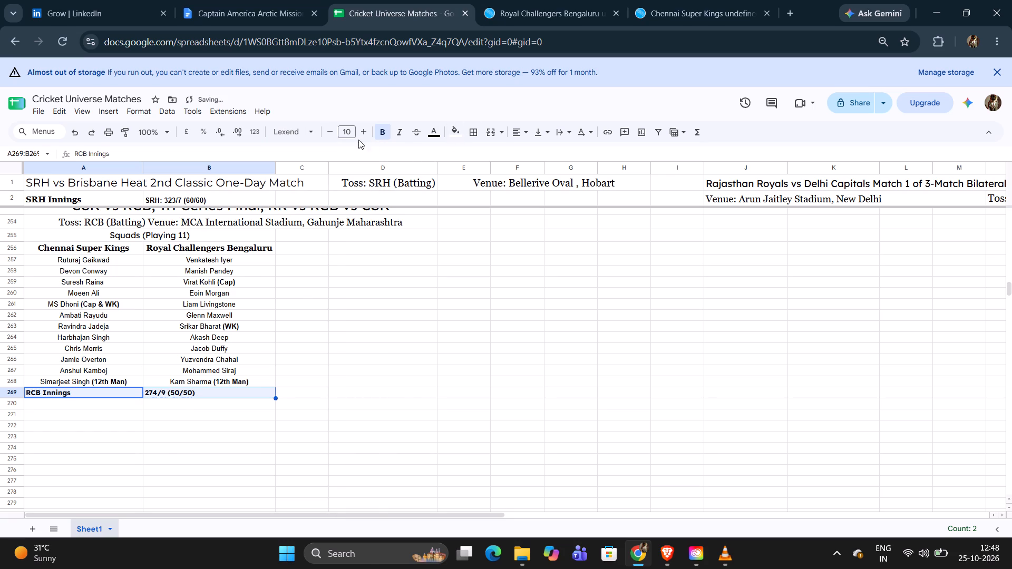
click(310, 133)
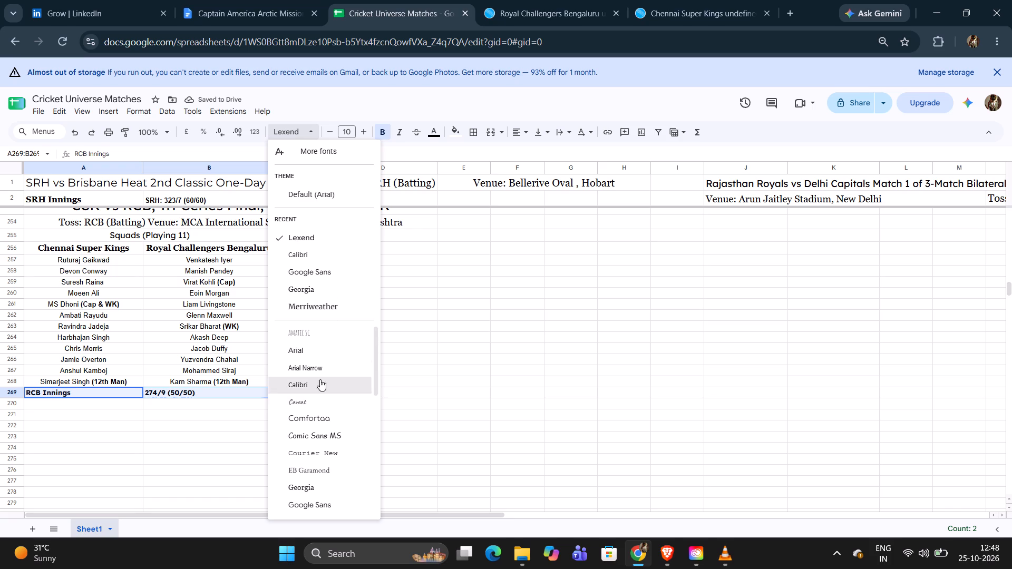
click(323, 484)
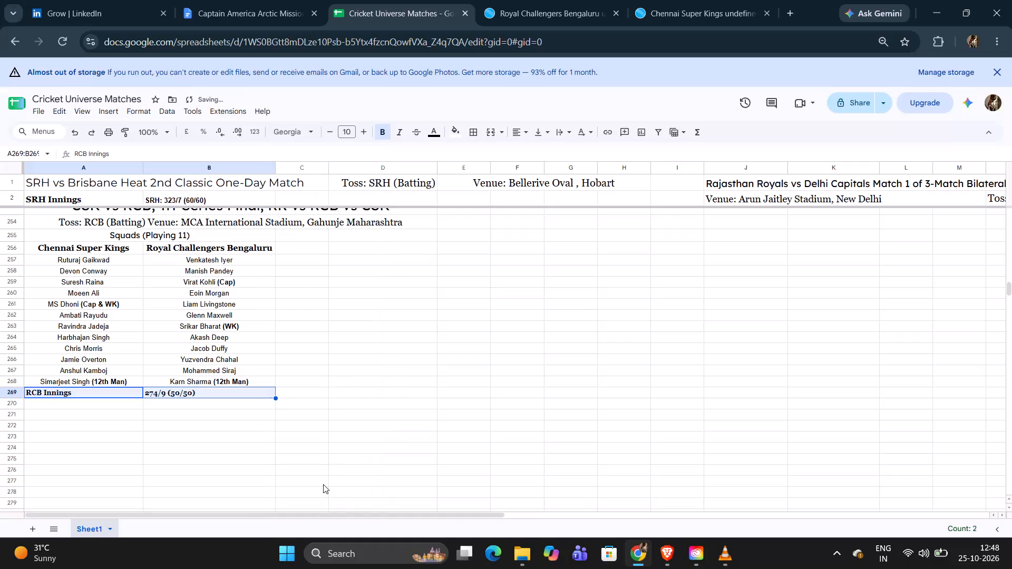
Set the RCB innings row A269:B269 in Google Sans and centre-align it.
click(304, 139)
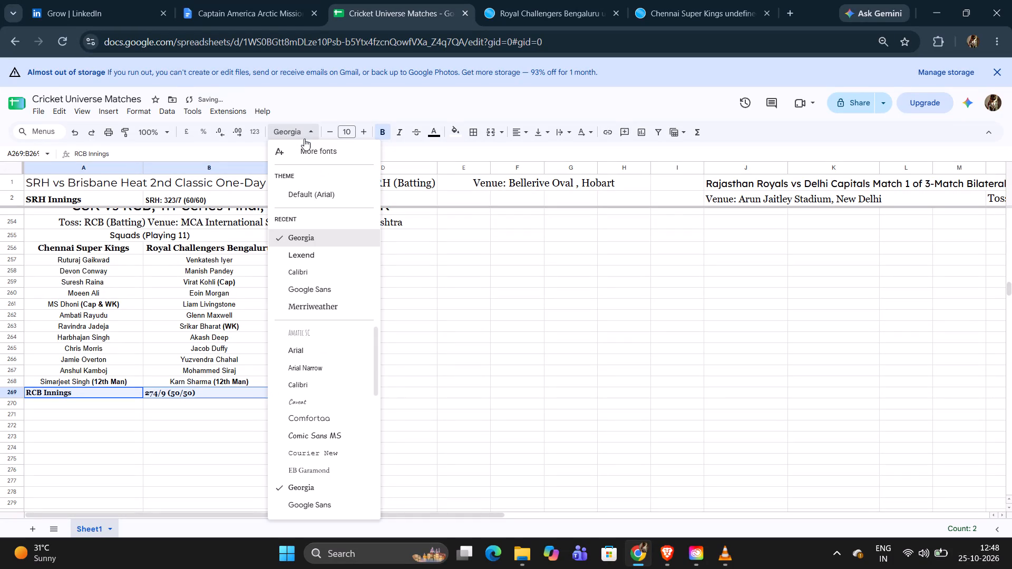
click(317, 280)
click(513, 133)
click(539, 153)
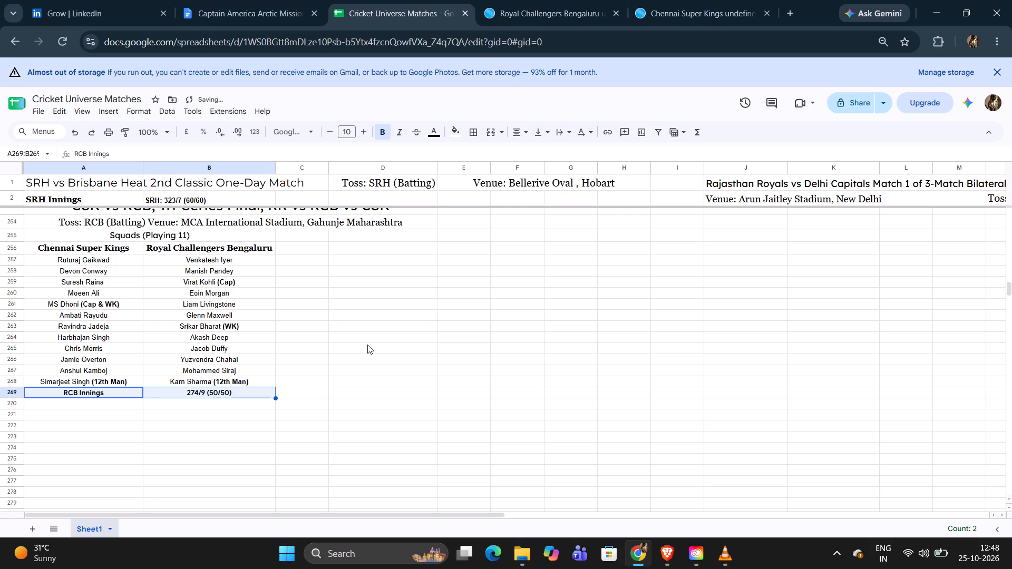
Examine the innings table column headings in the earlier scorecards as a reference for the RCB batting table.
scroll(367, 345, right, 2)
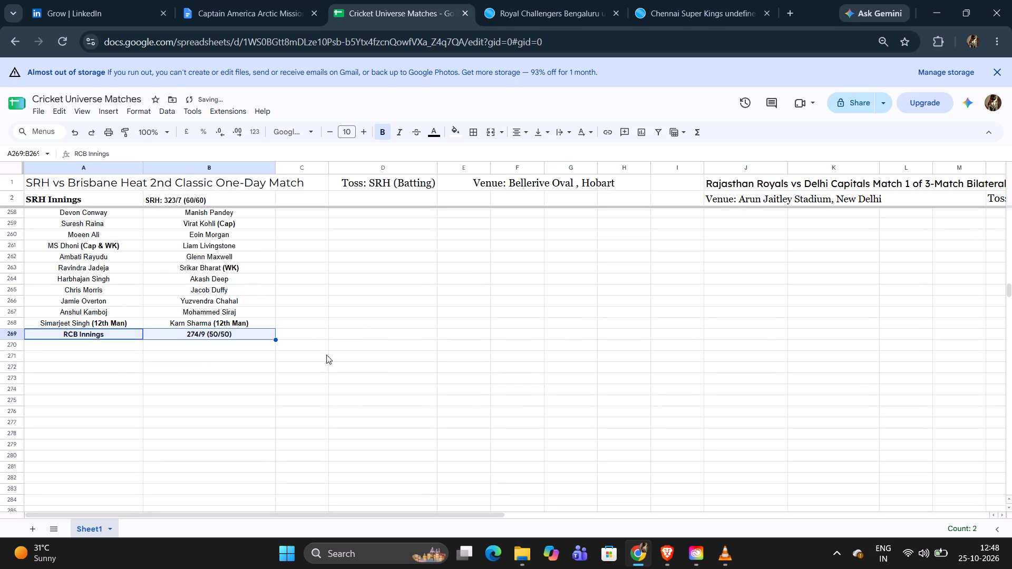
click(104, 347)
scroll(104, 347, up, 1)
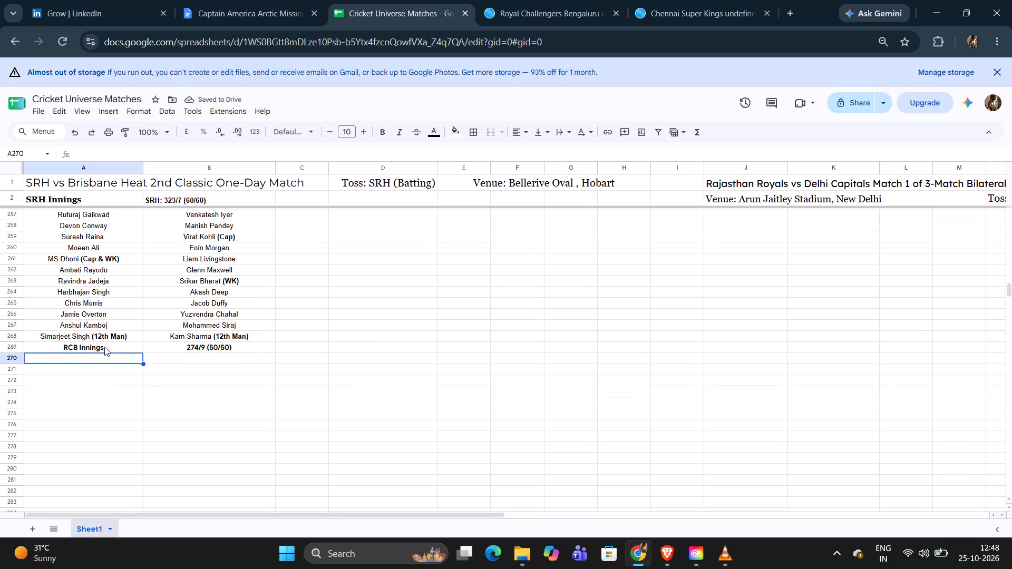
scroll(104, 347, up, 12)
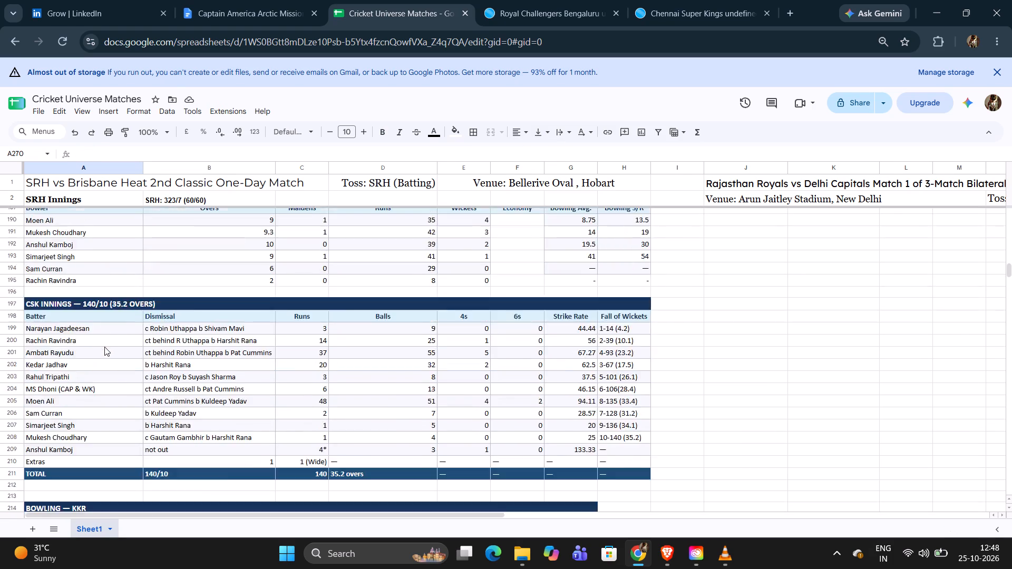
scroll(104, 347, up, 20)
scroll(104, 347, up, 1)
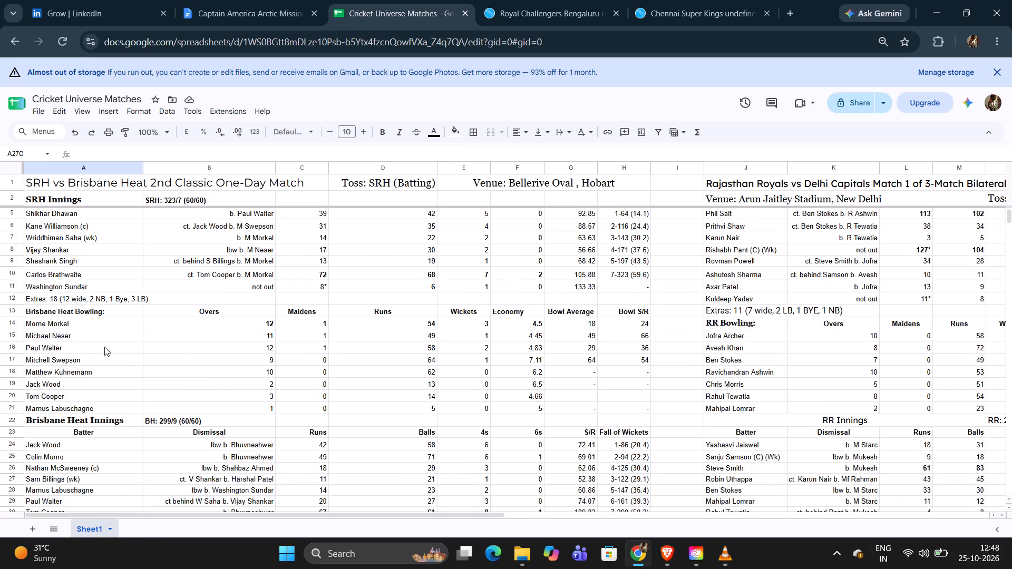
scroll(104, 347, up, 1)
scroll(104, 347, down, 11)
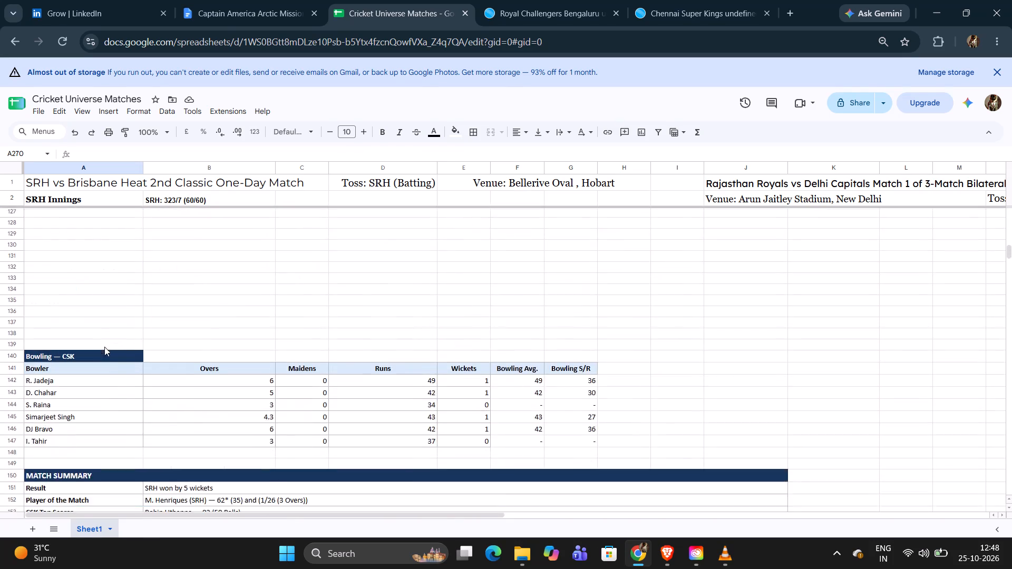
scroll(104, 347, down, 17)
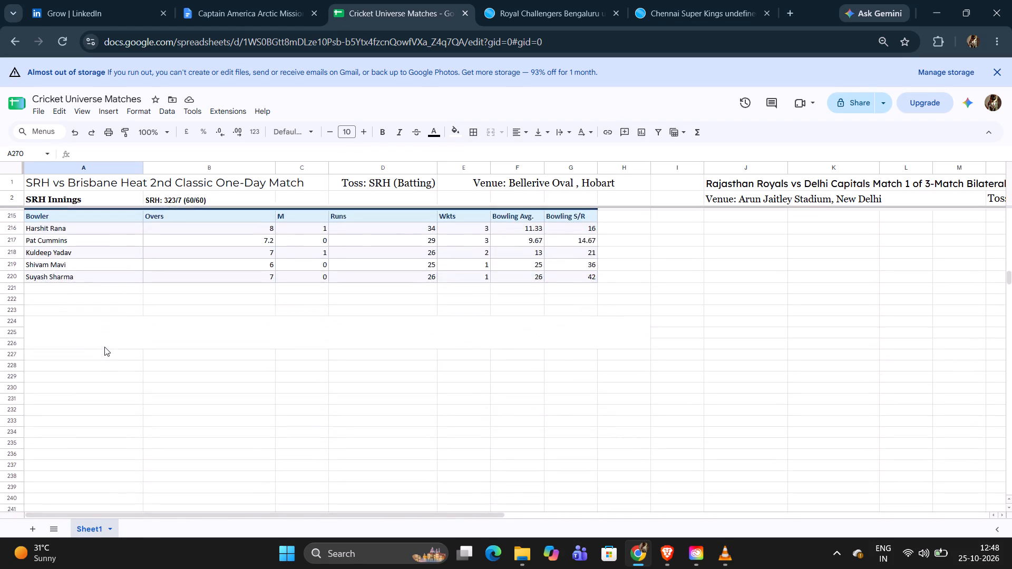
scroll(104, 347, down, 11)
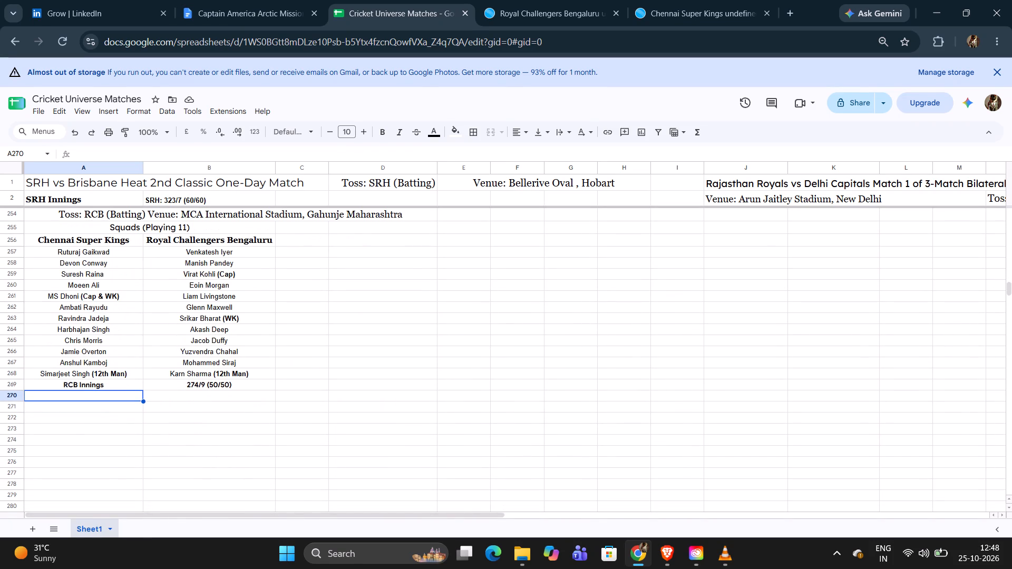
Enter the Batter heading in A270 below the RCB innings row, consulting the earlier scorecards' column headings.
click(82, 396)
double_click(82, 396)
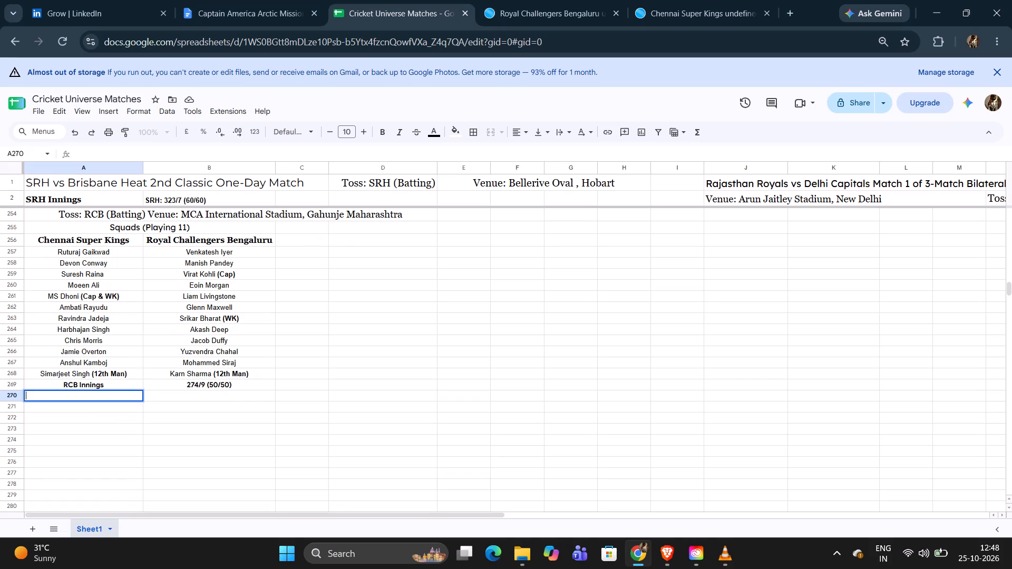
text(at)
key(s)
scroll(82, 396, up, 13)
scroll(122, 471, up, 3)
scroll(122, 471, up, 20)
scroll(122, 471, up, 11)
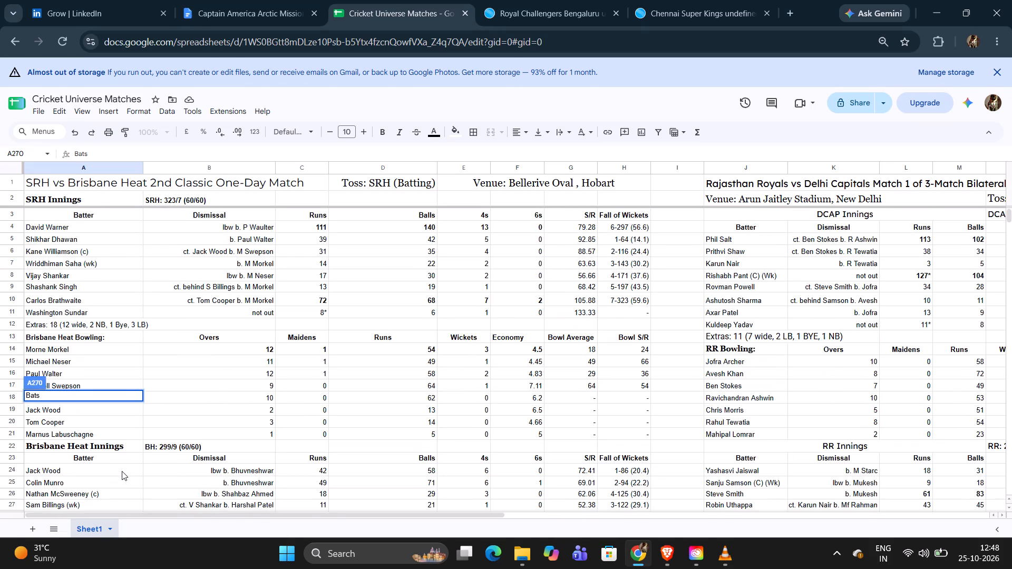
scroll(122, 471, up, 2)
scroll(122, 471, down, 9)
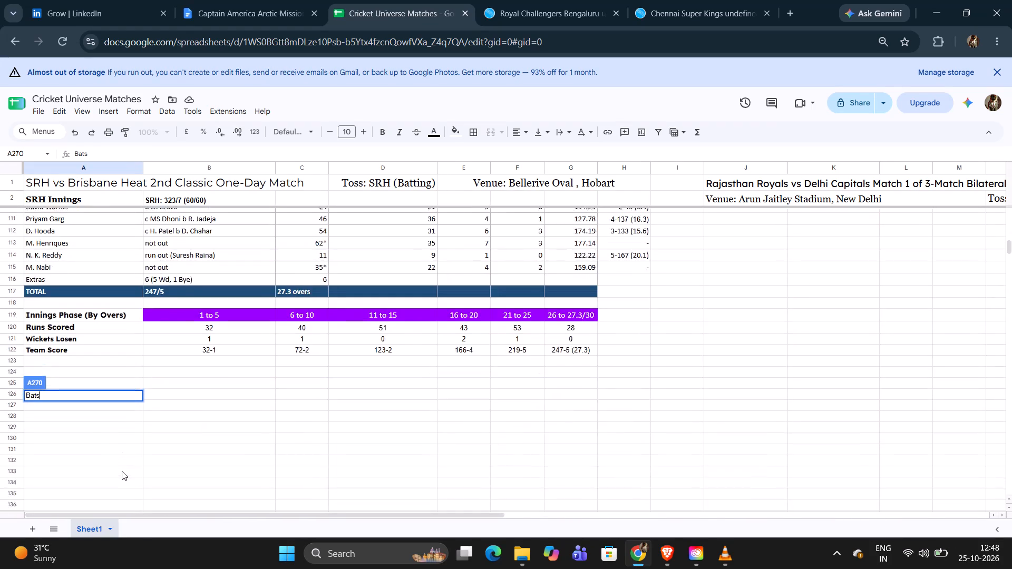
scroll(122, 471, down, 14)
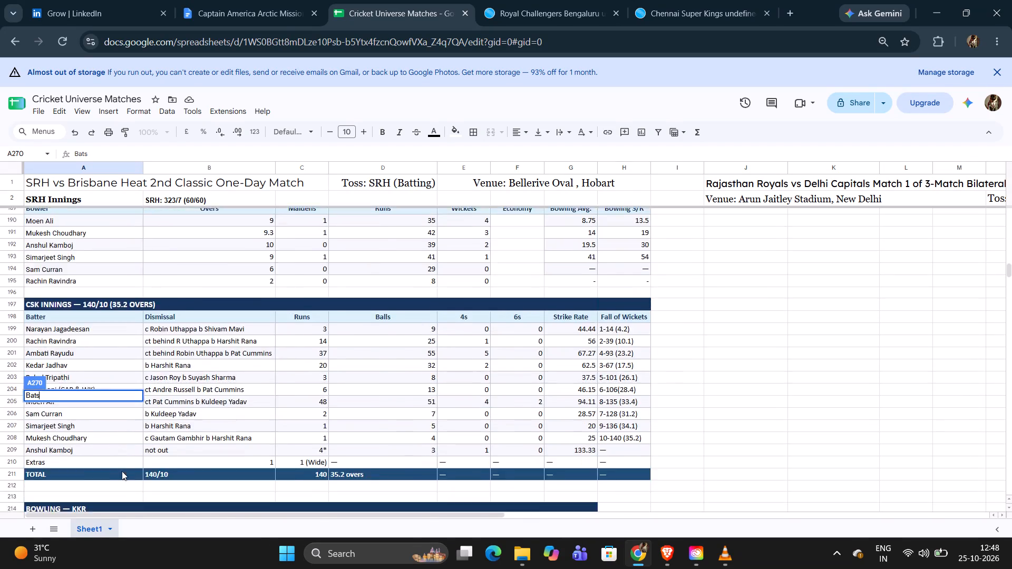
scroll(122, 471, down, 12)
scroll(122, 471, up, 1)
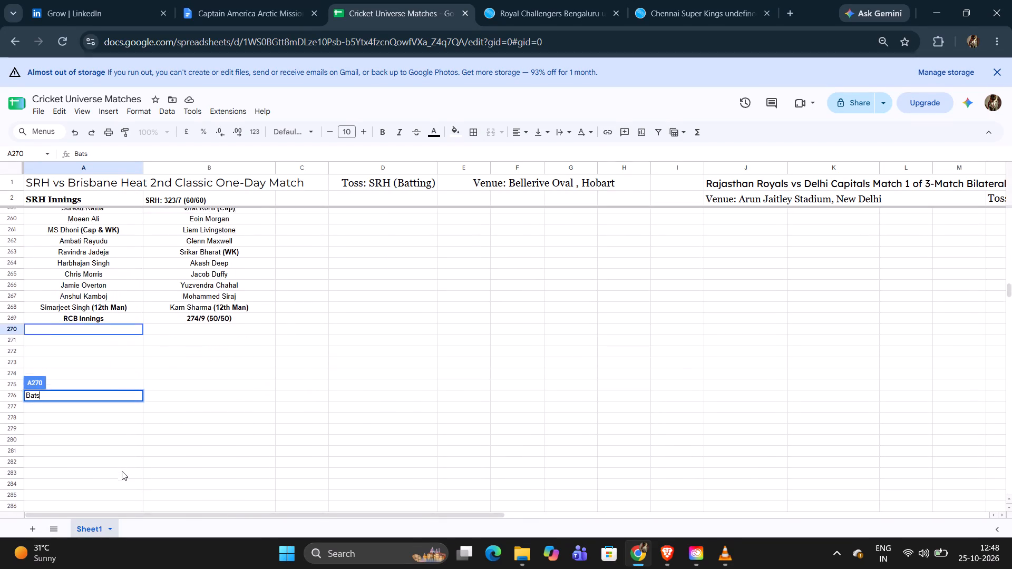
scroll(122, 471, up, 1)
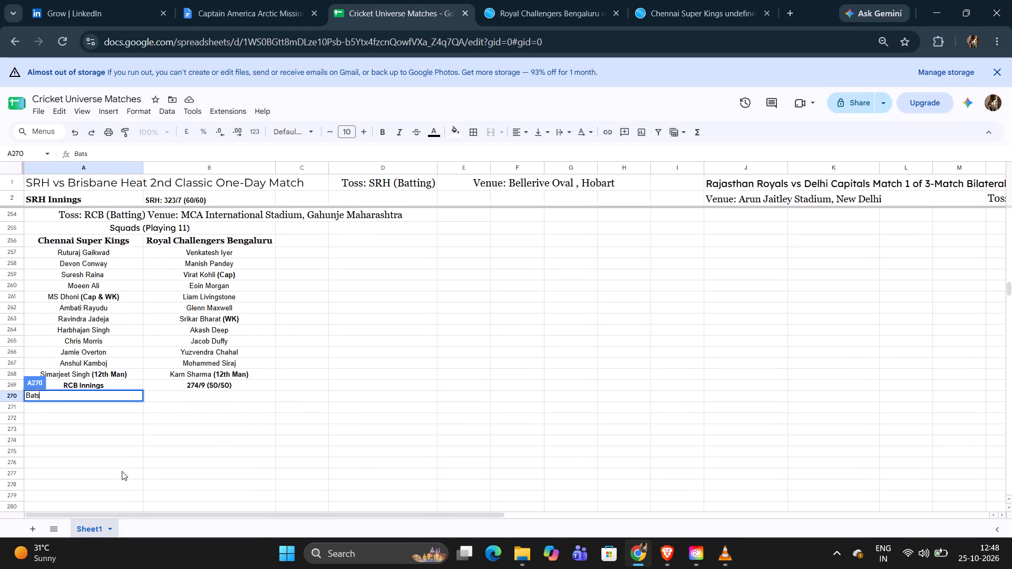
click(64, 399)
key(BackSpace)
text(ter)
key(Right)
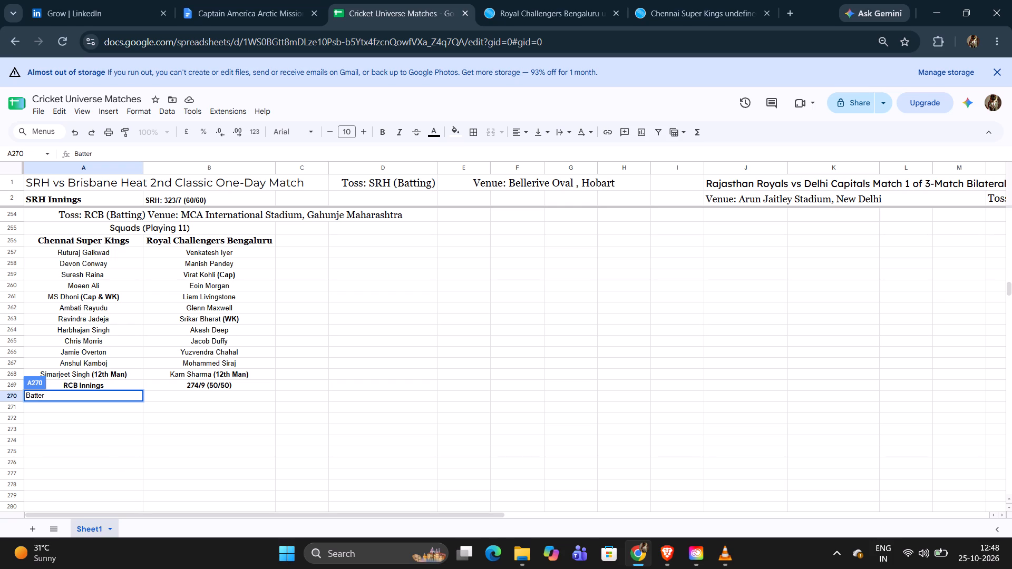
Enter the batting table headings Dismissal, Runs and 4s in B270:D270.
click(172, 397)
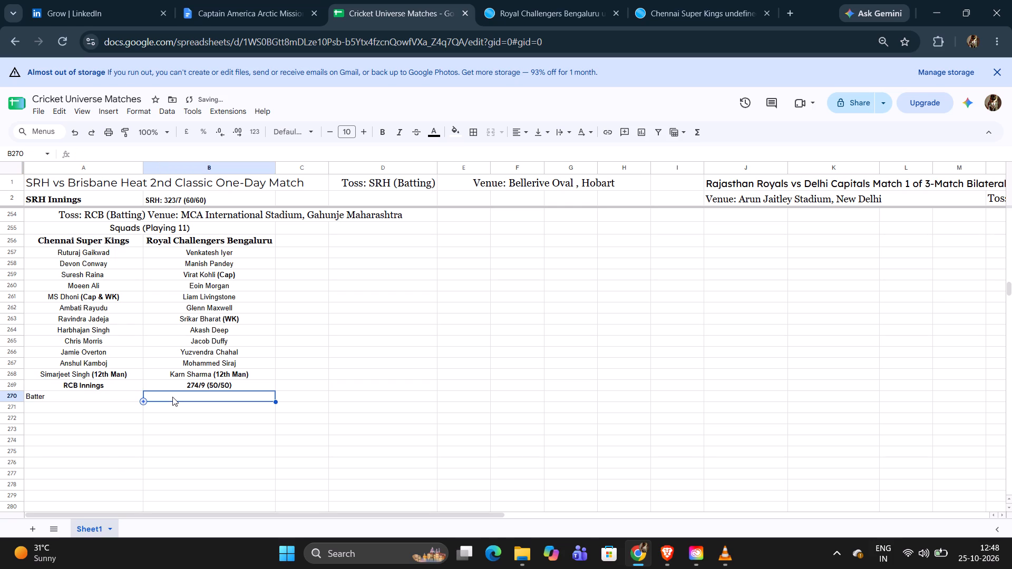
text(ismissal)
key(Right)
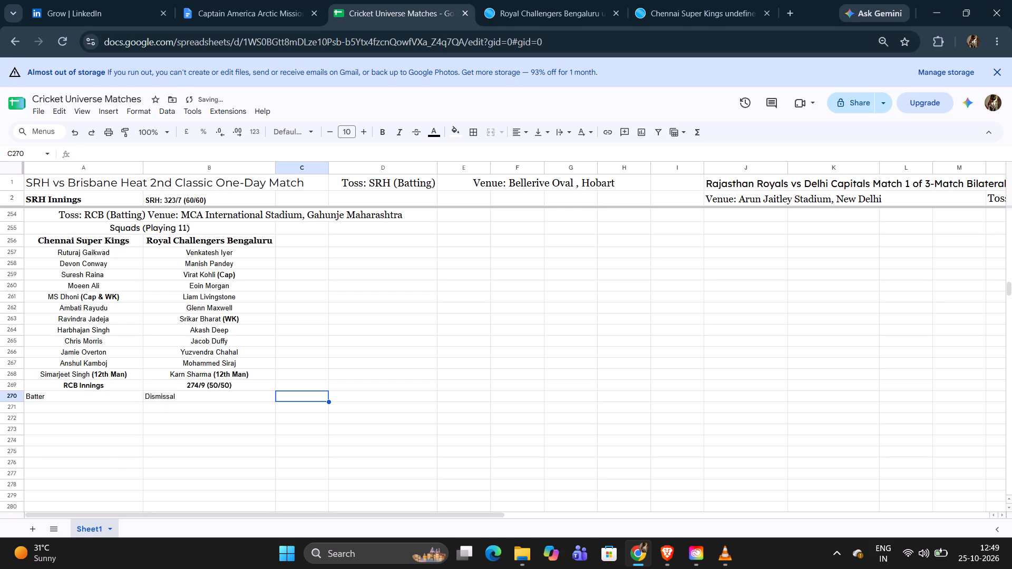
text(uns)
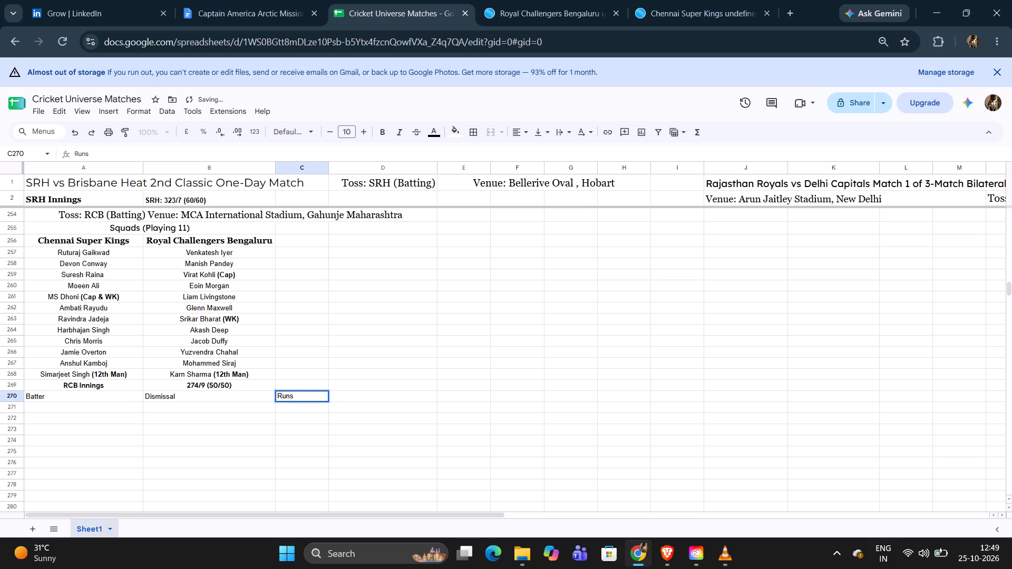
key(Right)
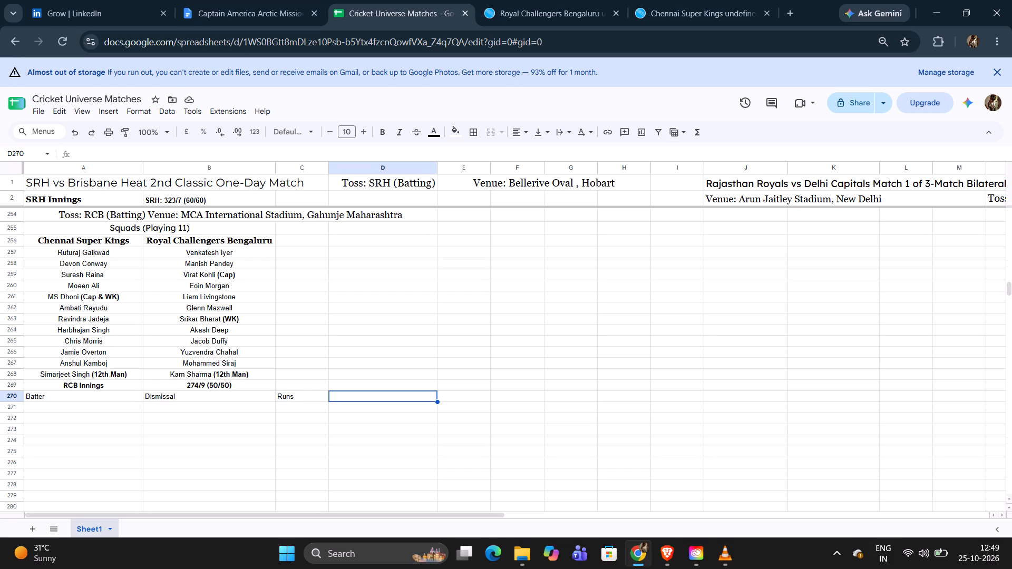
text(4s)
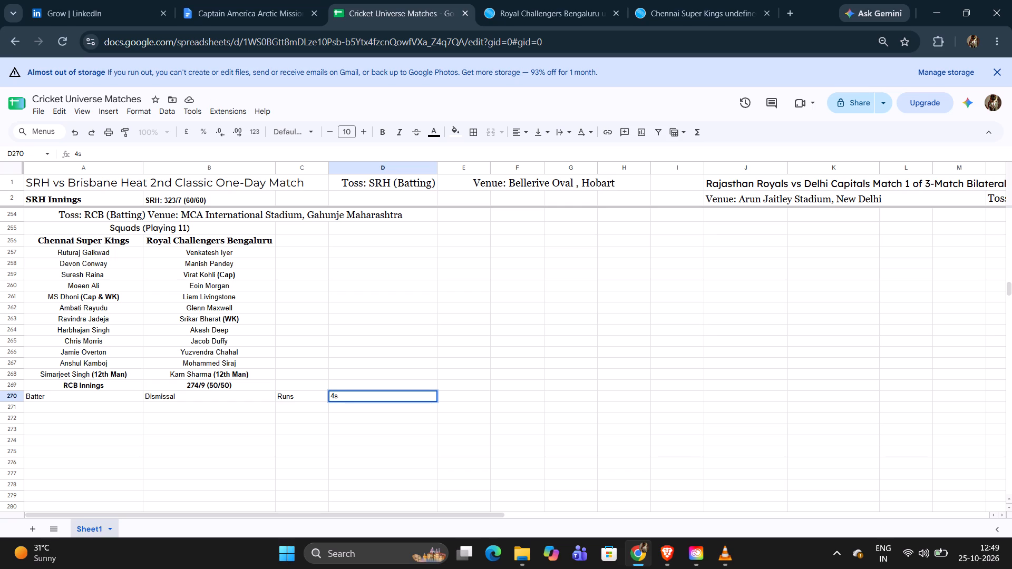
key(slash)
key(6)
key(BackSpace)
key(BackSpace)
key(Right)
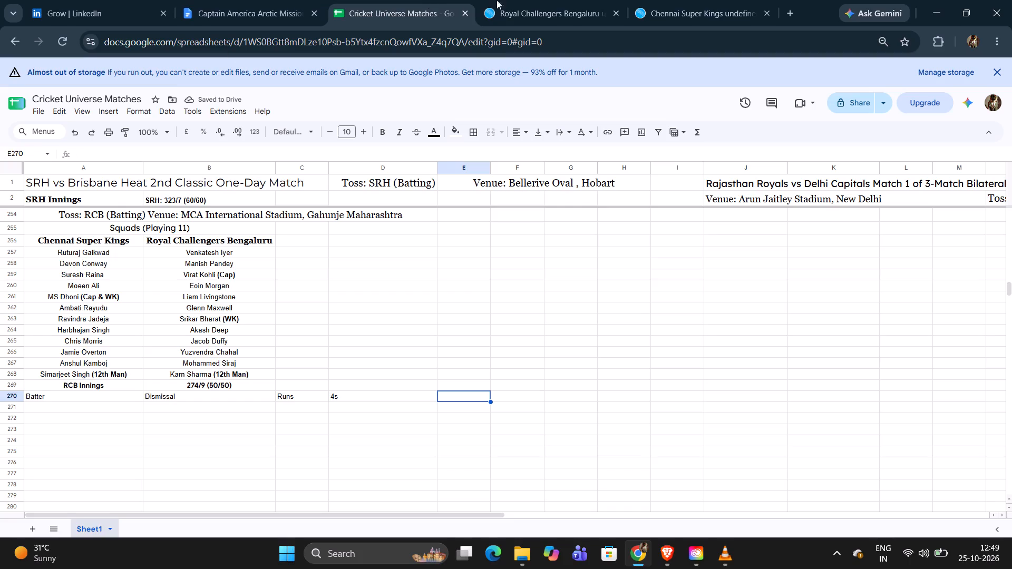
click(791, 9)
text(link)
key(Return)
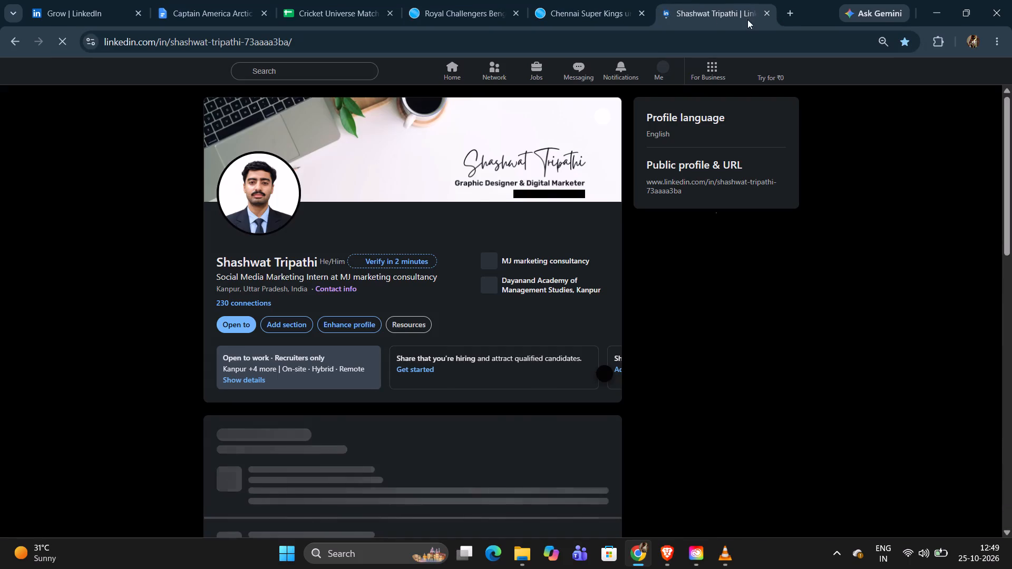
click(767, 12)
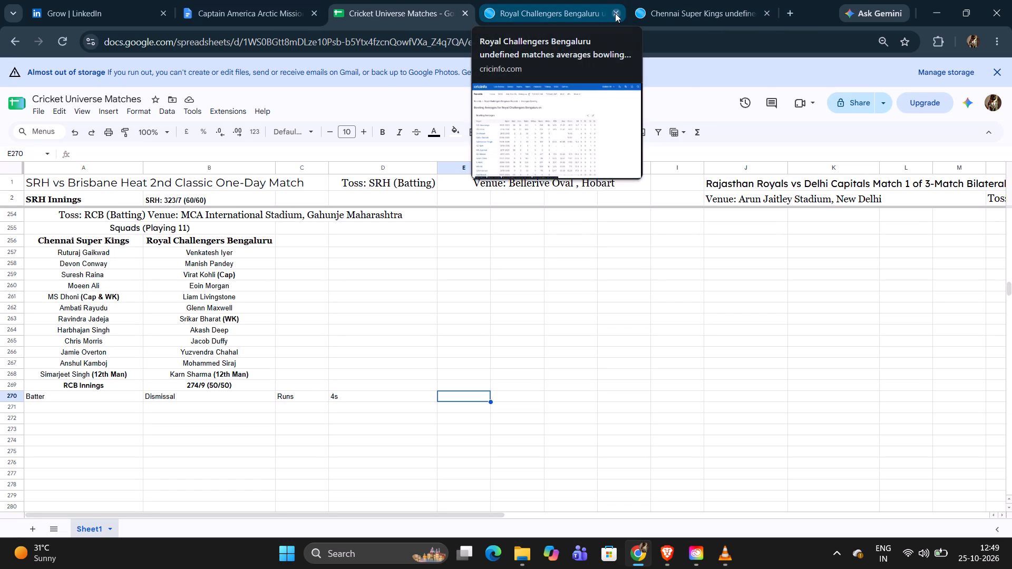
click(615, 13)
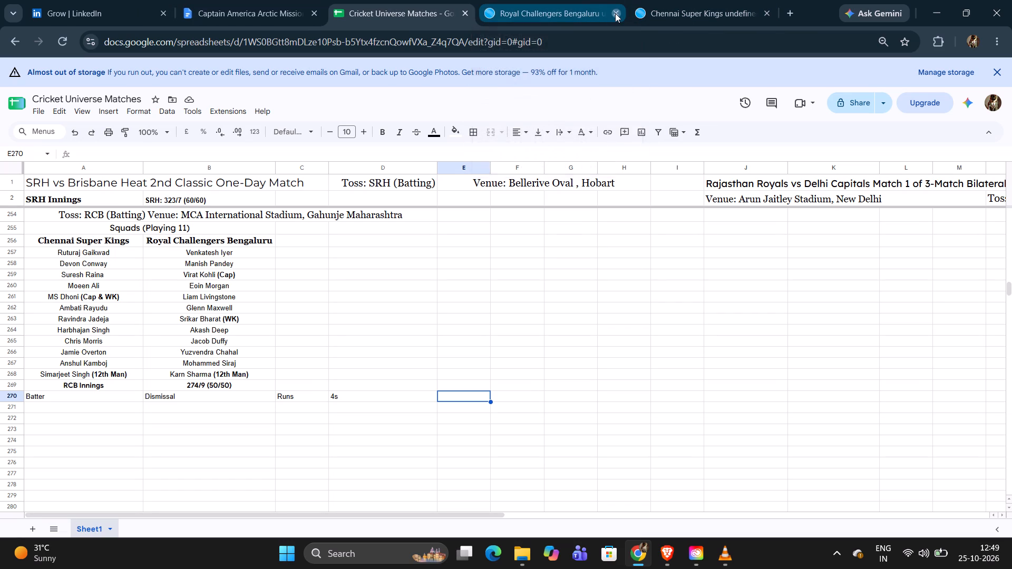
Switch to VLC media player and resume X-Men Days Of Future Past in full screen.
click(741, 568)
click(728, 563)
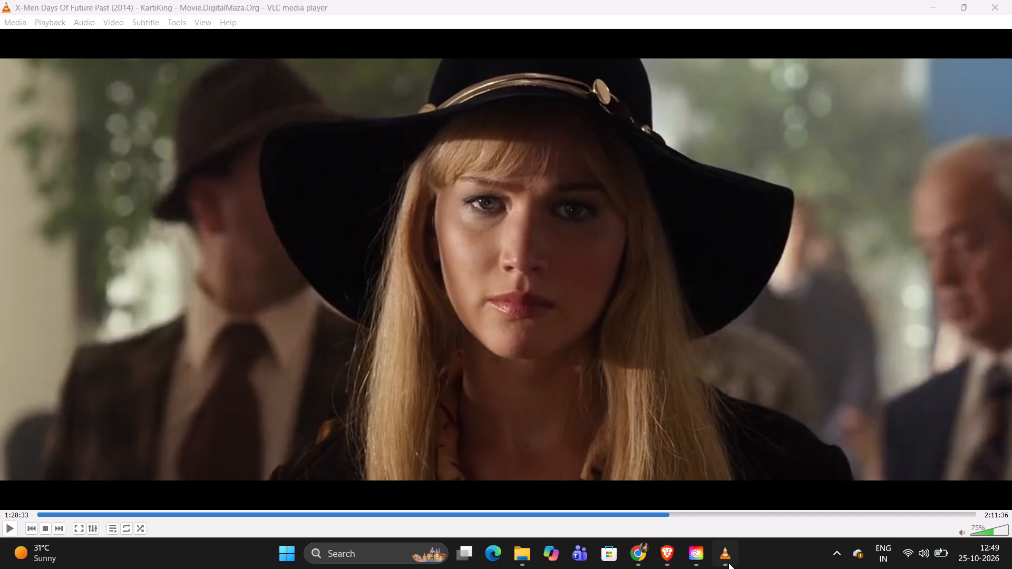
click(73, 529)
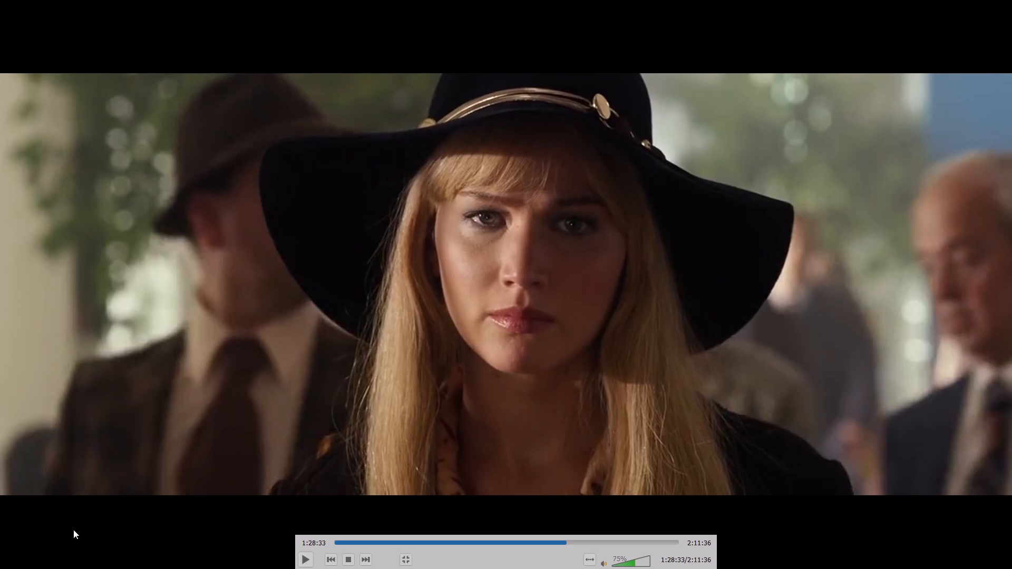
key(space)
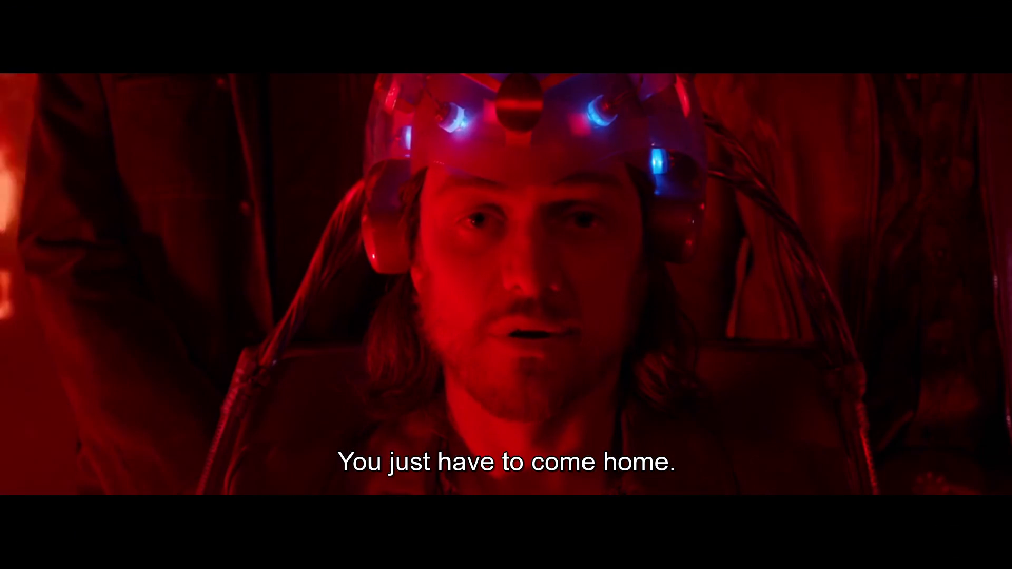